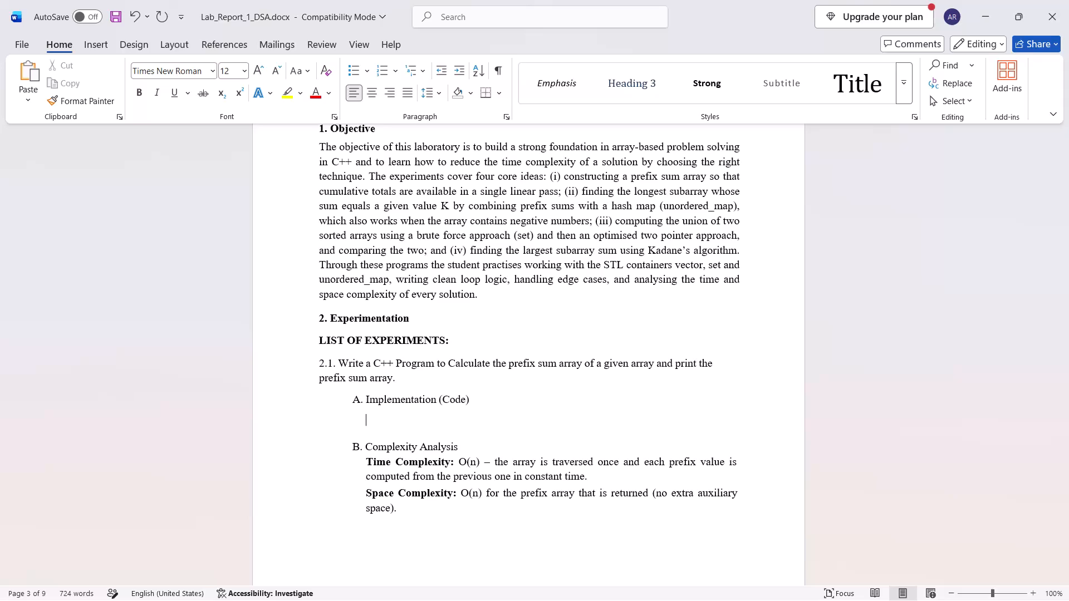
Copy the Prefix Sum Array code screenshot (111952.png) and paste it under "A. Implementation (Code)" of experiment 2.1, with extra blank lines.
{"action": "key", "text": "Left"}
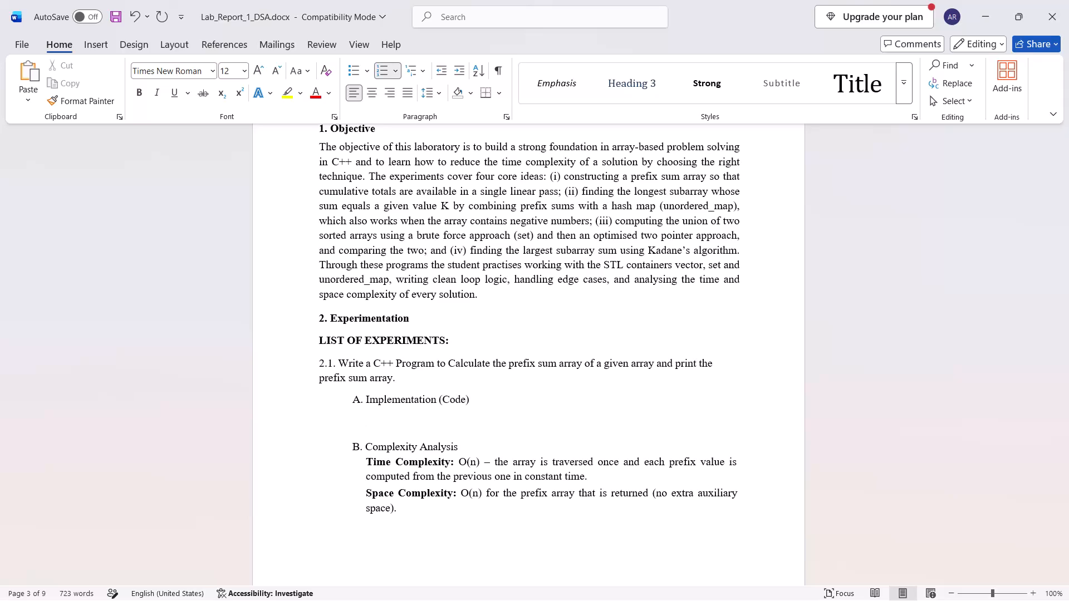
{"action": "key", "text": "Return"}
{"action": "key", "text": "BackSpace"}
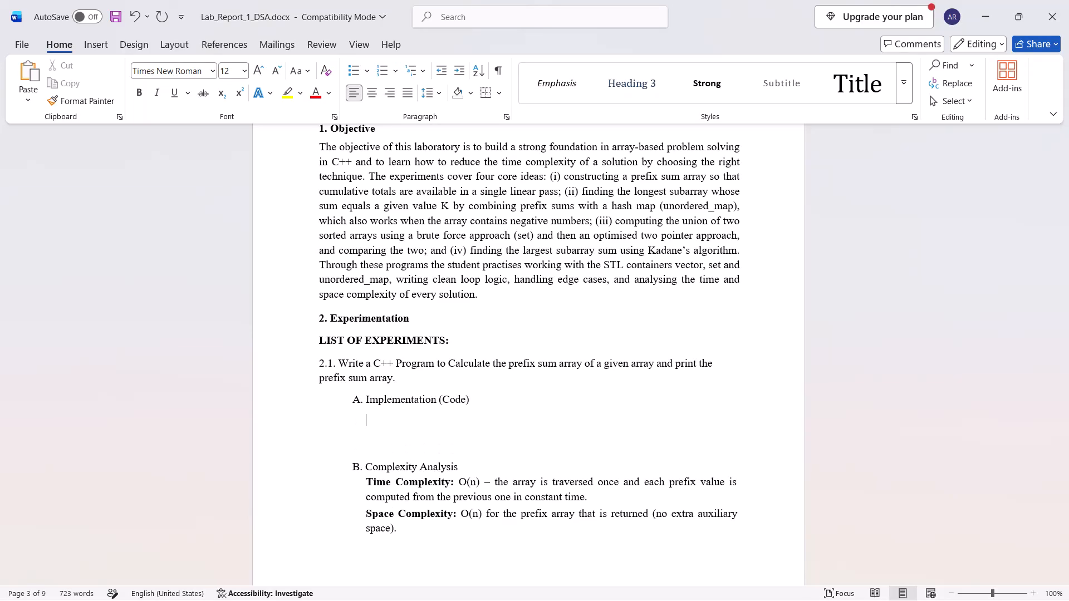
{"action": "key", "text": "Return"}
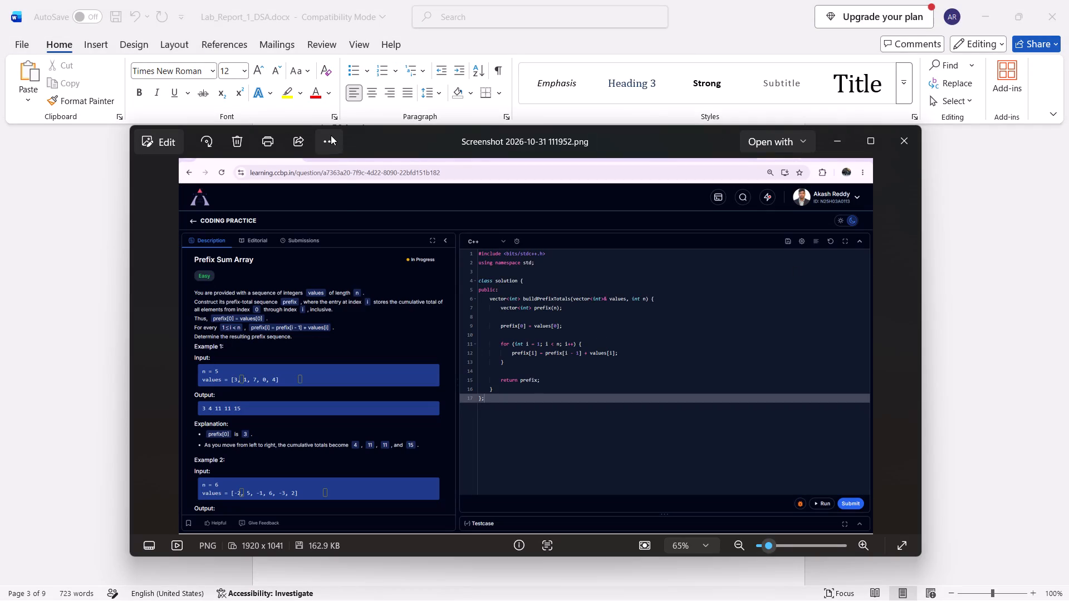
{"action": "left_click", "coordinate": [331, 135]}
{"action": "left_click", "coordinate": [231, 200]}
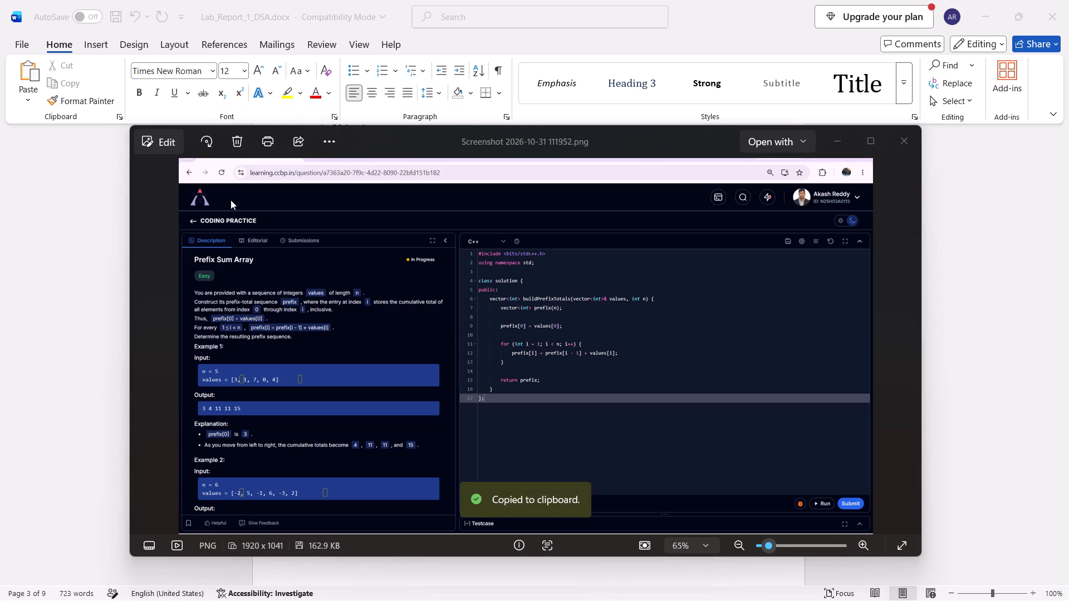
{"action": "key", "text": "ctrl+v"}
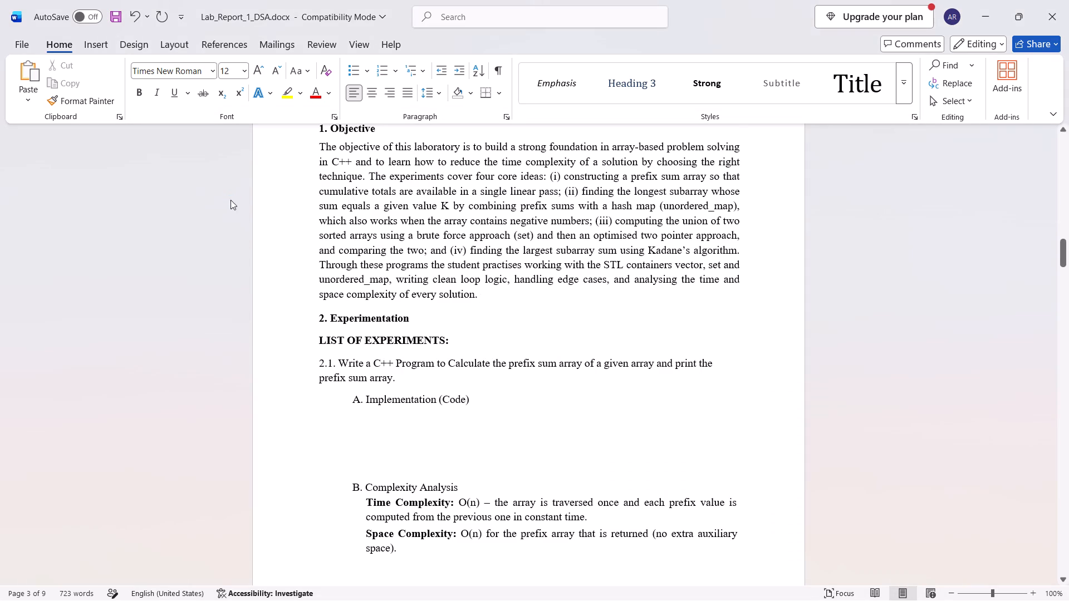
Add a blank unlettered line below "C. Screen Shot of Output vs Expected Output" of experiment 2.1.
{"action": "scroll", "coordinate": [381, 333], "scroll_direction": "down", "scroll_amount": 4}
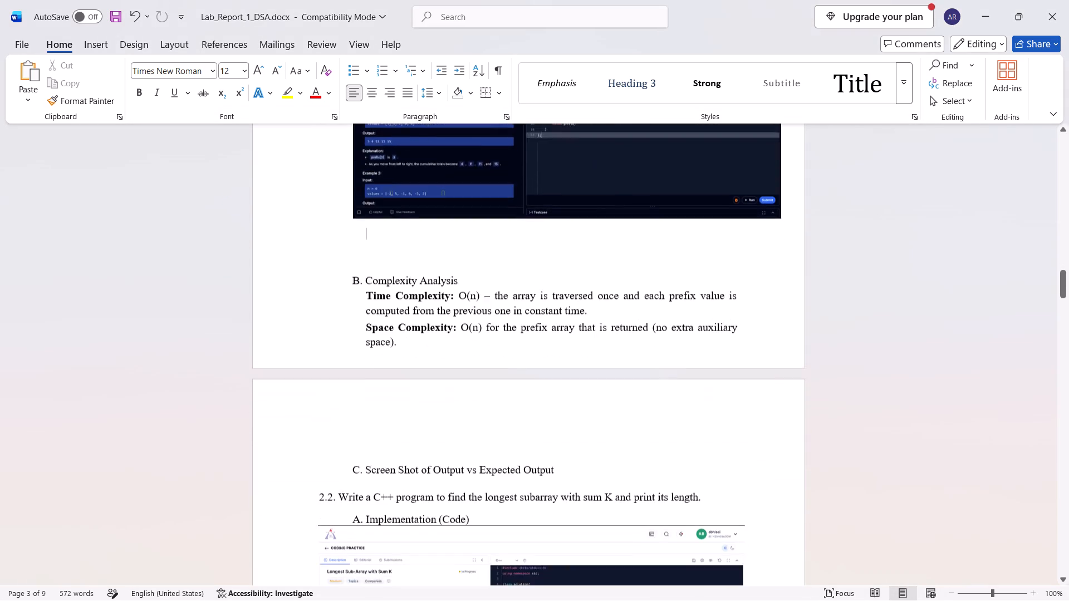
{"action": "scroll", "coordinate": [381, 333], "scroll_direction": "down", "scroll_amount": 1}
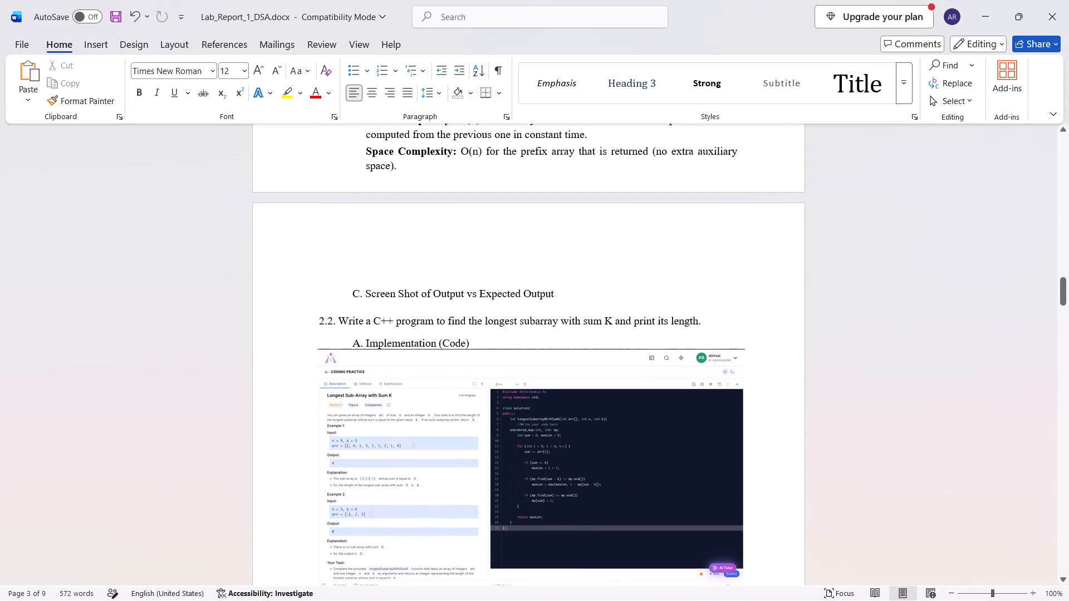
{"action": "left_click", "coordinate": [562, 293]}
{"action": "key", "text": "Return"}
{"action": "key", "text": "BackSpace"}
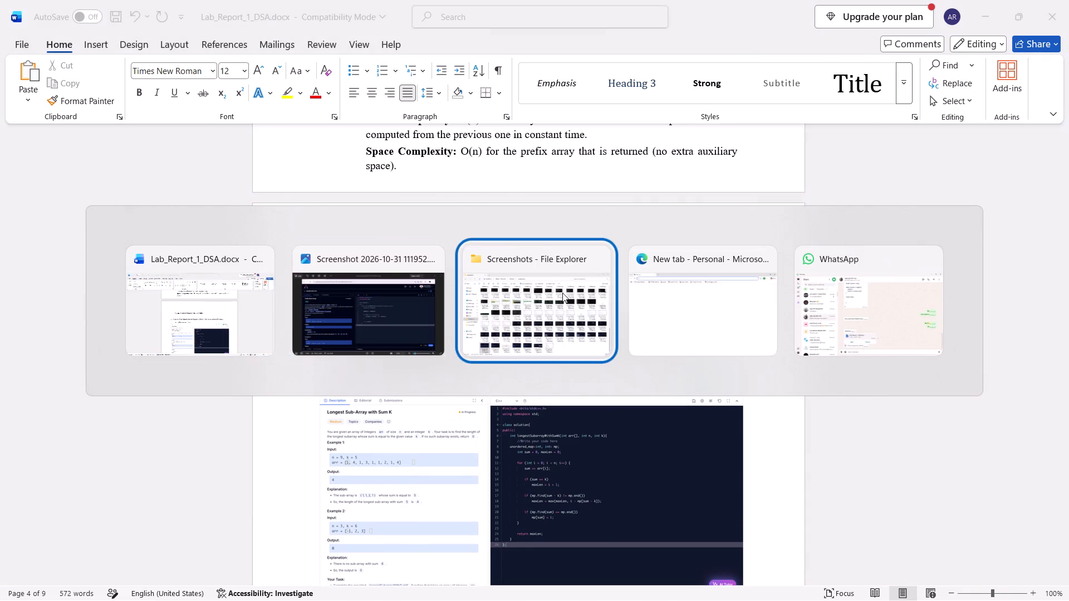
Open Screenshot 2026-10-31 112000.png, crop the browser tab strip off its top edge to 1920 x 1050, and save over the original.
{"action": "double_click", "coordinate": [237, 521]}
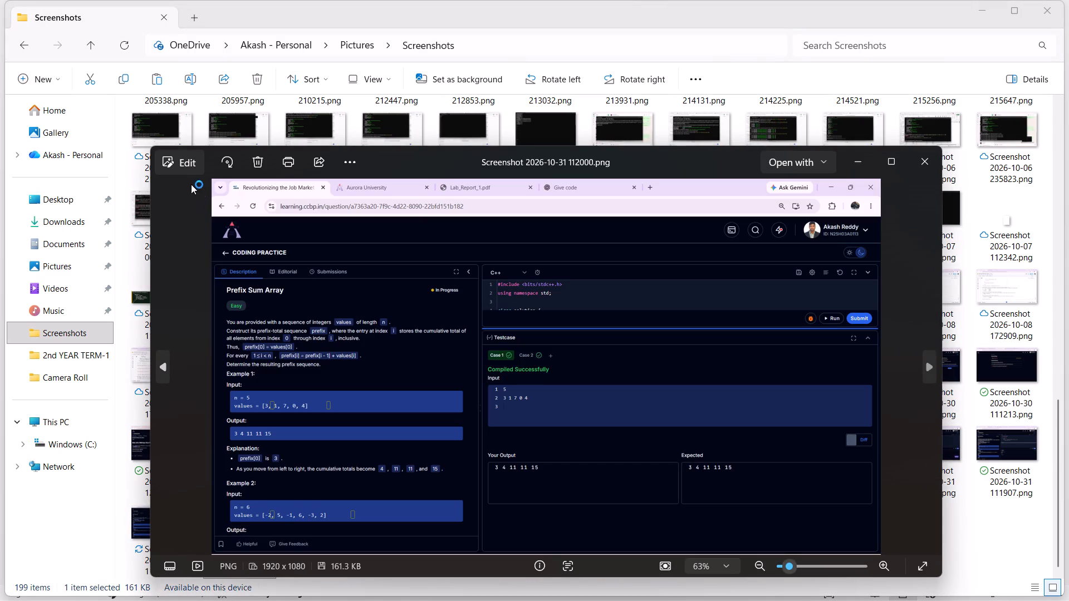
{"action": "left_click", "coordinate": [184, 168]}
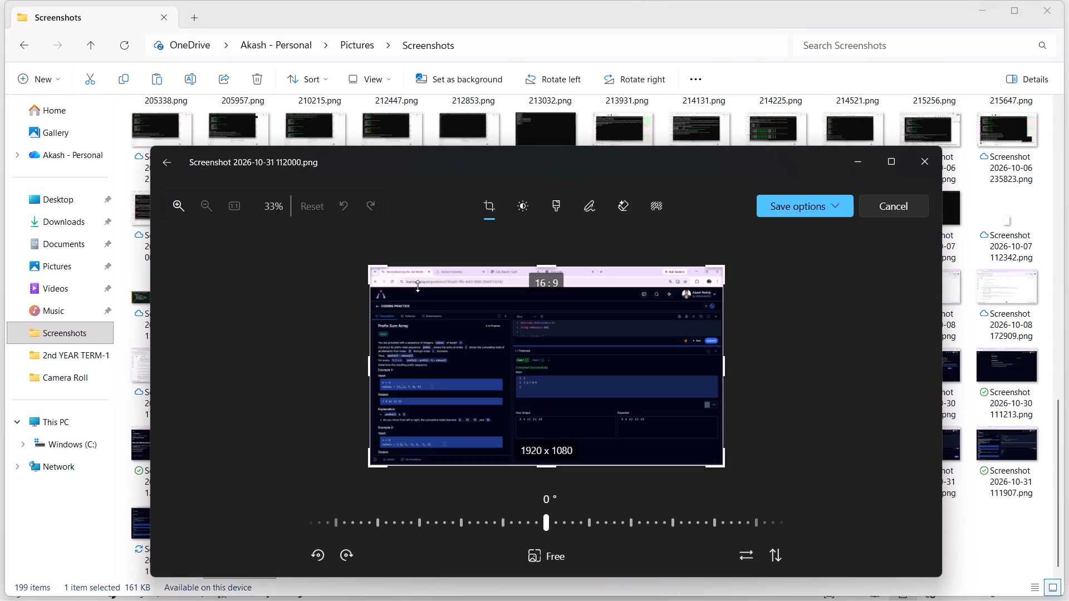
{"action": "left_click_drag", "start_coordinate": [375, 265], "coordinate": [374, 270]}
{"action": "left_click", "coordinate": [782, 211]}
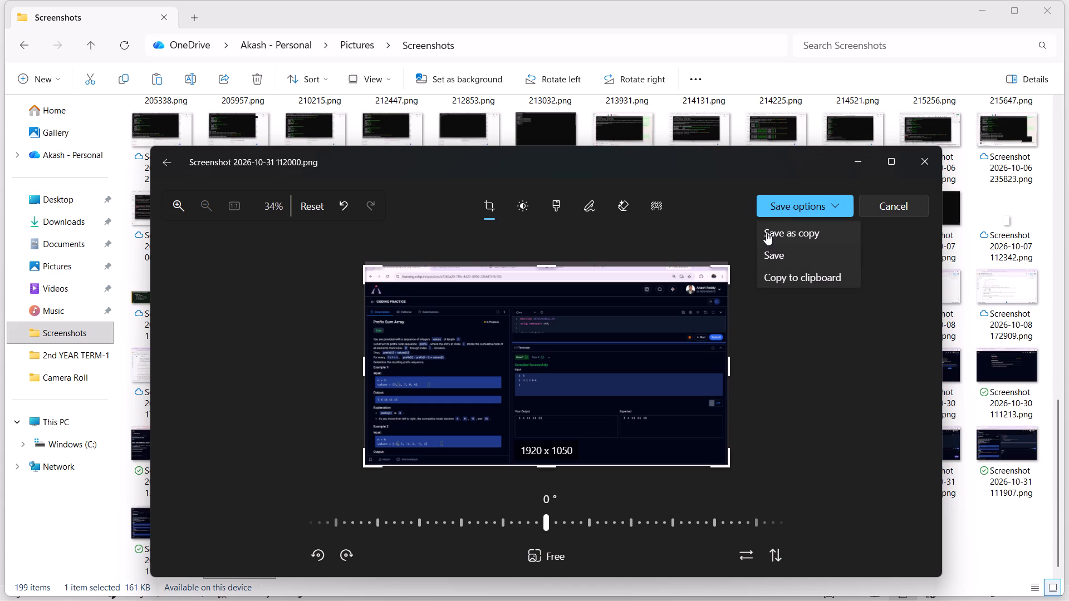
{"action": "left_click", "coordinate": [764, 248]}
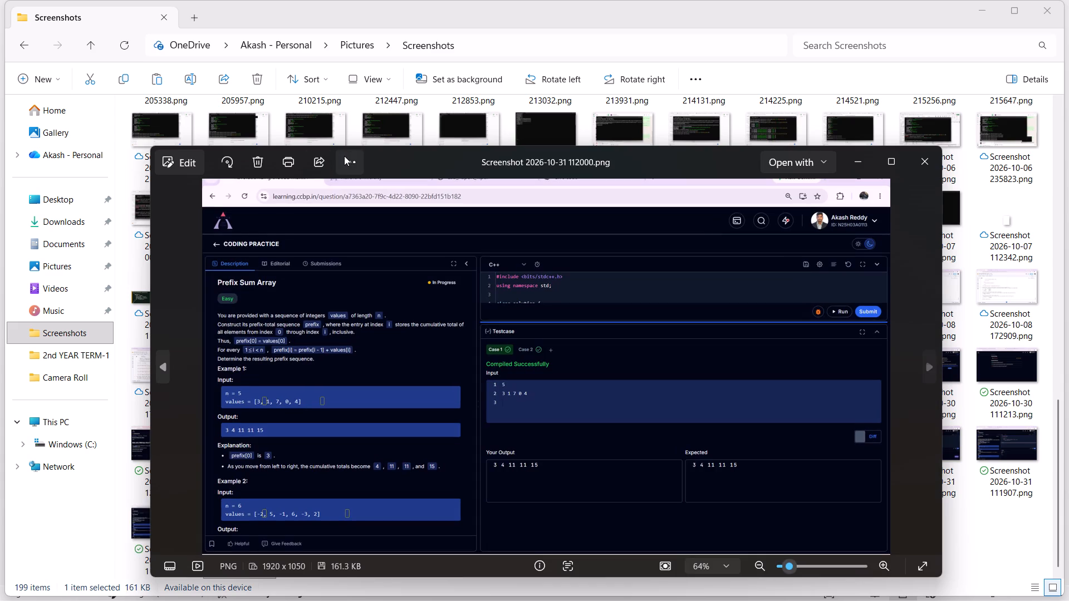
Copy the cropped output screenshot, paste it under heading C of experiment 2.1, and remove the stray "3." numbering beside it.
{"action": "left_click", "coordinate": [345, 158]}
{"action": "left_click", "coordinate": [254, 213]}
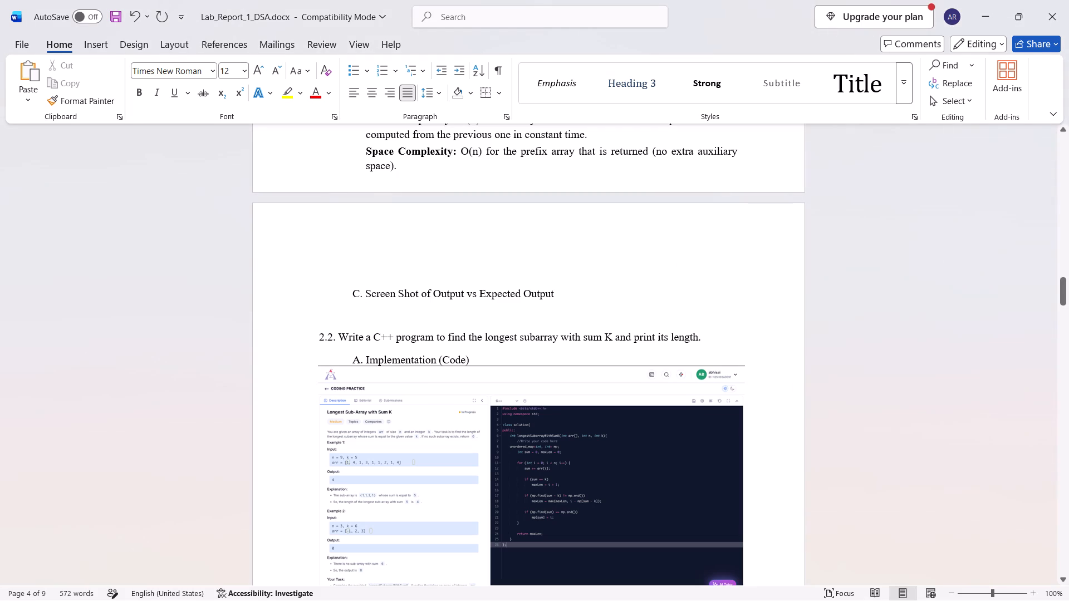
{"action": "key", "text": "ctrl+v"}
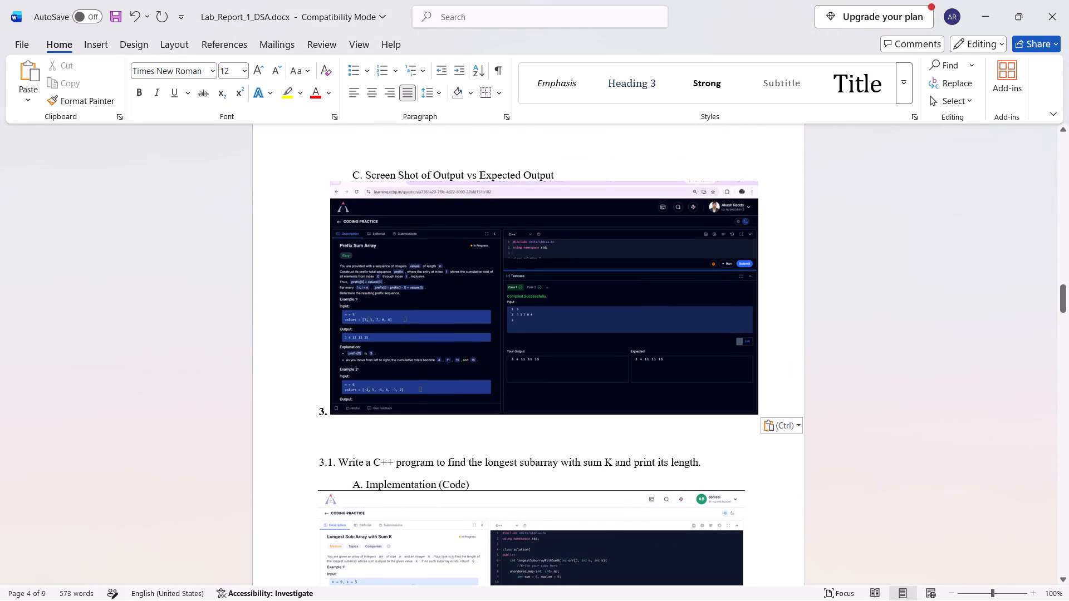
{"action": "left_click", "coordinate": [329, 412]}
{"action": "key", "text": "BackSpace"}
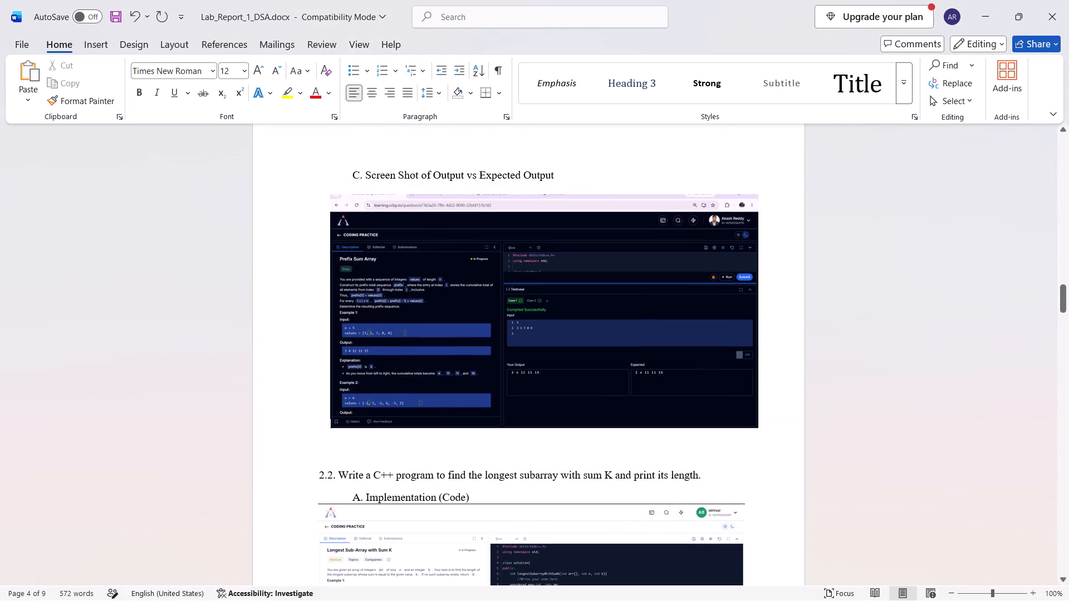
Examine screenshots 112108, 112157 and 112853 for usable code and output images of the Longest Sub-Array with Sum K experiment.
{"action": "scroll", "coordinate": [329, 412], "scroll_direction": "down", "scroll_amount": 2}
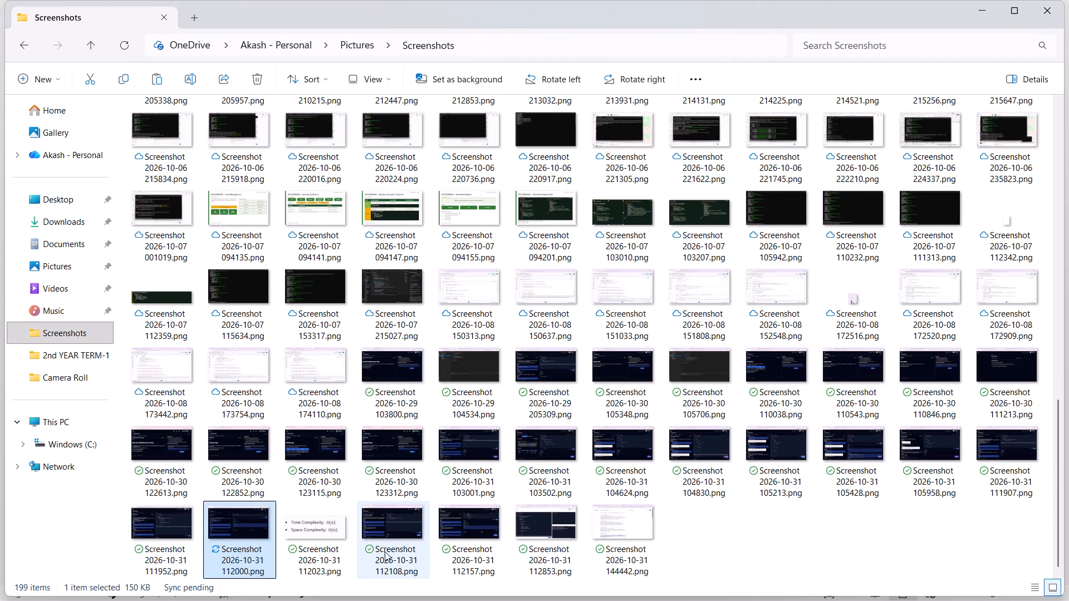
{"action": "double_click", "coordinate": [372, 530]}
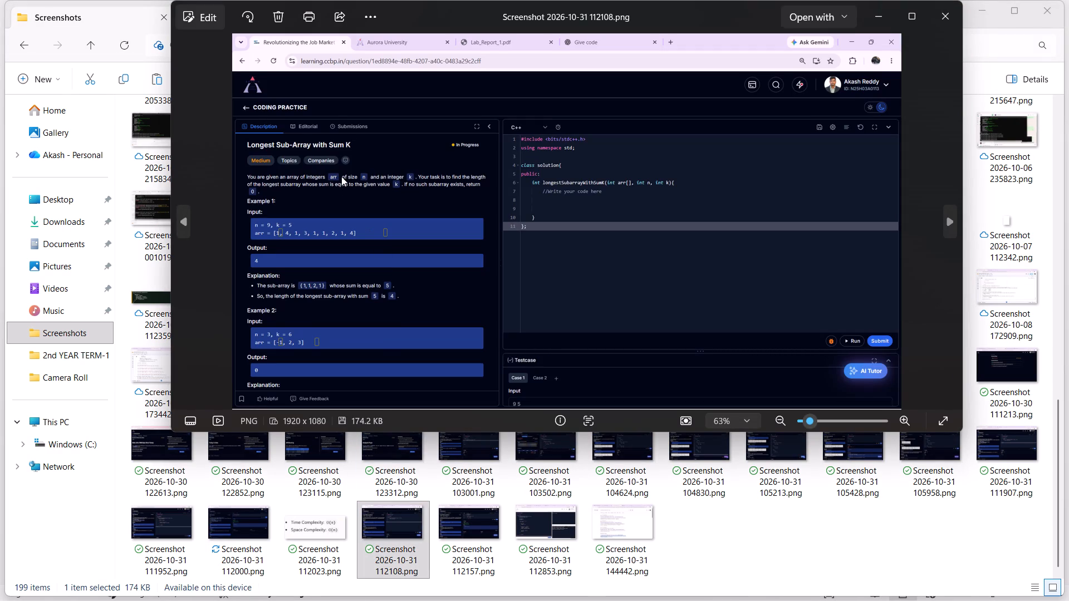
{"action": "left_click", "coordinate": [945, 19]}
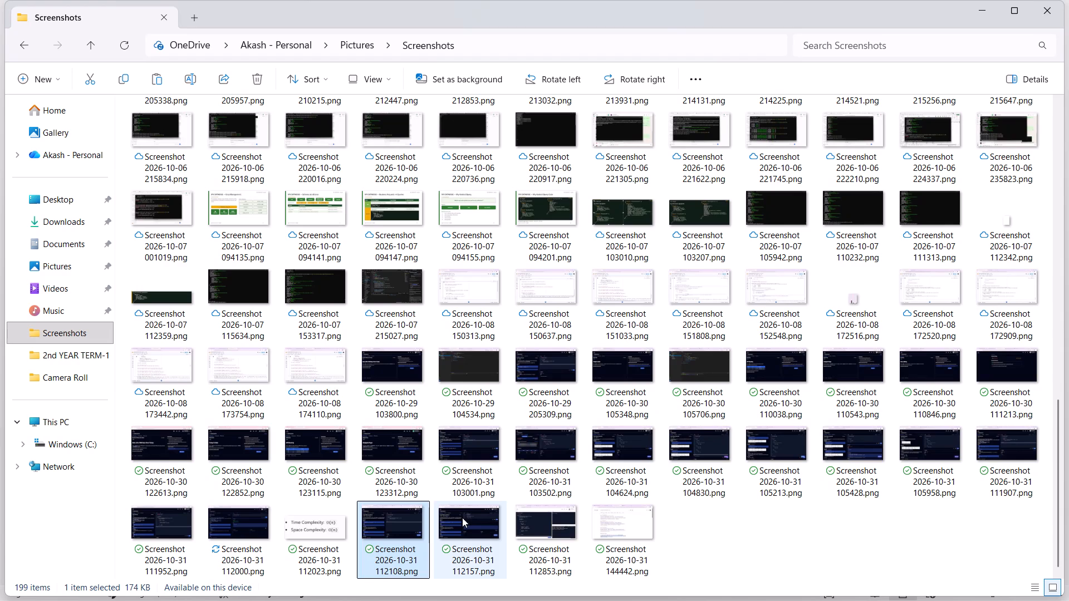
{"action": "double_click", "coordinate": [462, 518]}
{"action": "scroll", "coordinate": [372, 330], "scroll_direction": "down", "scroll_amount": 5}
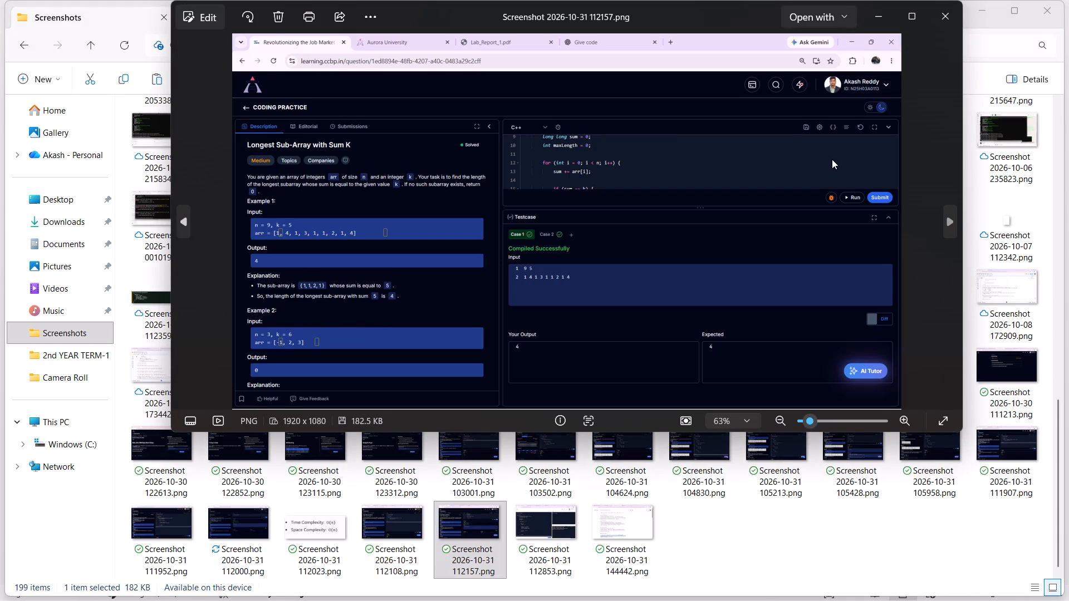
{"action": "left_click", "coordinate": [950, 12]}
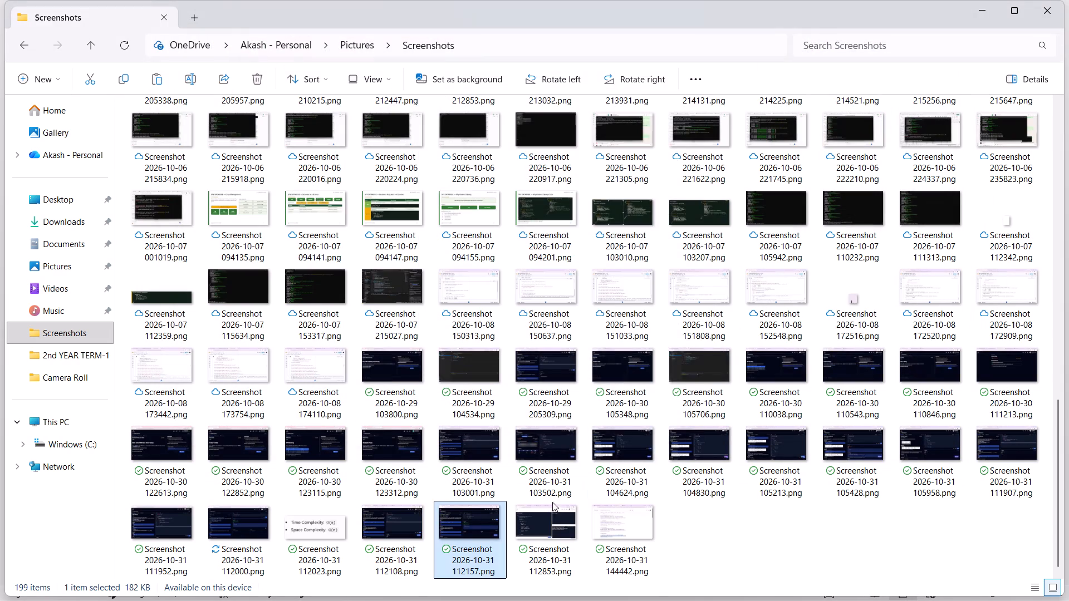
{"action": "double_click", "coordinate": [525, 530]}
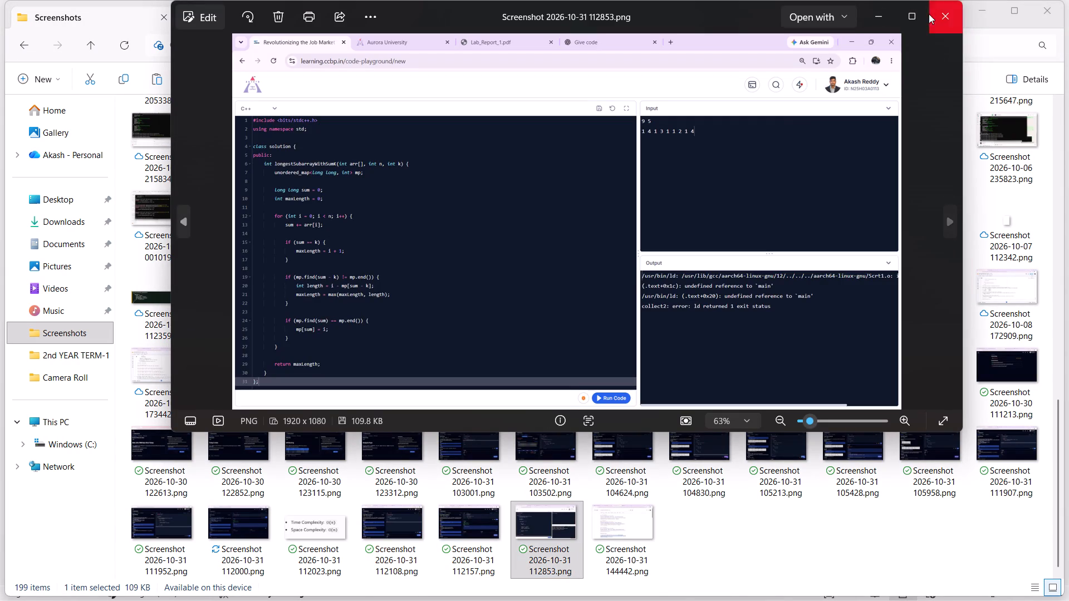
{"action": "left_click", "coordinate": [940, 24]}
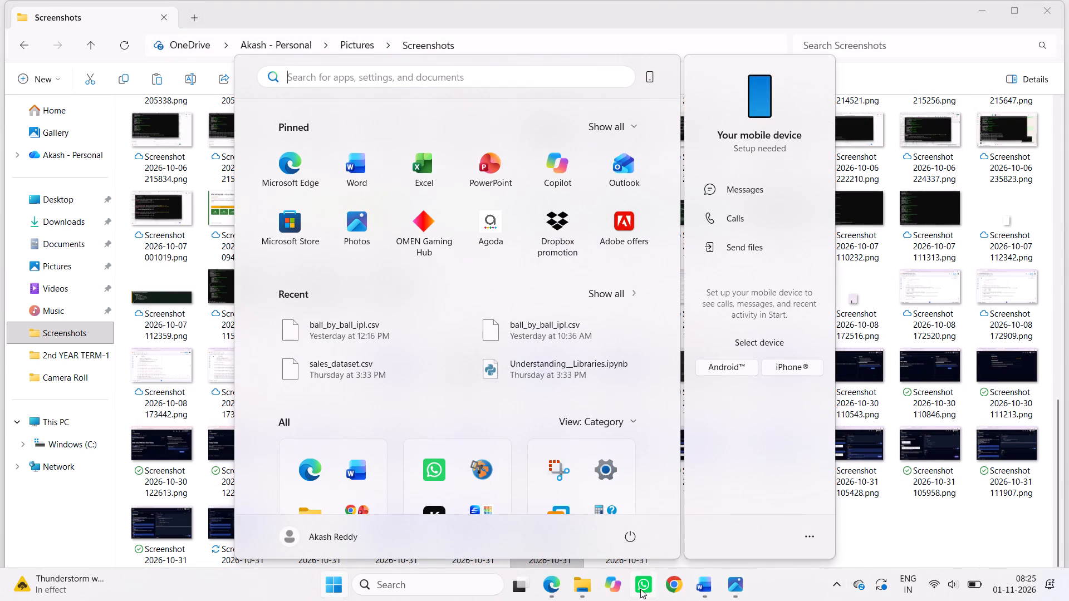
Switch to Google Chrome and open it with the profile that has the car picture.
{"action": "left_click", "coordinate": [672, 587]}
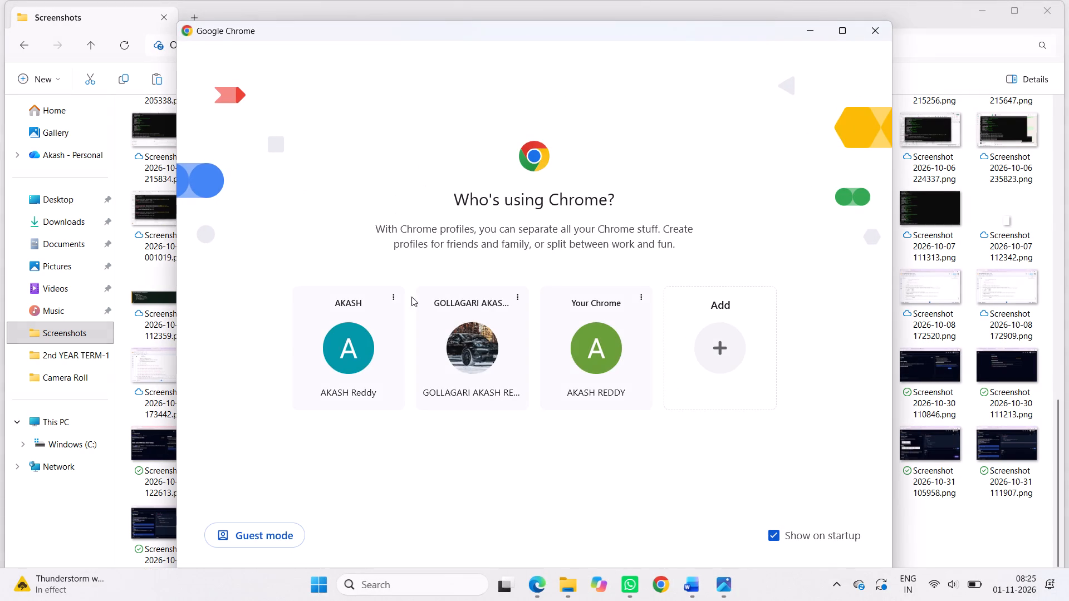
{"action": "left_click", "coordinate": [439, 351]}
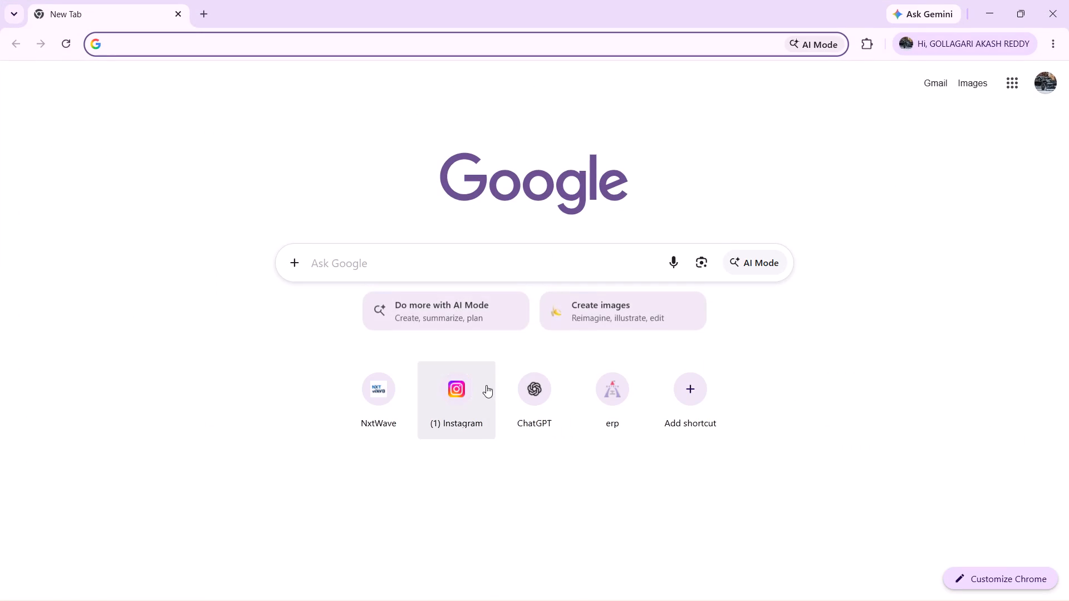
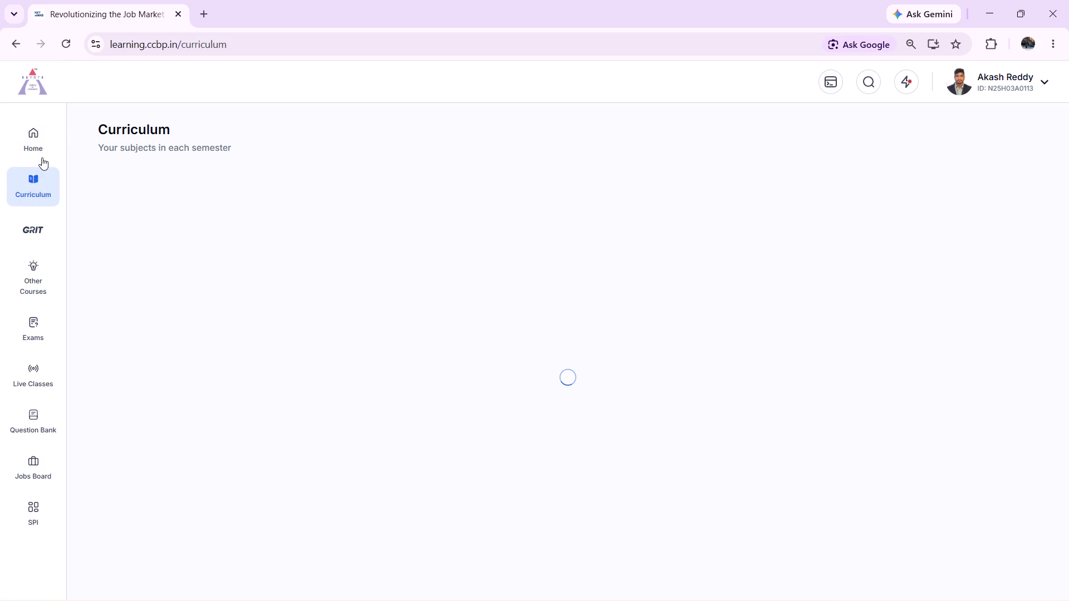
Open the Coding Practice | Linked List session from the Saturday, October 31, 2026 schedule on the home page.
{"action": "left_click", "coordinate": [38, 135]}
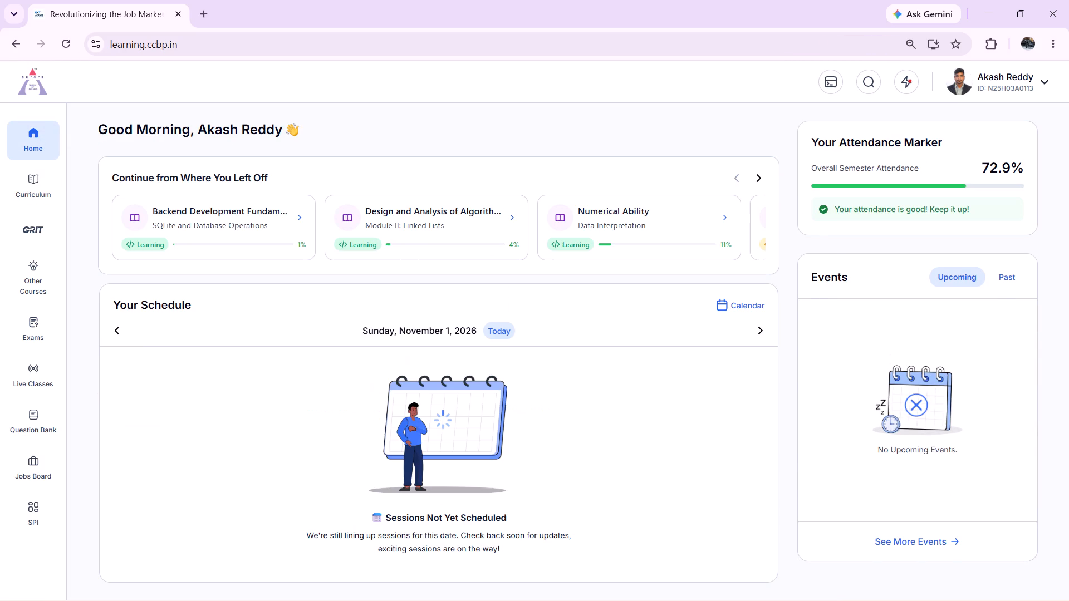
{"action": "left_click", "coordinate": [115, 332]}
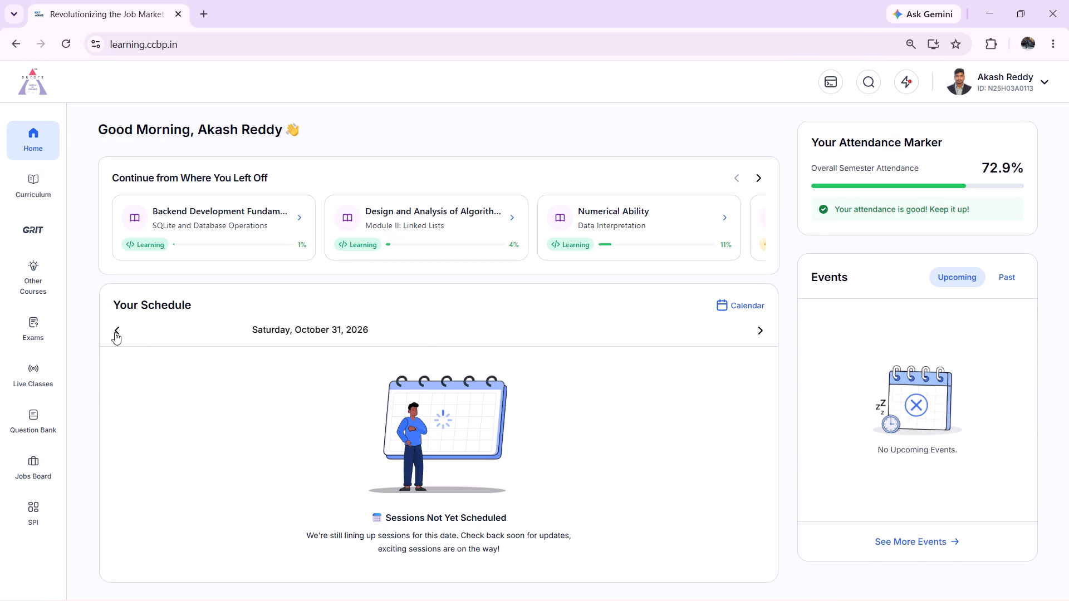
{"action": "scroll", "coordinate": [185, 412], "scroll_direction": "down", "scroll_amount": 4}
{"action": "scroll", "coordinate": [185, 412], "scroll_direction": "up", "scroll_amount": 1}
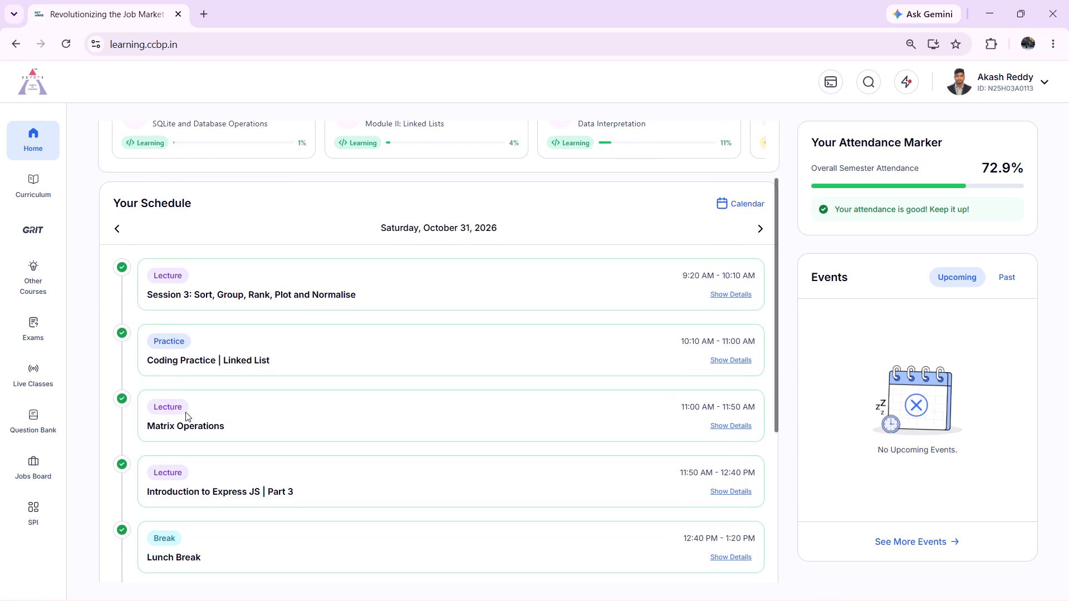
{"action": "scroll", "coordinate": [185, 412], "scroll_direction": "up", "scroll_amount": 1}
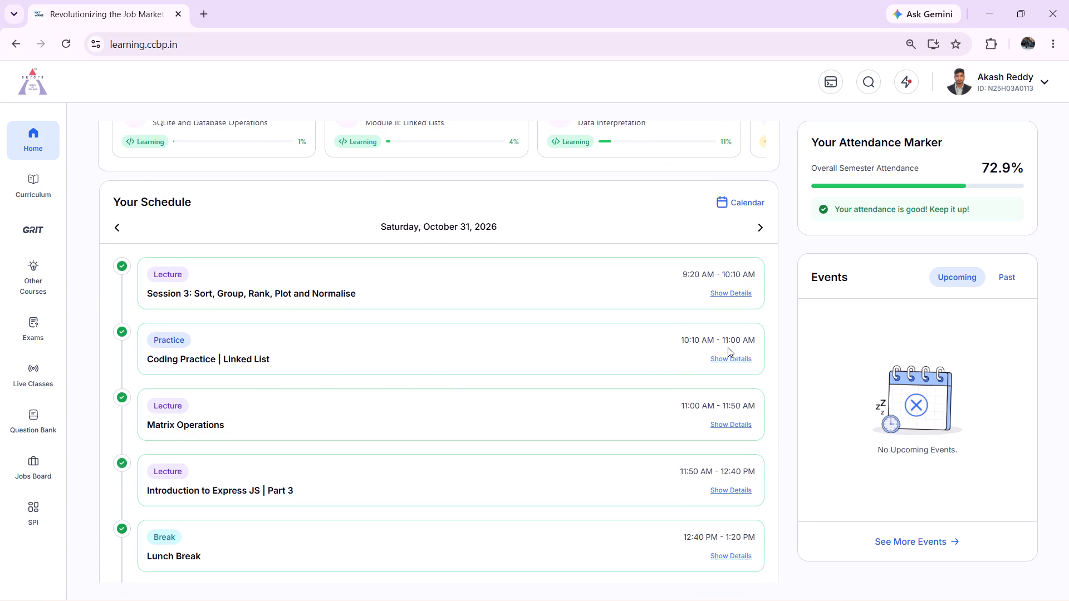
{"action": "left_click_drag", "start_coordinate": [728, 347], "coordinate": [730, 361]}
{"action": "left_click", "coordinate": [730, 361]}
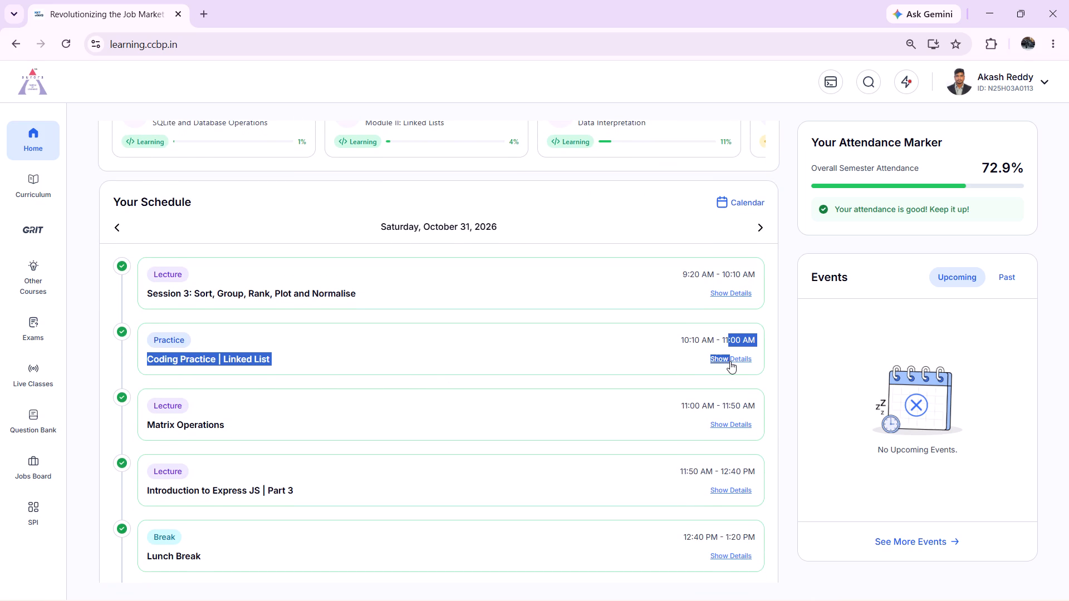
{"action": "left_click", "coordinate": [233, 442]}
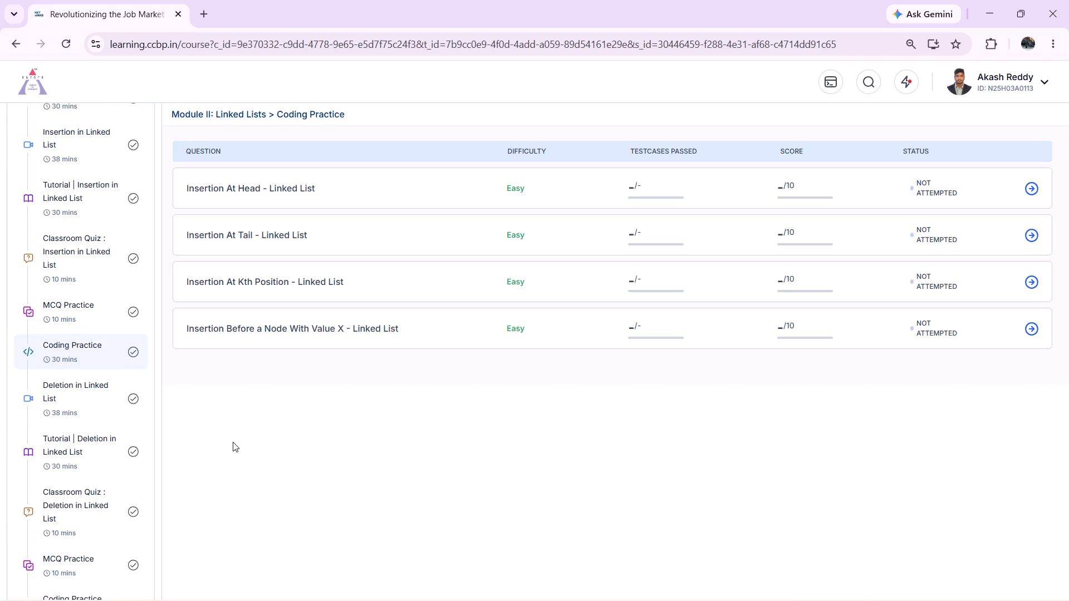
Find and open the Prefix Sum lesson's Coding Practice set in Module I: Hashing, Sliding Window & Two-Pointer.
{"action": "scroll", "coordinate": [94, 268], "scroll_direction": "up", "scroll_amount": 8}
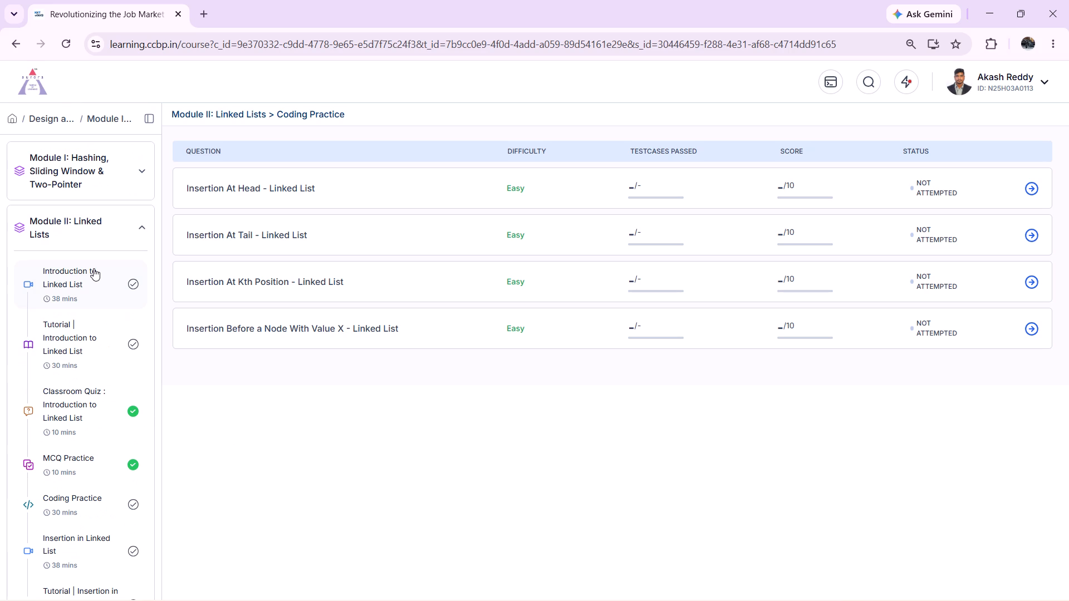
{"action": "left_click", "coordinate": [90, 183]}
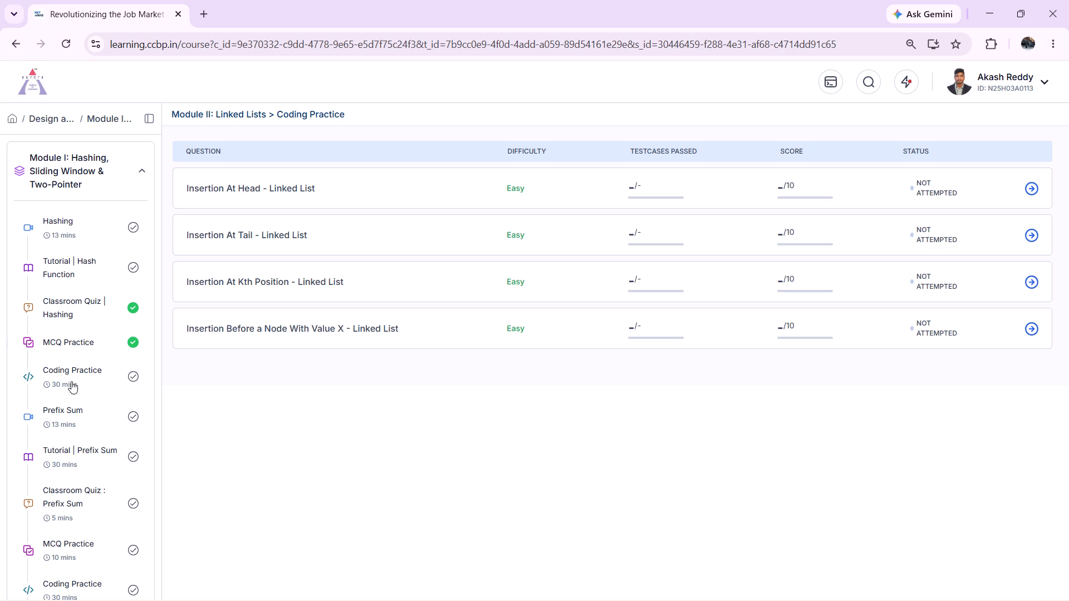
{"action": "left_click", "coordinate": [70, 227]}
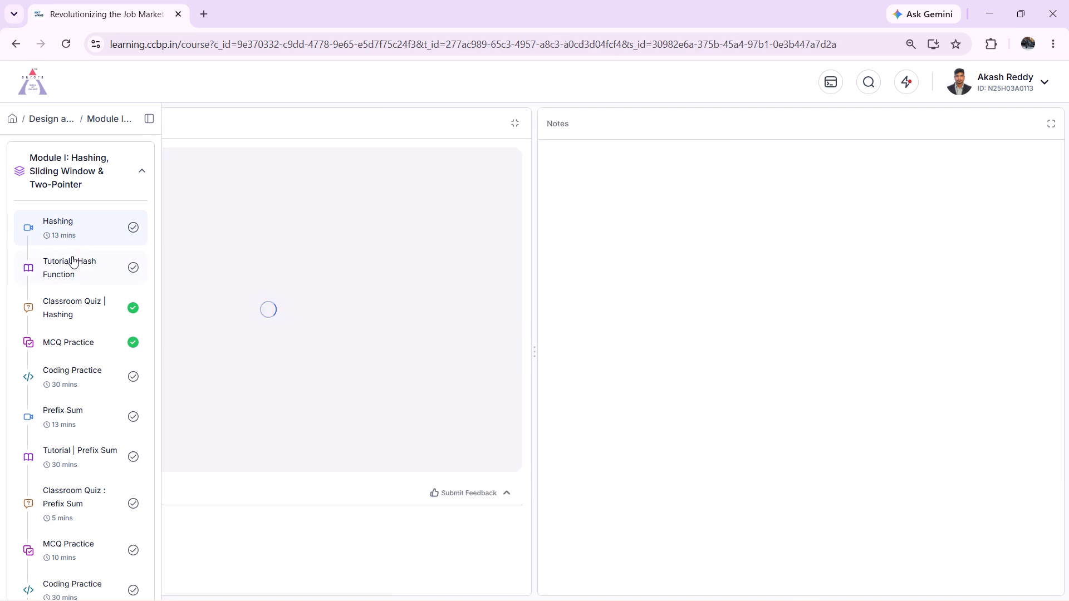
{"action": "double_click", "coordinate": [24, 126]}
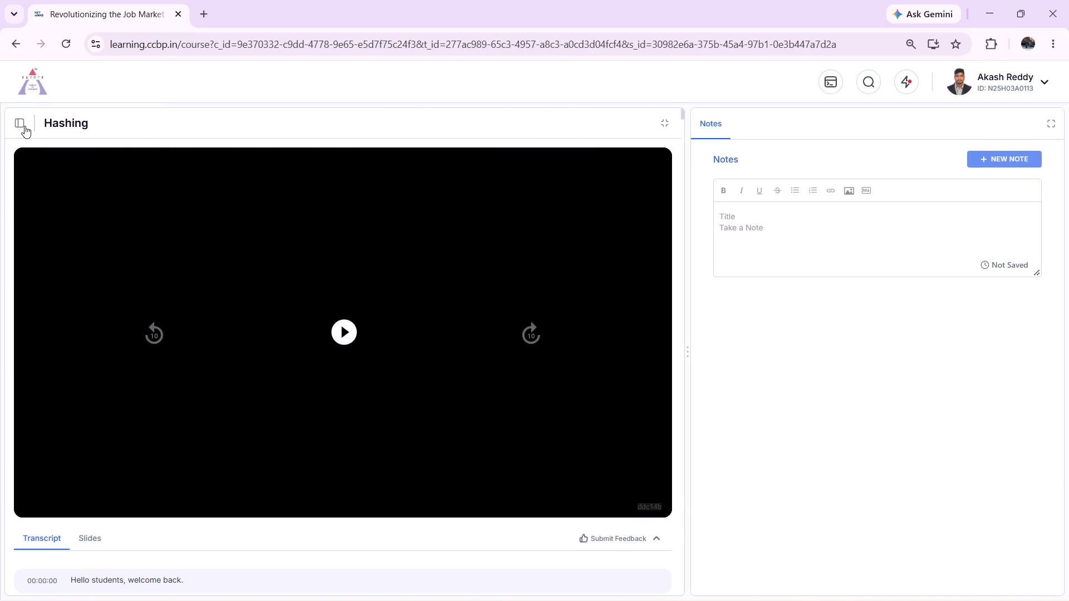
{"action": "scroll", "coordinate": [48, 391], "scroll_direction": "down", "scroll_amount": 2}
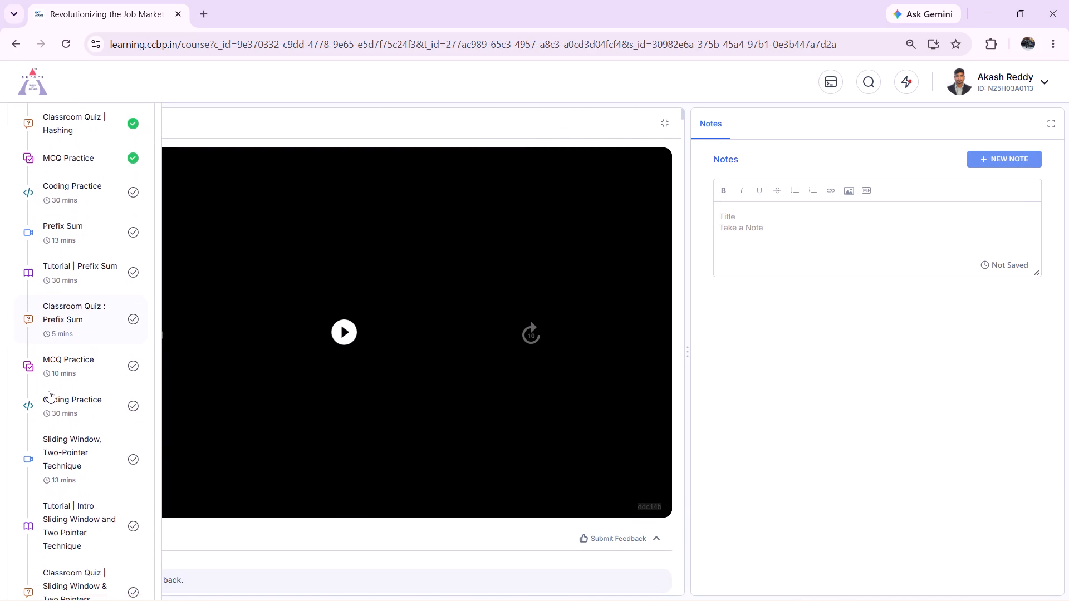
{"action": "scroll", "coordinate": [48, 391], "scroll_direction": "down", "scroll_amount": 4}
{"action": "left_click", "coordinate": [60, 465]}
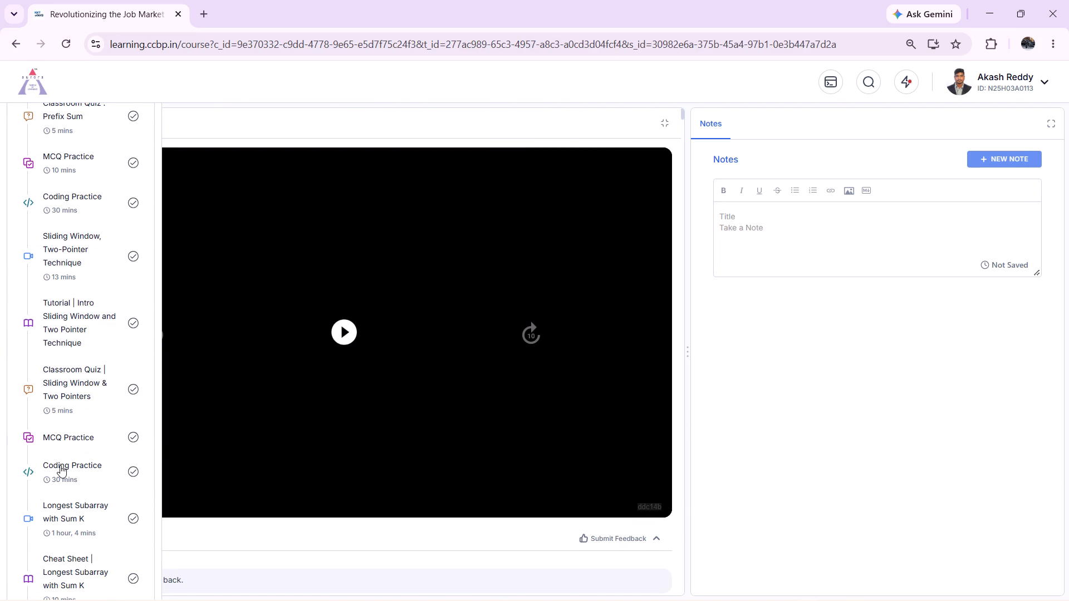
{"action": "scroll", "coordinate": [60, 465], "scroll_direction": "down", "scroll_amount": 3}
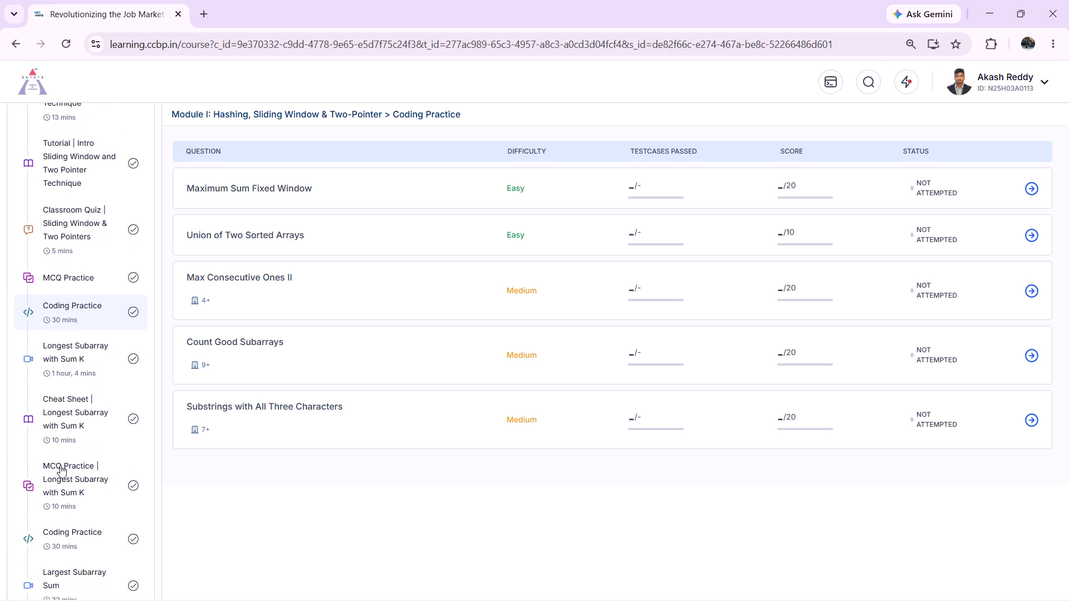
{"action": "scroll", "coordinate": [60, 465], "scroll_direction": "up", "scroll_amount": 5}
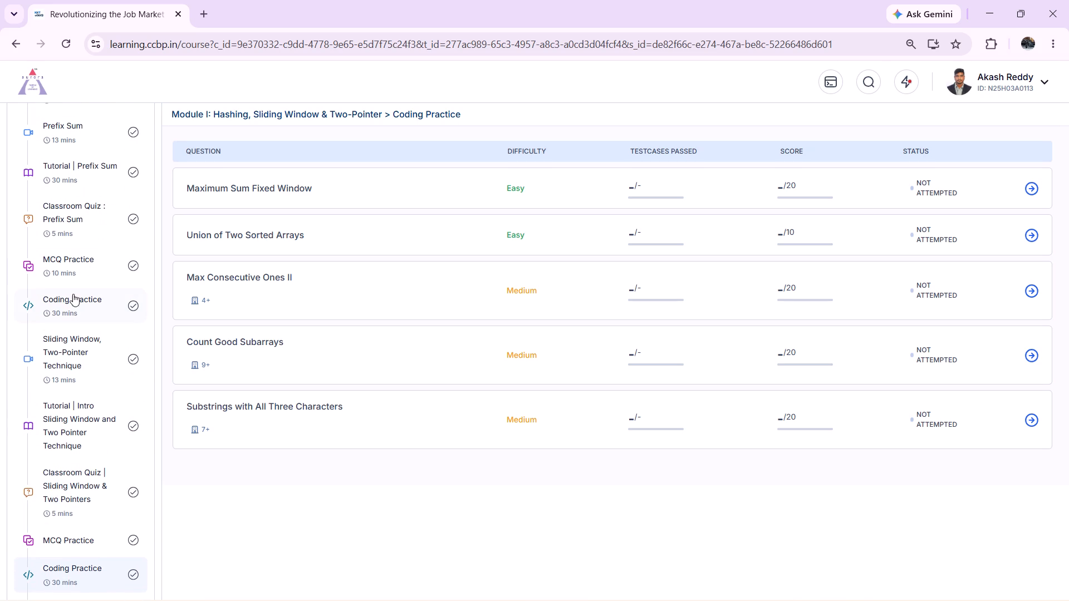
{"action": "left_click", "coordinate": [66, 307]}
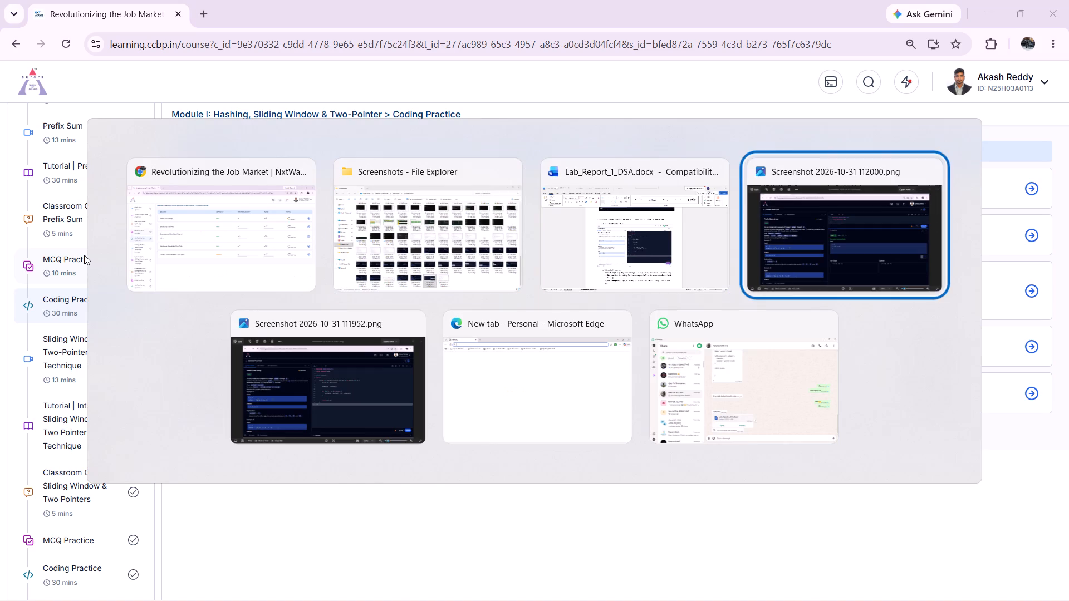
Switch to the Lab_Report_1_DSA document in Word and review the experiment that precedes its output screenshot section.
{"action": "scroll", "coordinate": [333, 219], "scroll_direction": "up", "scroll_amount": 1}
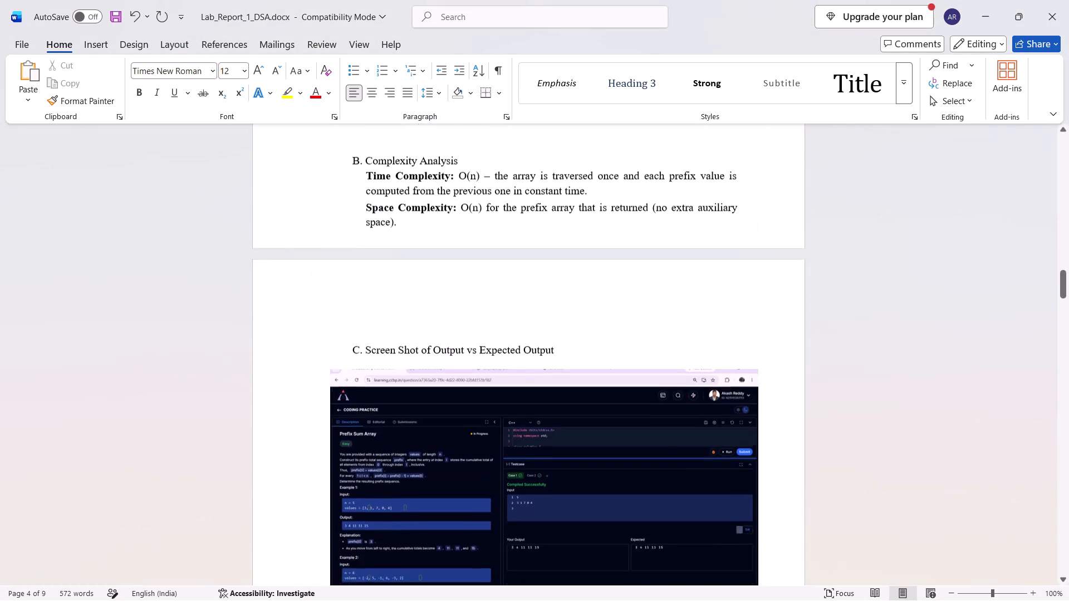
{"action": "scroll", "coordinate": [333, 219], "scroll_direction": "up", "scroll_amount": 2}
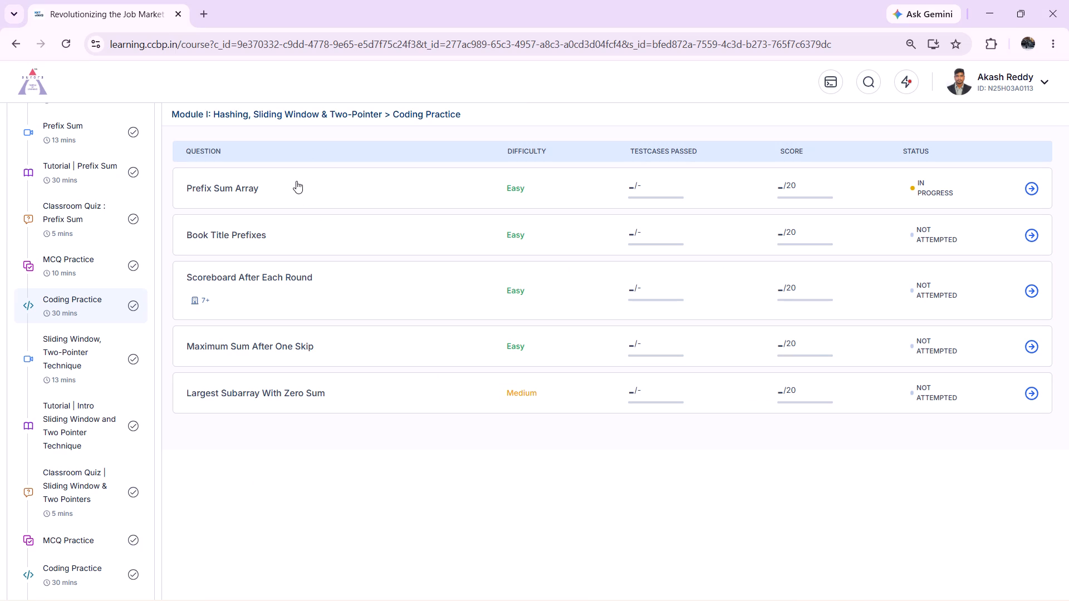
Switch back to Chrome, open the Prefix Sum Array question and enlarge the code editor area above the test cases.
{"action": "left_click", "coordinate": [289, 187]}
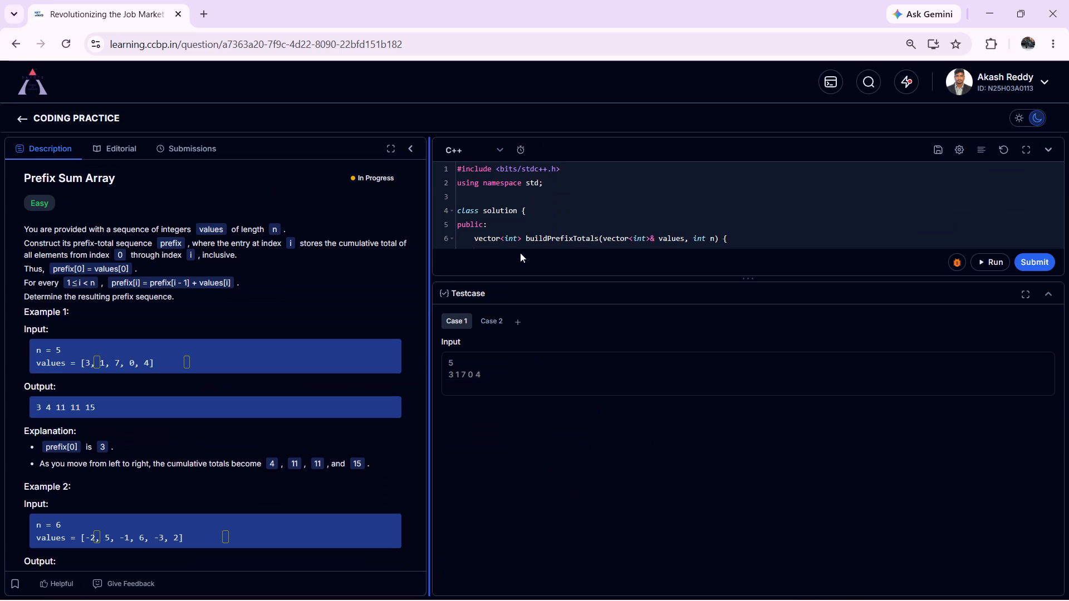
{"action": "left_click", "coordinate": [615, 210]}
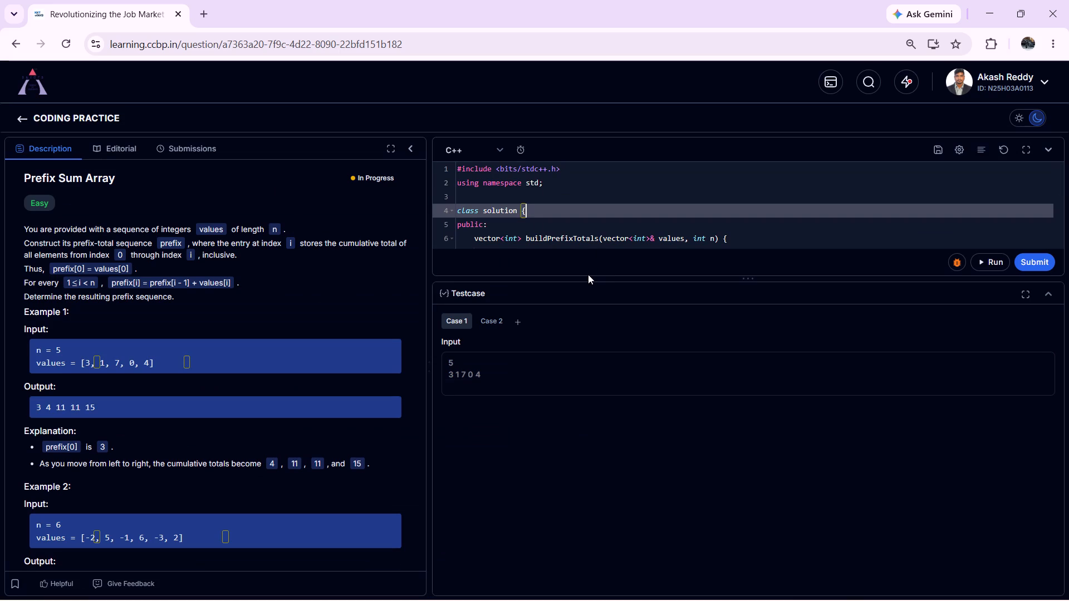
{"action": "left_click_drag", "start_coordinate": [586, 276], "coordinate": [570, 364]}
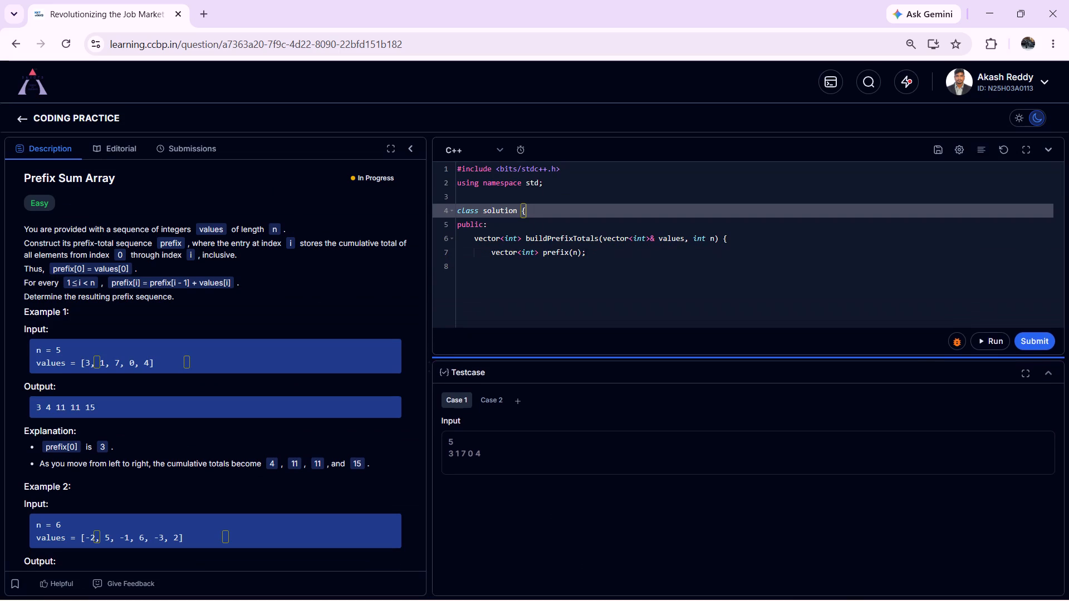
Submit the C++ solution for Prefix Sum Array and return to the coding practice question list.
{"action": "left_click_drag", "start_coordinate": [570, 364], "coordinate": [639, 279]}
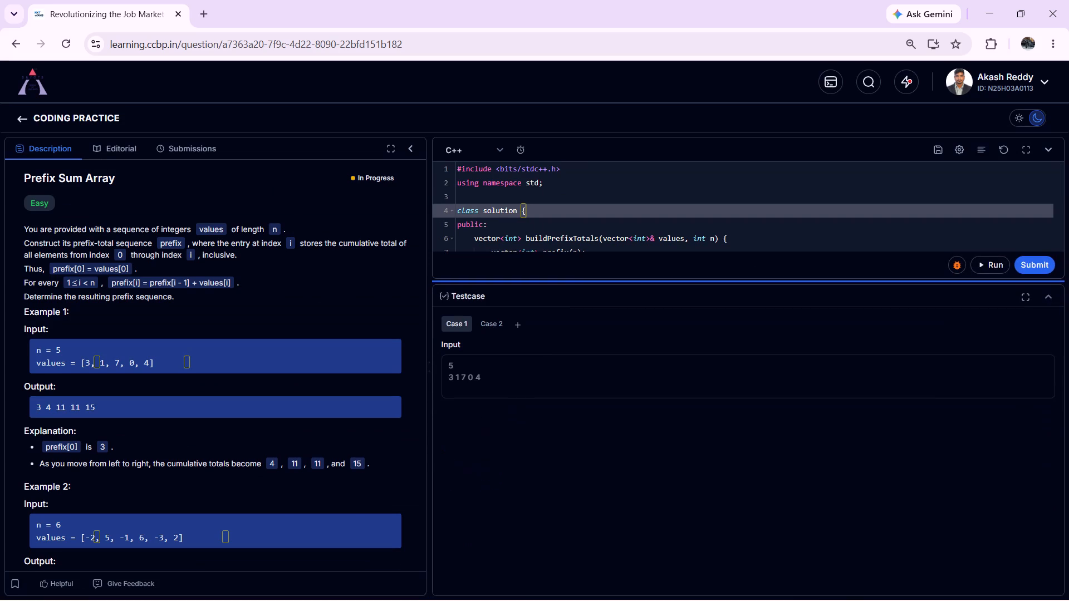
{"action": "left_click", "coordinate": [1037, 268]}
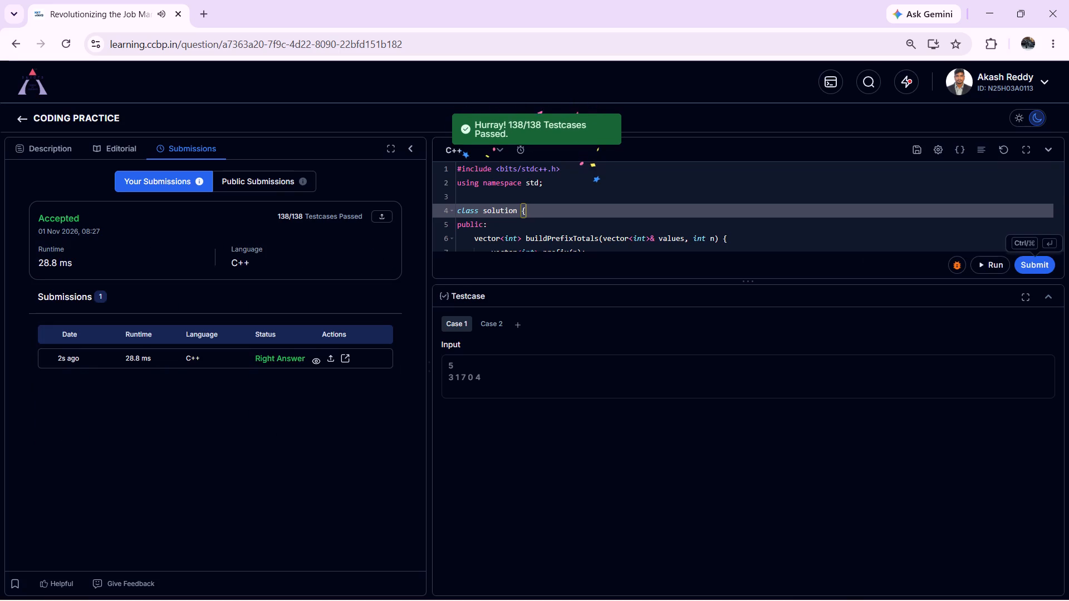
{"action": "left_click", "coordinate": [17, 114]}
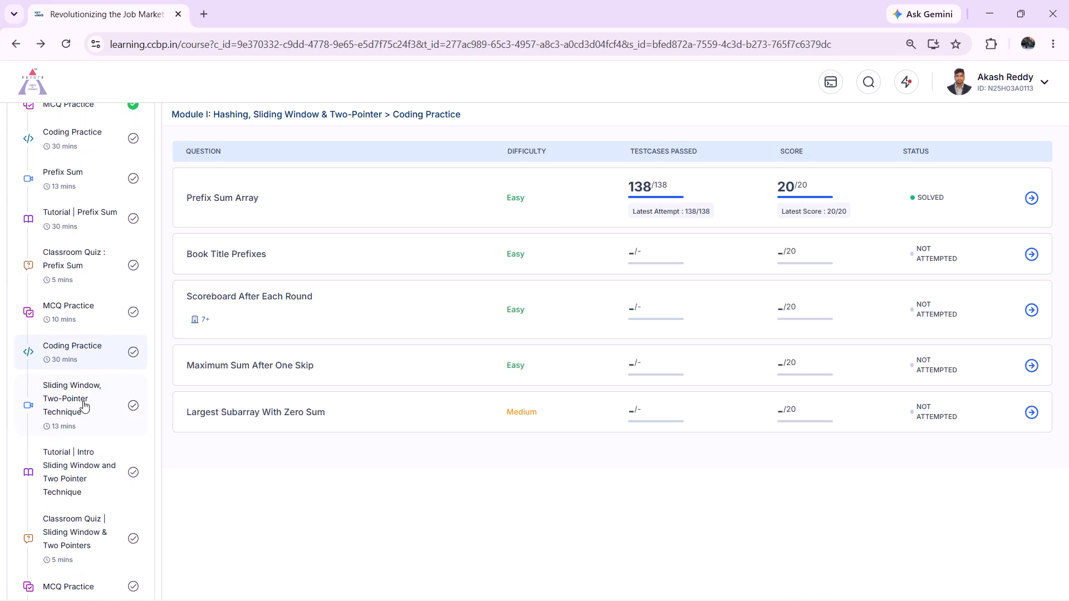
Open the Longest Sub-Array with Sum K question from the Coding Practice set following the Longest Subarray with Sum K lesson.
{"action": "scroll", "coordinate": [81, 411], "scroll_direction": "down", "scroll_amount": 3}
{"action": "left_click", "coordinate": [56, 462]}
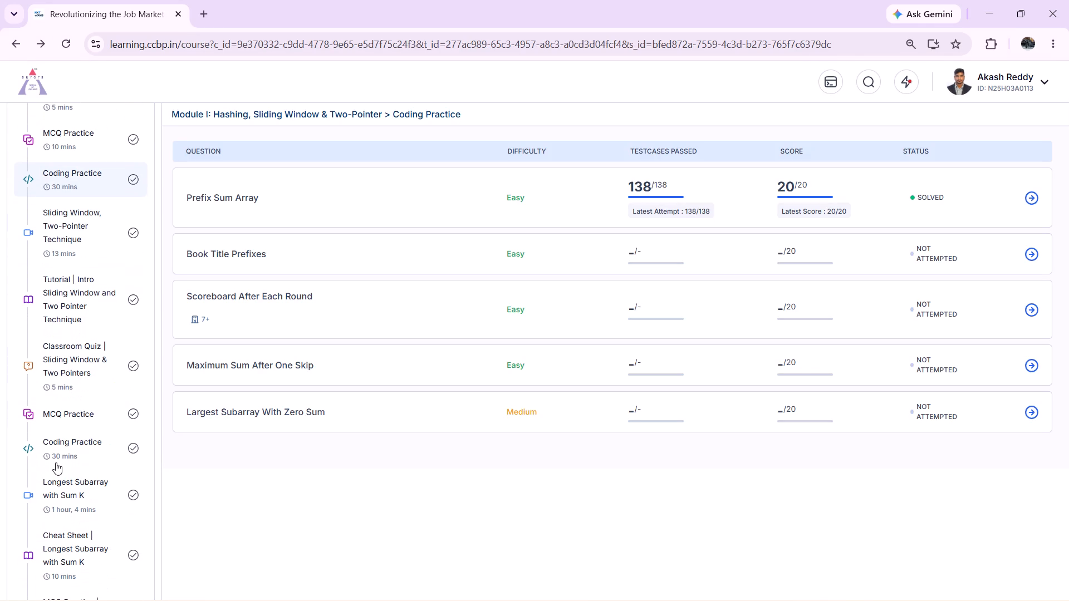
{"action": "scroll", "coordinate": [32, 510], "scroll_direction": "down", "scroll_amount": 1}
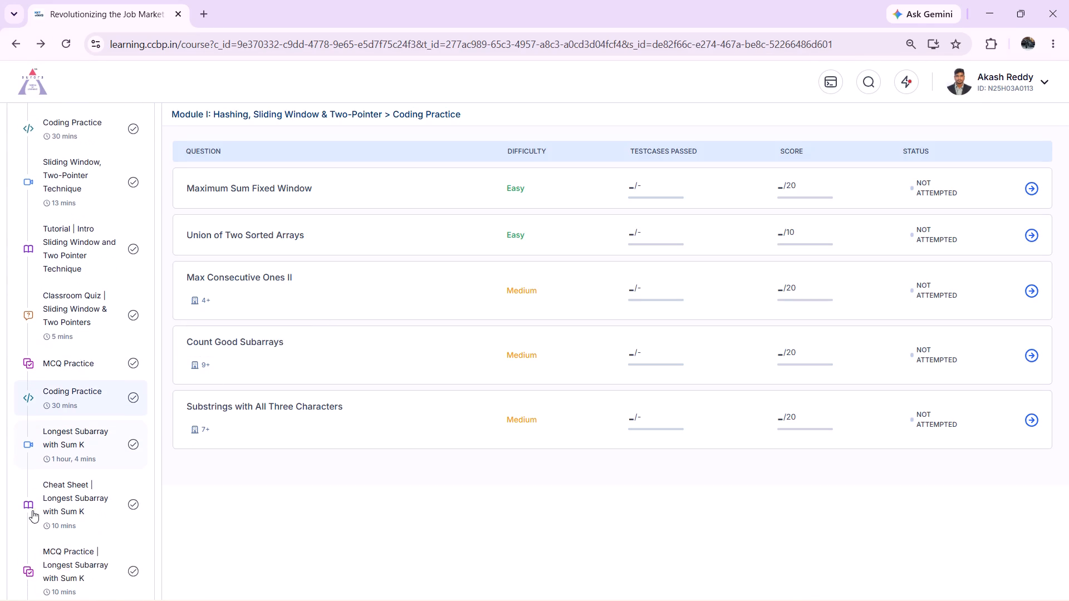
{"action": "scroll", "coordinate": [32, 510], "scroll_direction": "down", "scroll_amount": 3}
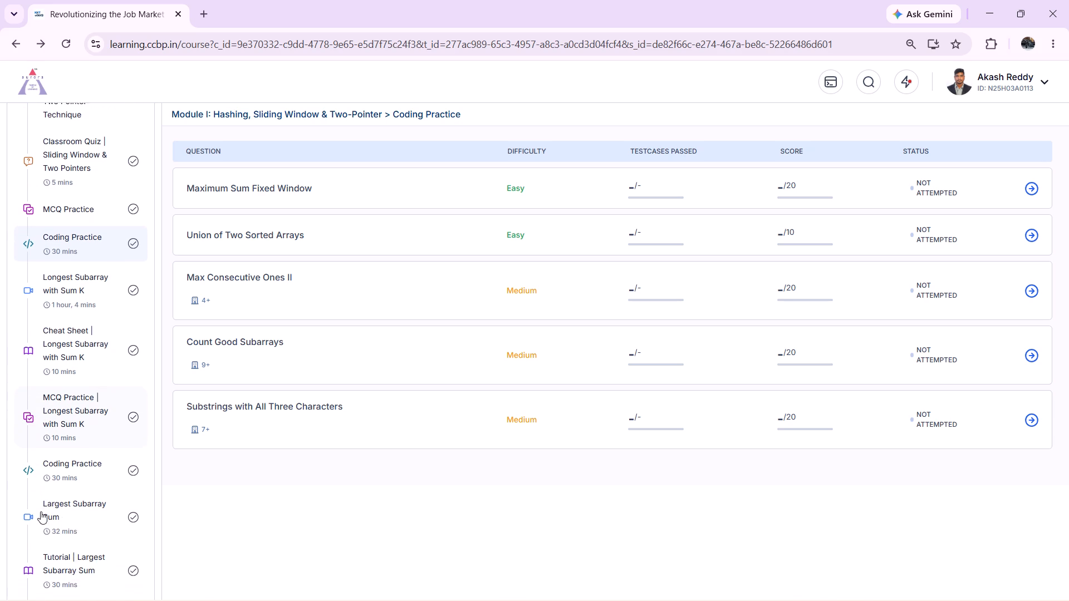
{"action": "scroll", "coordinate": [41, 511], "scroll_direction": "down", "scroll_amount": 1}
{"action": "left_click", "coordinate": [76, 474]}
{"action": "left_click", "coordinate": [73, 461]}
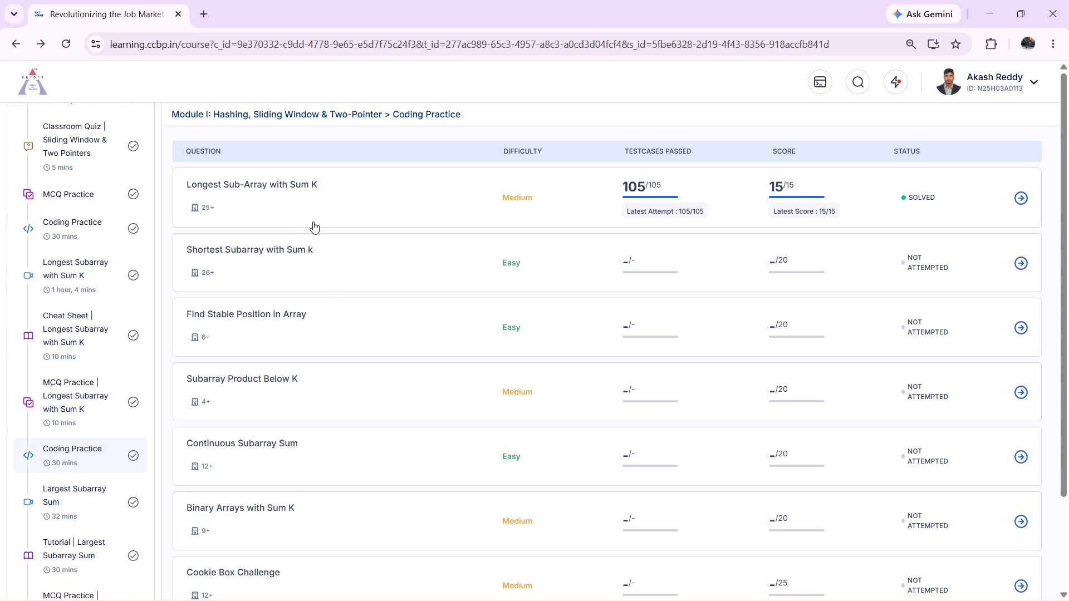
{"action": "left_click", "coordinate": [303, 212]}
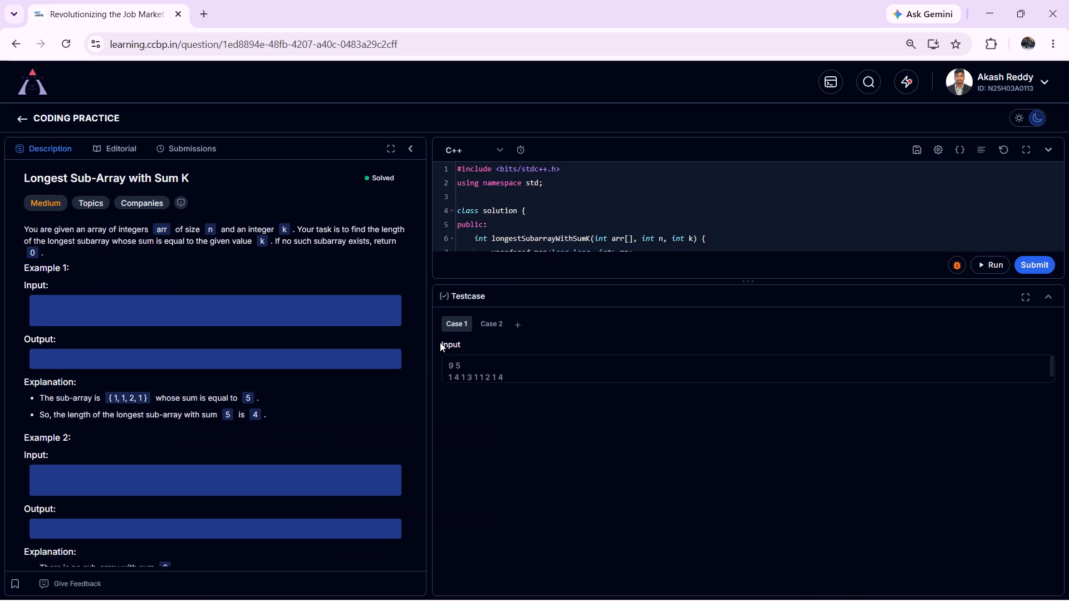
Expand the code editor over the testcase area and reduce the page zoom to 75%.
{"action": "left_click_drag", "start_coordinate": [606, 279], "coordinate": [605, 486]}
{"action": "left_click_drag", "start_coordinate": [605, 486], "coordinate": [585, 534]}
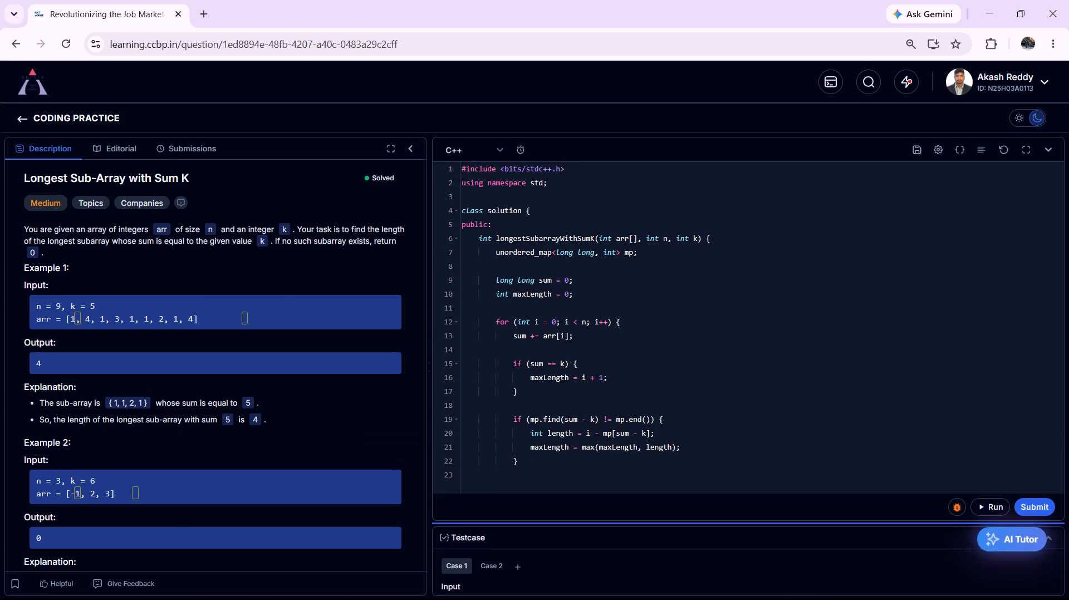
{"action": "left_click_drag", "start_coordinate": [585, 534], "coordinate": [564, 600]}
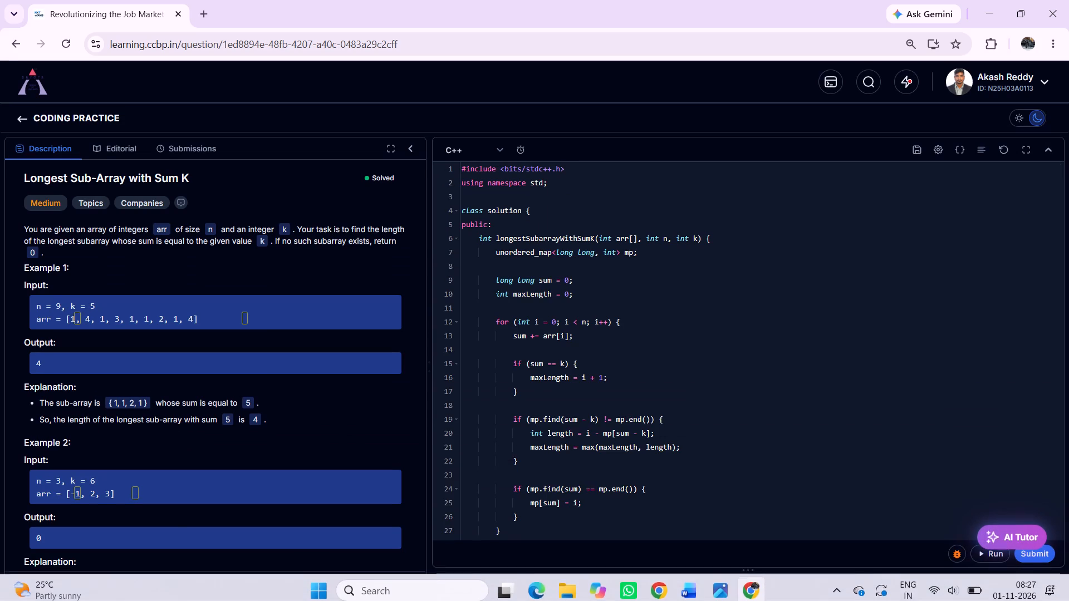
{"action": "left_click", "coordinate": [1047, 153]}
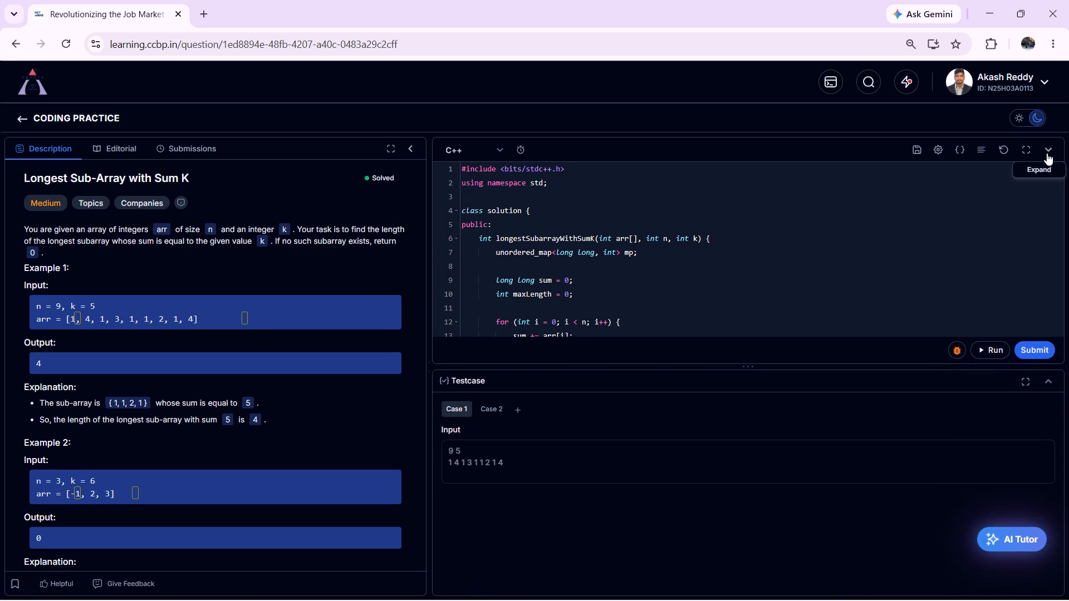
{"action": "left_click", "coordinate": [1047, 153]}
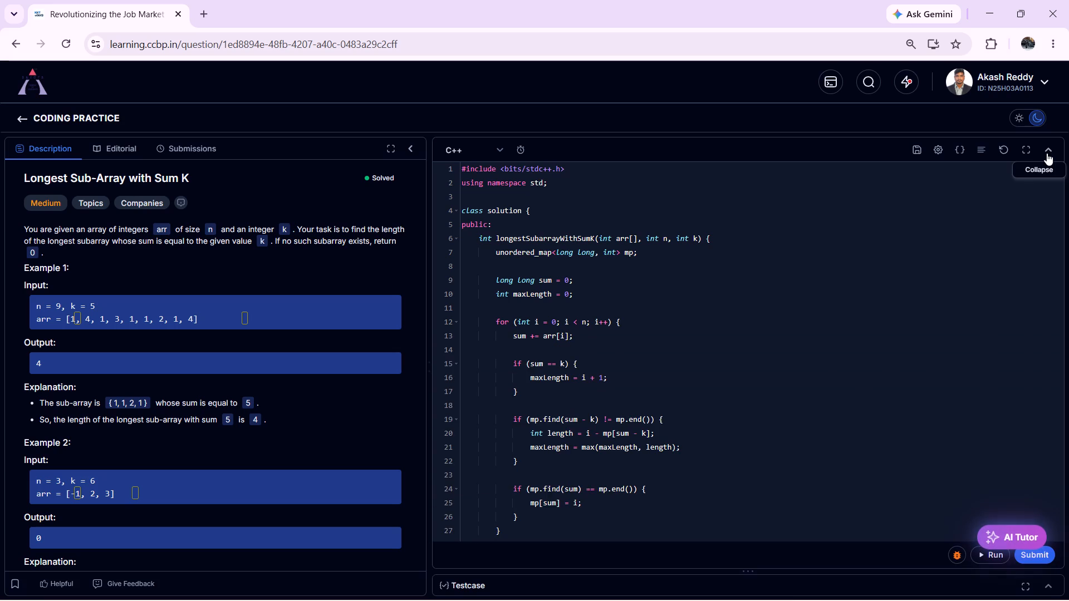
{"action": "scroll", "coordinate": [667, 485], "scroll_direction": "down", "scroll_amount": 1}
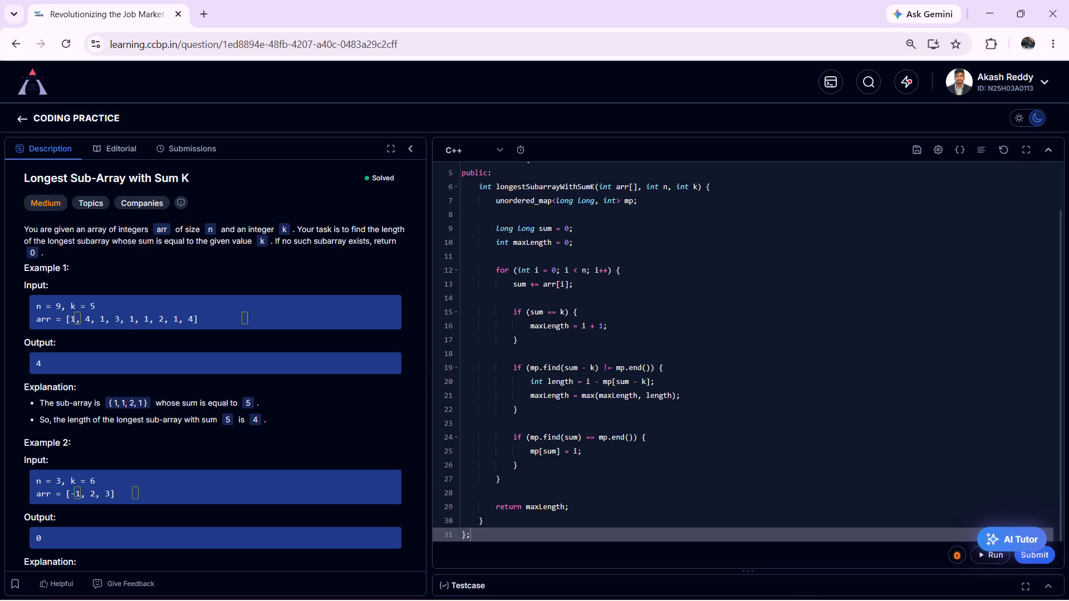
{"action": "scroll", "coordinate": [667, 485], "scroll_direction": "down", "scroll_amount": 1}
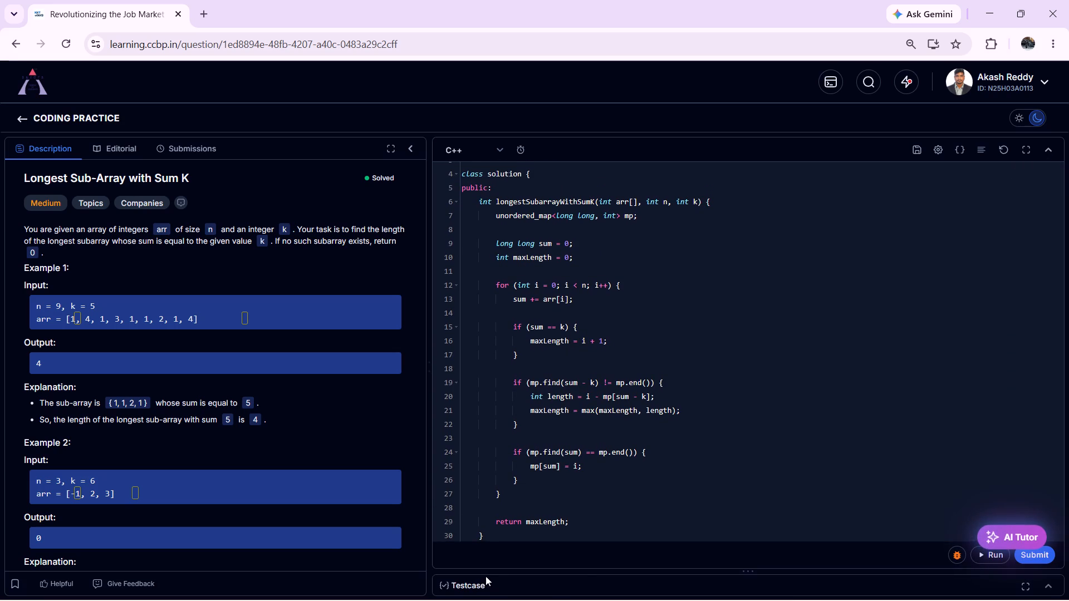
{"action": "key", "text": "ctrl+minus"}
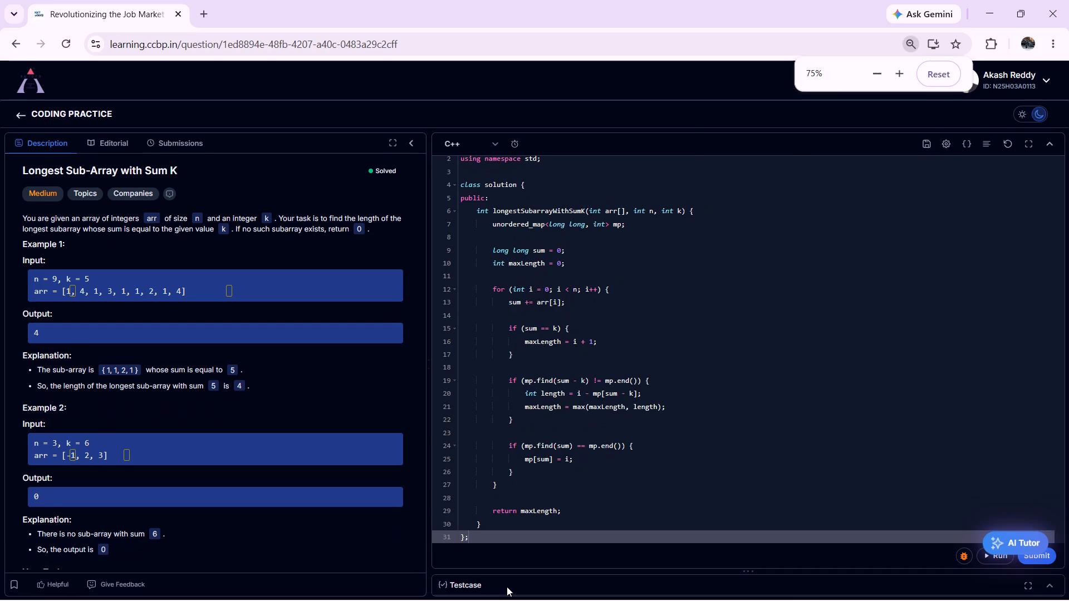
Capture a full-screen screenshot of the Longest Sub-Array with Sum K solution with the code shown from line 1.
{"action": "scroll", "coordinate": [569, 383], "scroll_direction": "up", "scroll_amount": 3}
{"action": "scroll", "coordinate": [569, 383], "scroll_direction": "down", "scroll_amount": 8}
{"action": "scroll", "coordinate": [569, 383], "scroll_direction": "up", "scroll_amount": 1}
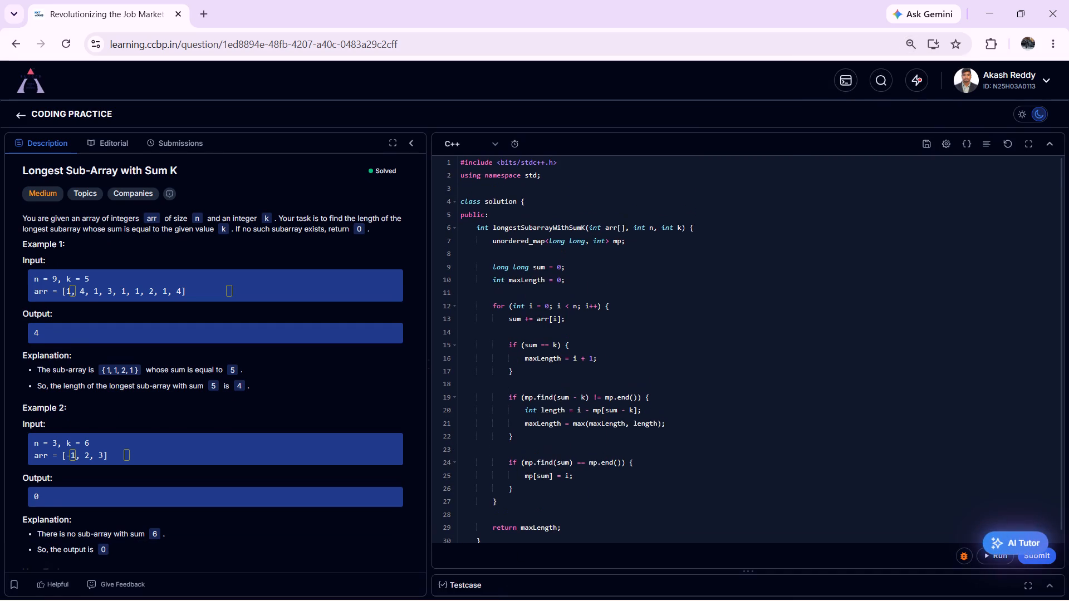
{"action": "scroll", "coordinate": [569, 383], "scroll_direction": "up", "scroll_amount": 2}
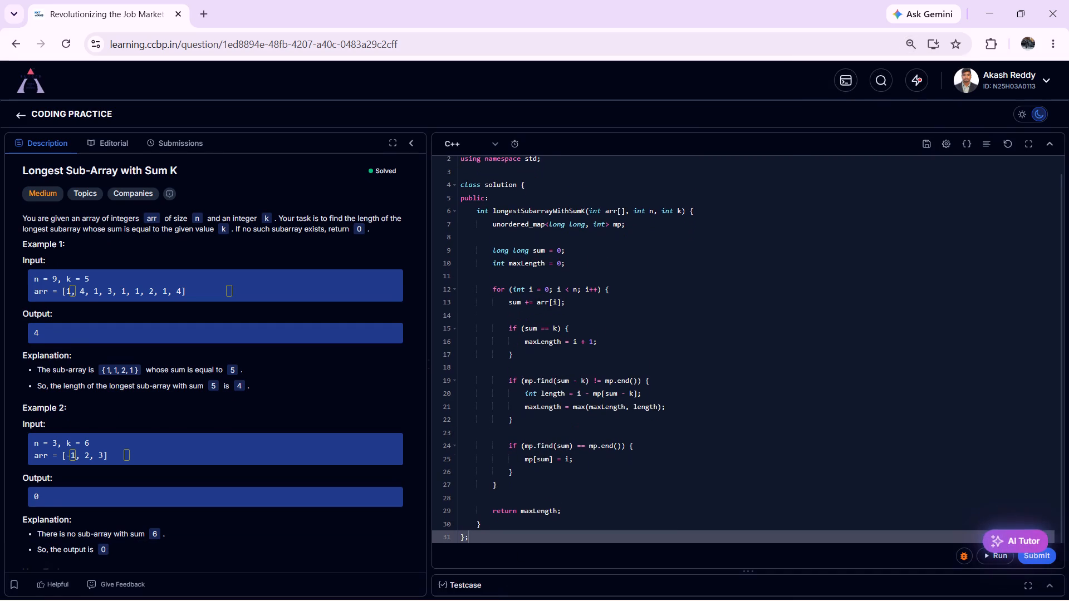
{"action": "scroll", "coordinate": [569, 383], "scroll_direction": "up", "scroll_amount": 1}
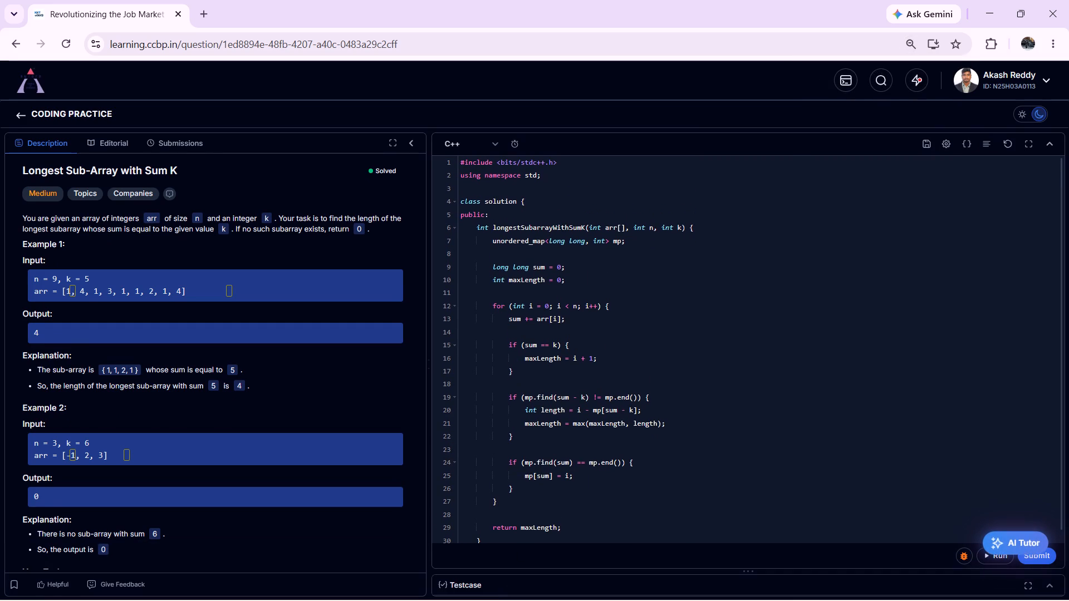
{"action": "key", "text": "Print"}
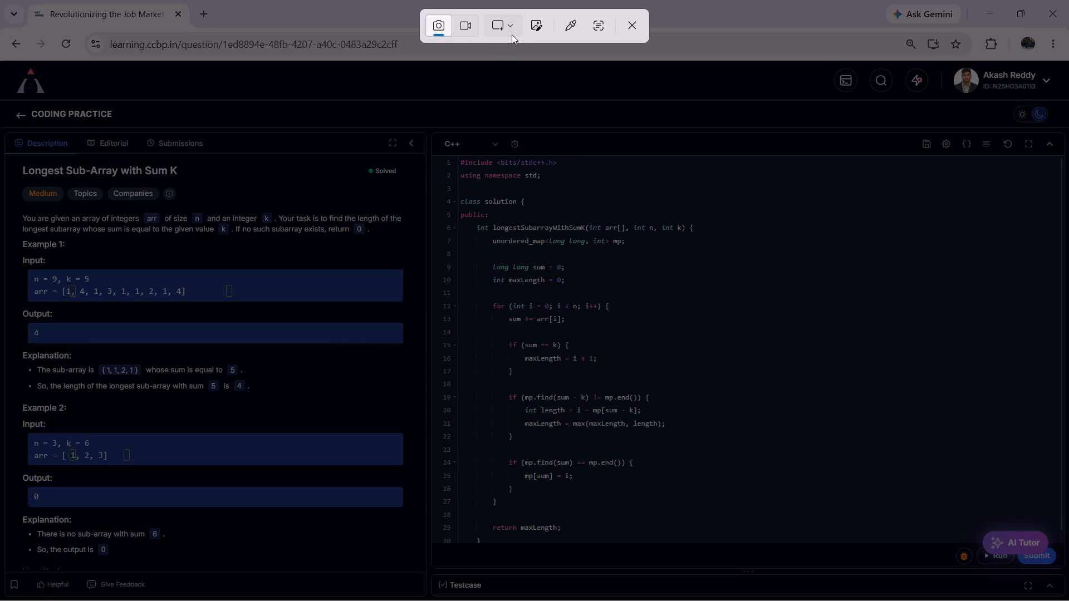
{"action": "left_click", "coordinate": [512, 35]}
{"action": "left_click", "coordinate": [503, 76]}
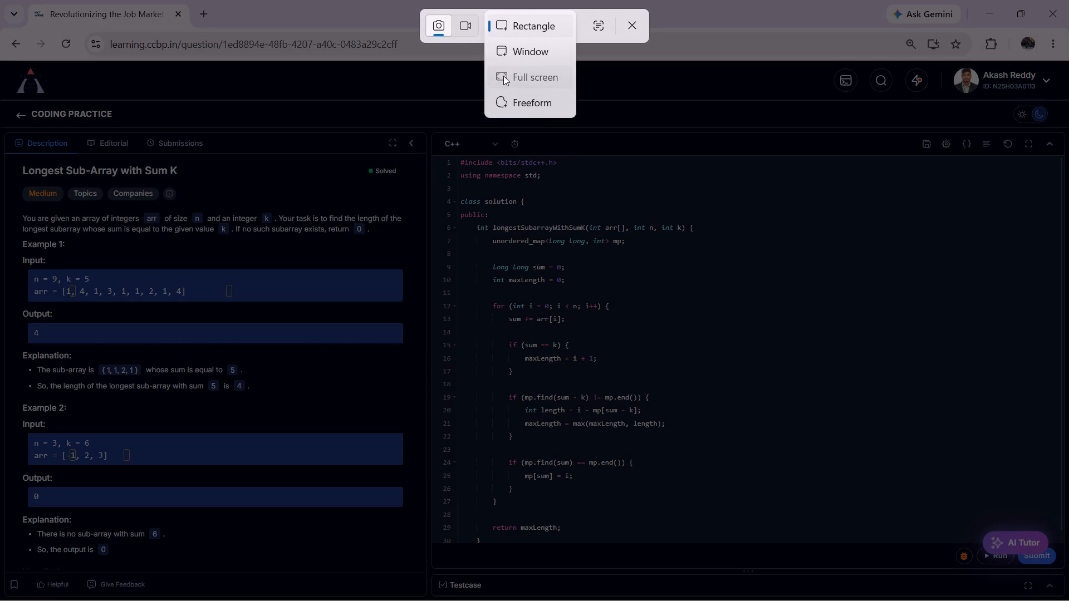
Run the Longest Sub-Array with Sum K code and capture a full-screen screenshot with the testcase area enlarged to show actual and expected output.
{"action": "left_click_drag", "start_coordinate": [556, 572], "coordinate": [536, 213]}
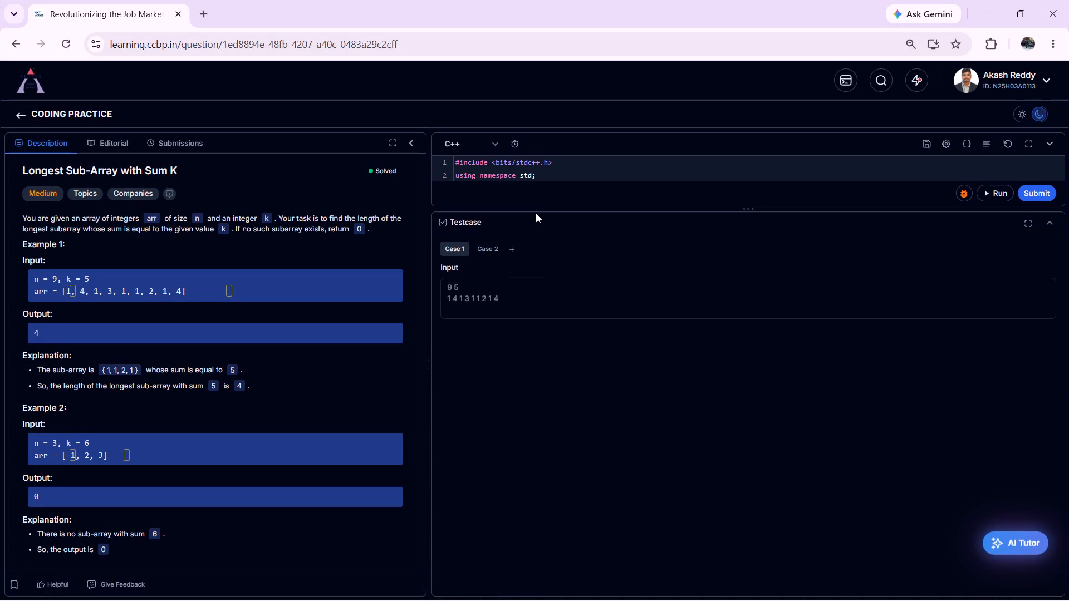
{"action": "left_click", "coordinate": [996, 199]}
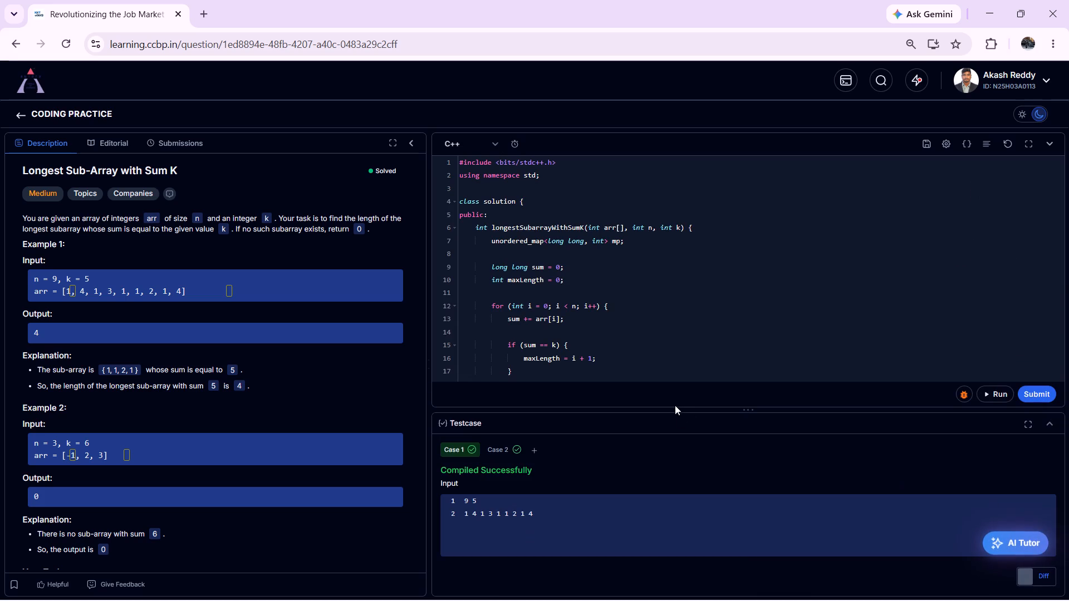
{"action": "left_click_drag", "start_coordinate": [671, 409], "coordinate": [647, 185]}
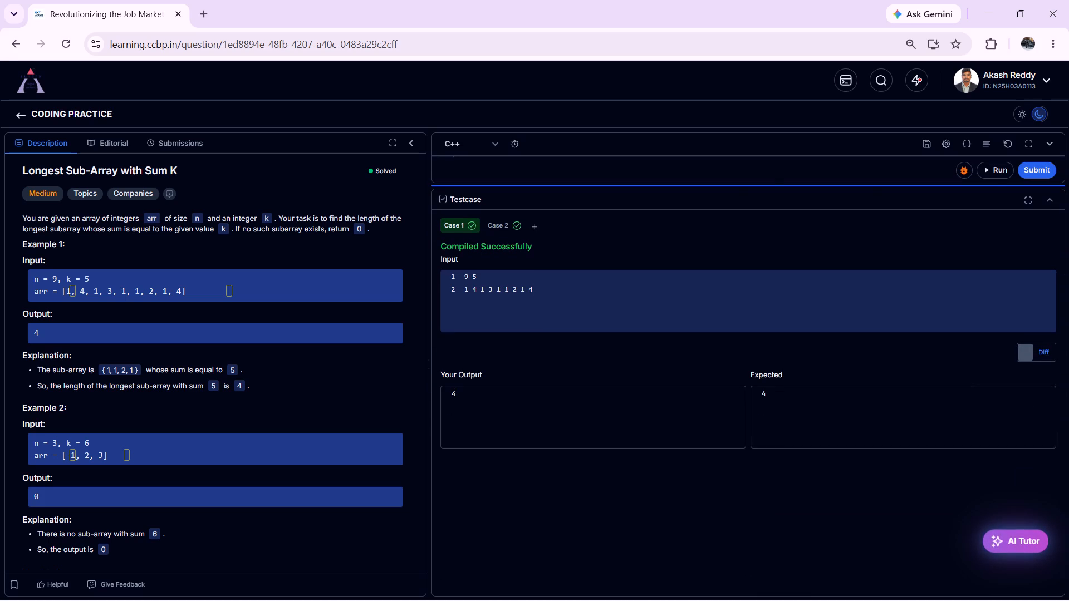
{"action": "key", "text": "Print"}
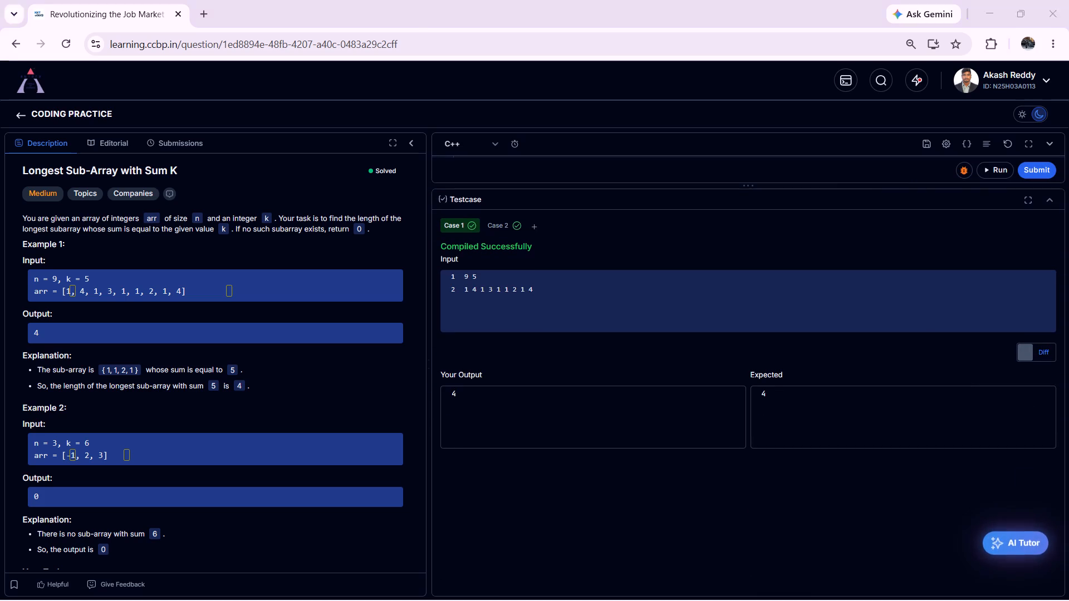
{"action": "left_click", "coordinate": [517, 26]}
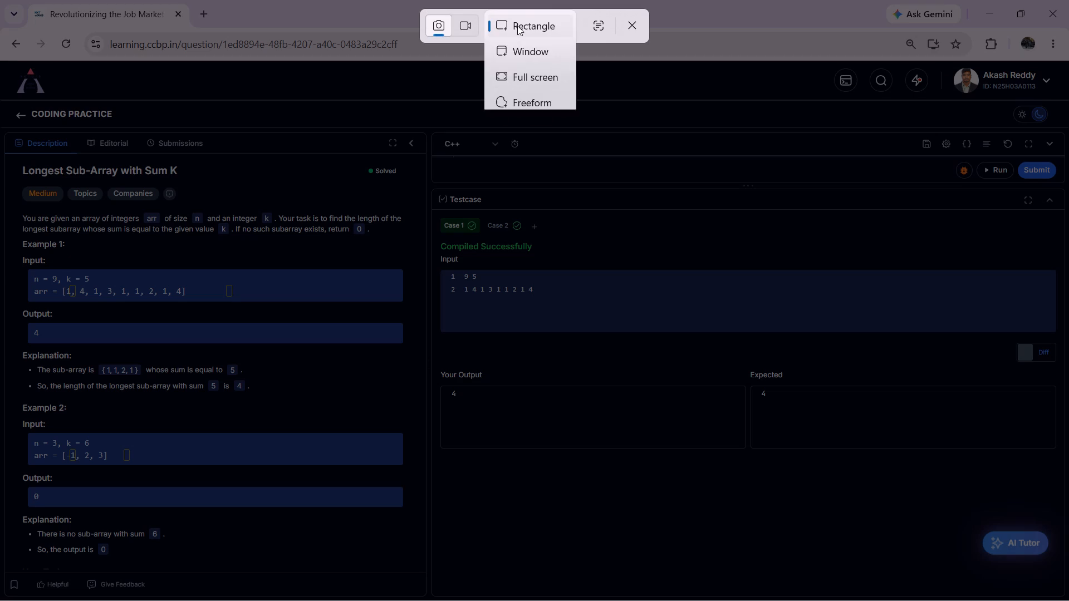
{"action": "left_click", "coordinate": [501, 73]}
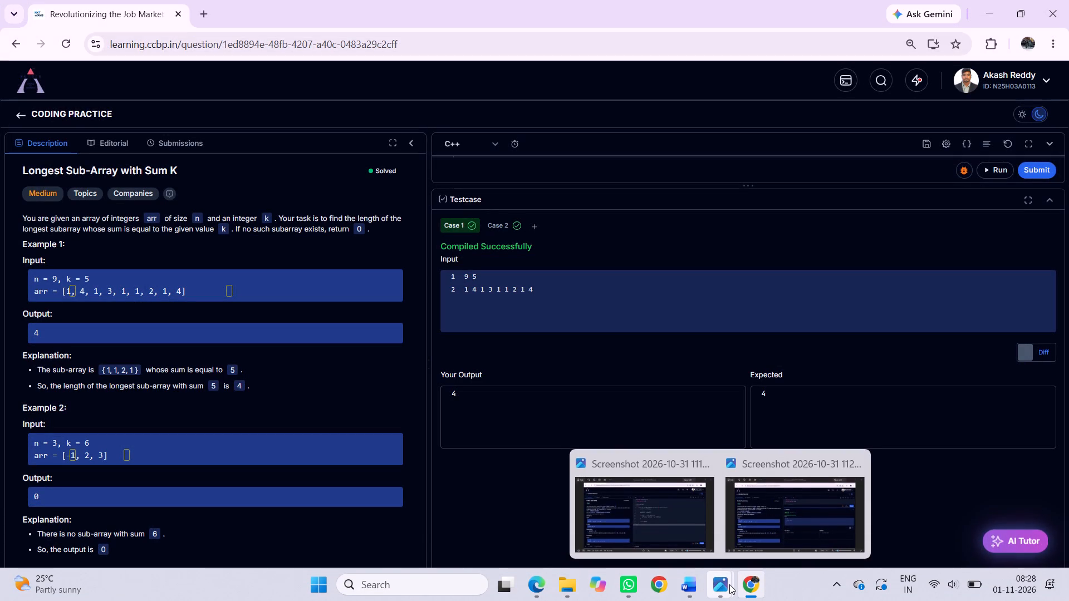
Open the Longest Sub-Array with Sum K code screenshot from the Screenshots folder, crop off the browser tab strip, and save it.
{"action": "left_click", "coordinate": [729, 584]}
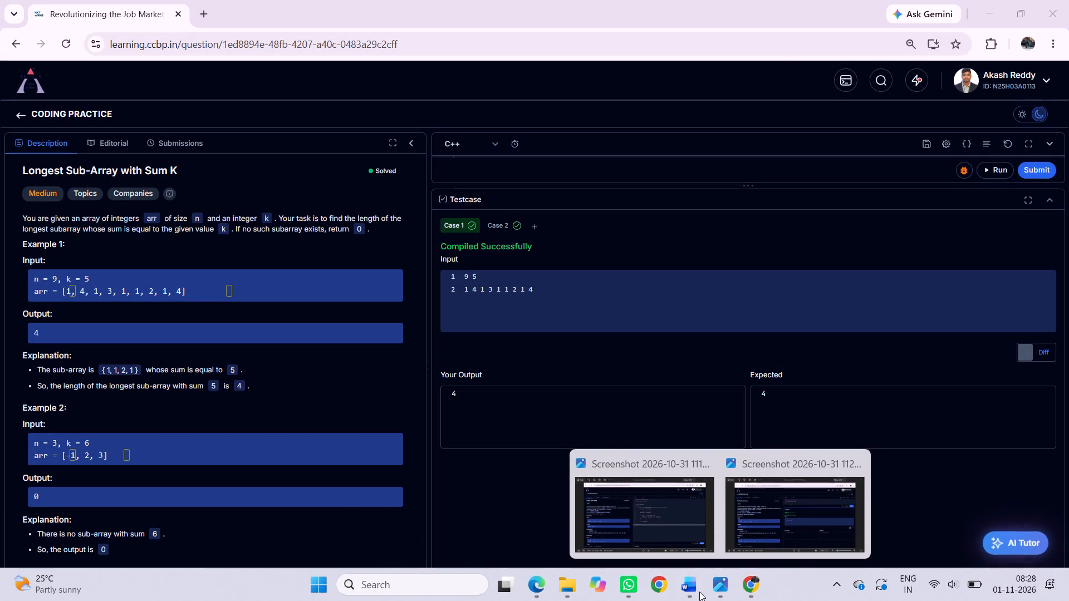
{"action": "left_click", "coordinate": [692, 589]}
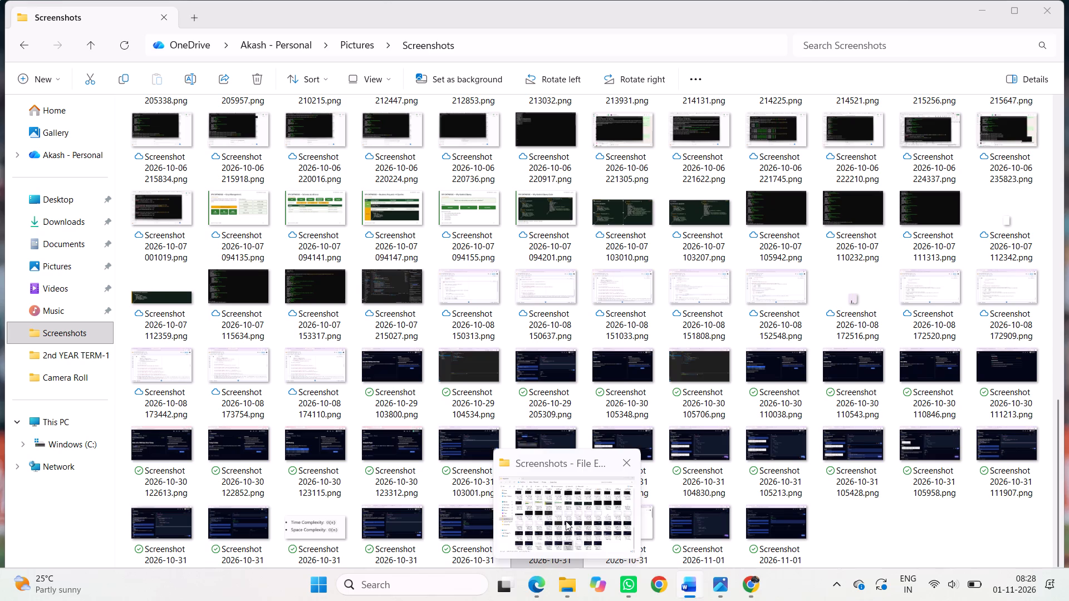
{"action": "left_click", "coordinate": [566, 521]}
{"action": "double_click", "coordinate": [689, 529]}
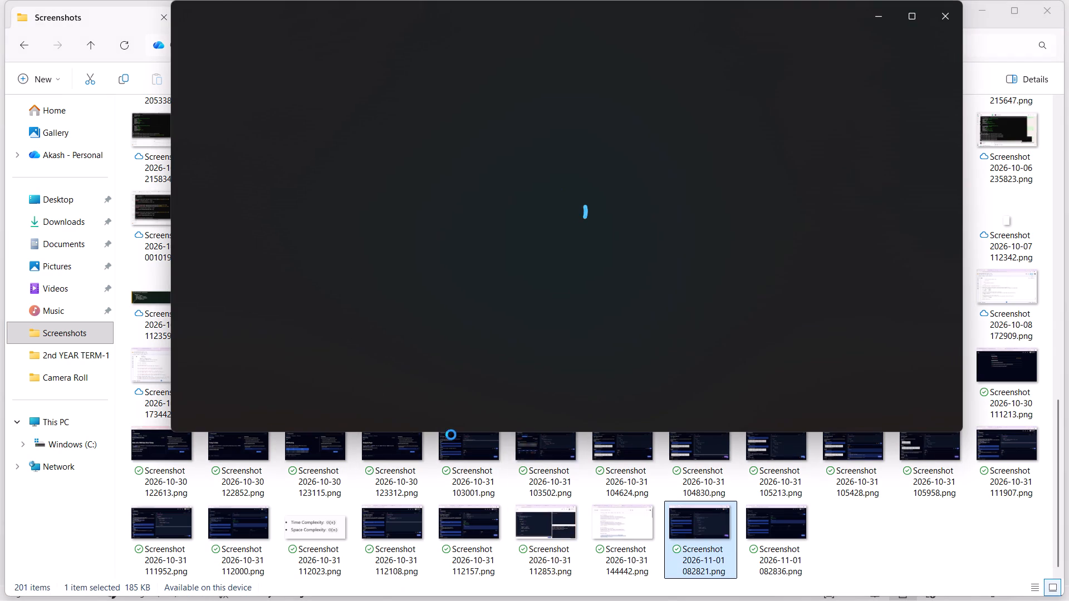
{"action": "left_click", "coordinate": [206, 16]}
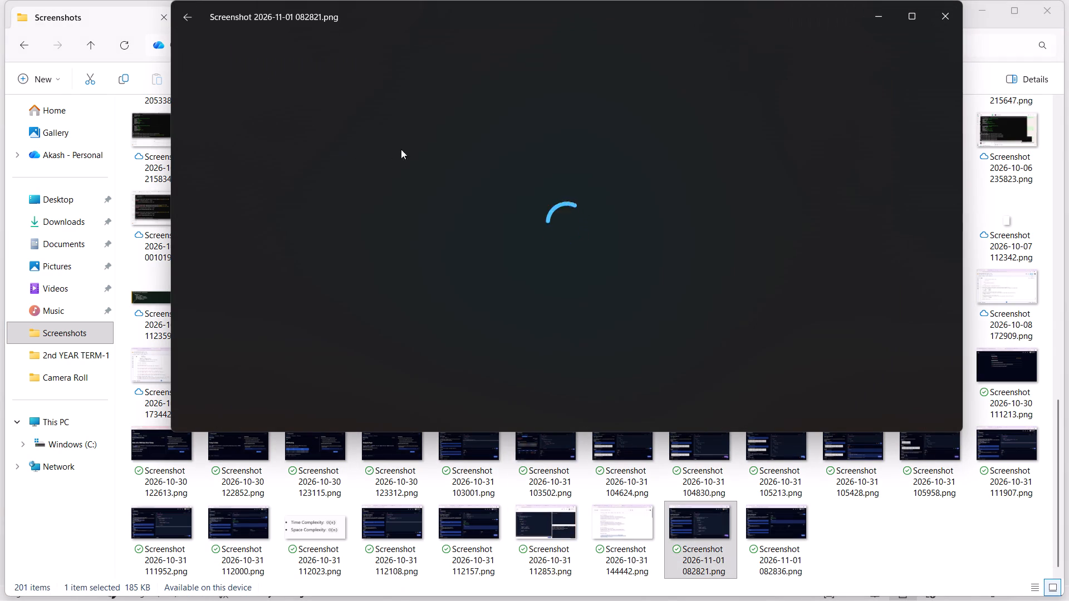
{"action": "left_click_drag", "start_coordinate": [411, 117], "coordinate": [411, 123]}
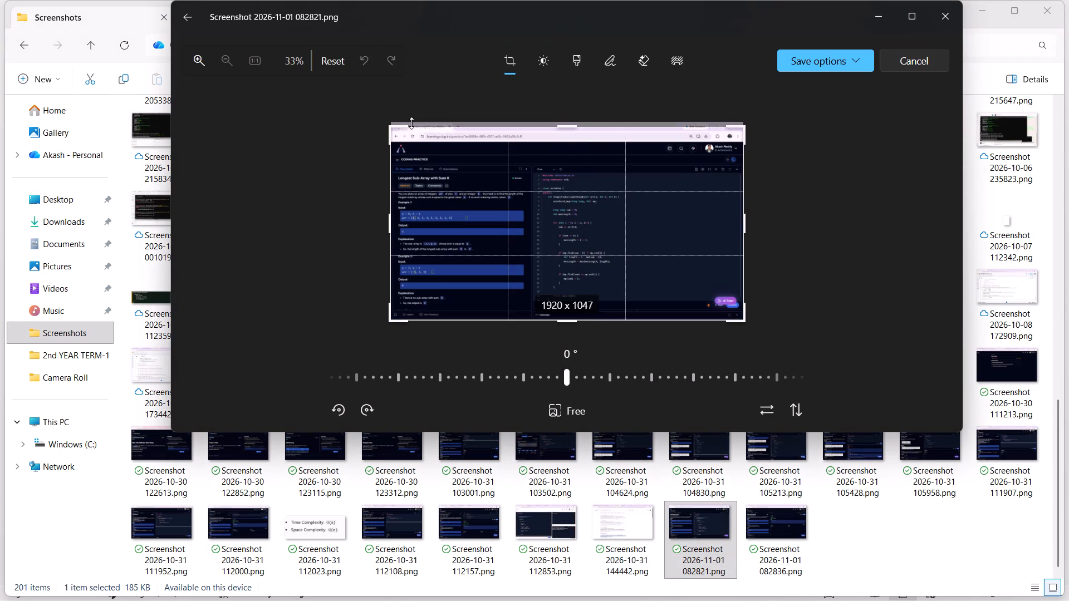
{"action": "left_click_drag", "start_coordinate": [411, 123], "coordinate": [414, 125]}
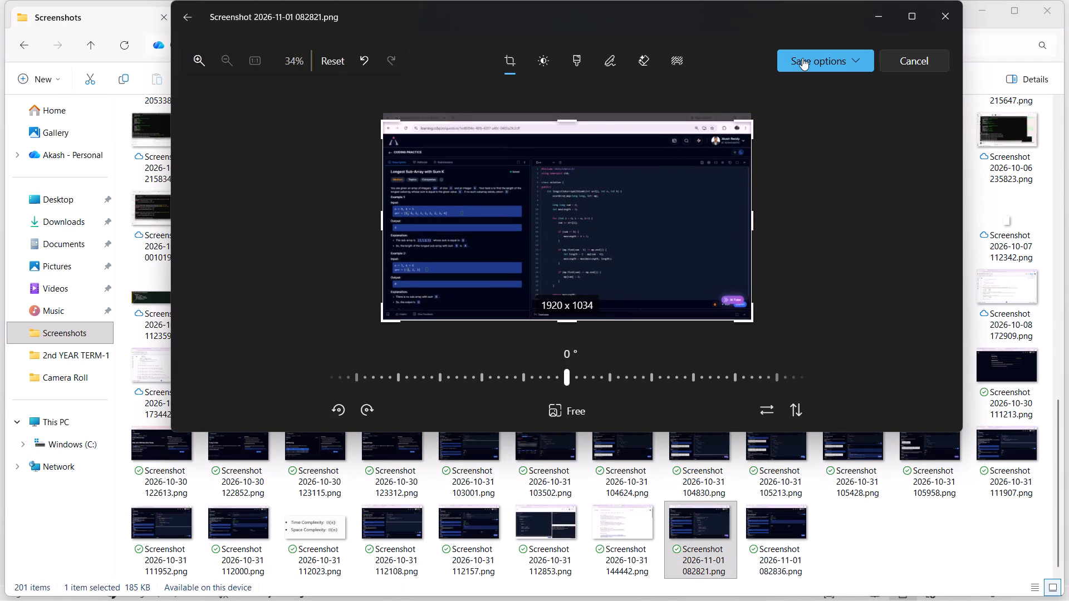
{"action": "left_click", "coordinate": [802, 58]}
{"action": "left_click", "coordinate": [790, 105]}
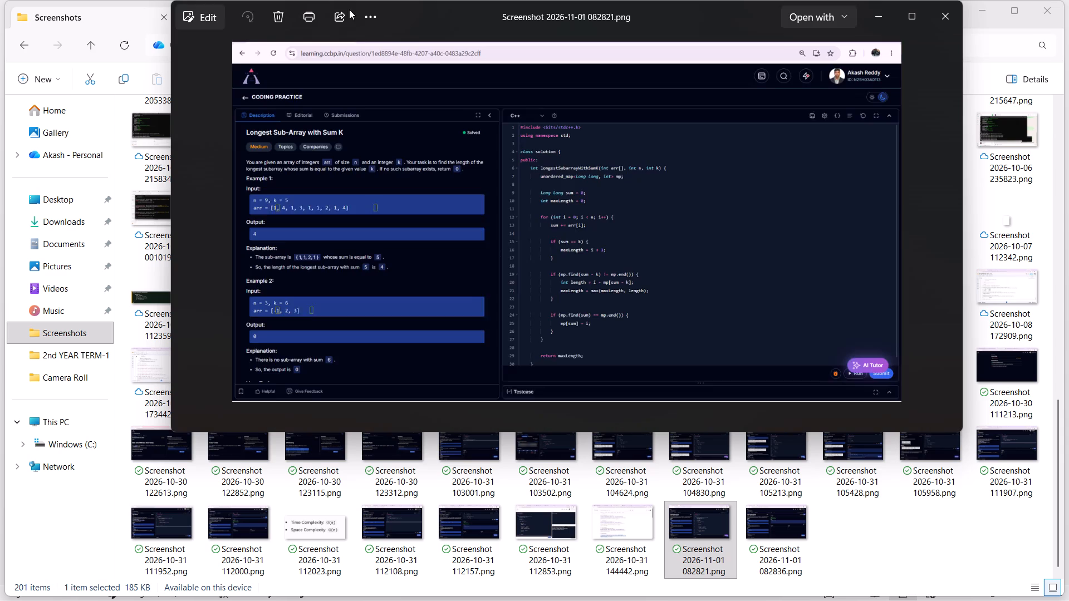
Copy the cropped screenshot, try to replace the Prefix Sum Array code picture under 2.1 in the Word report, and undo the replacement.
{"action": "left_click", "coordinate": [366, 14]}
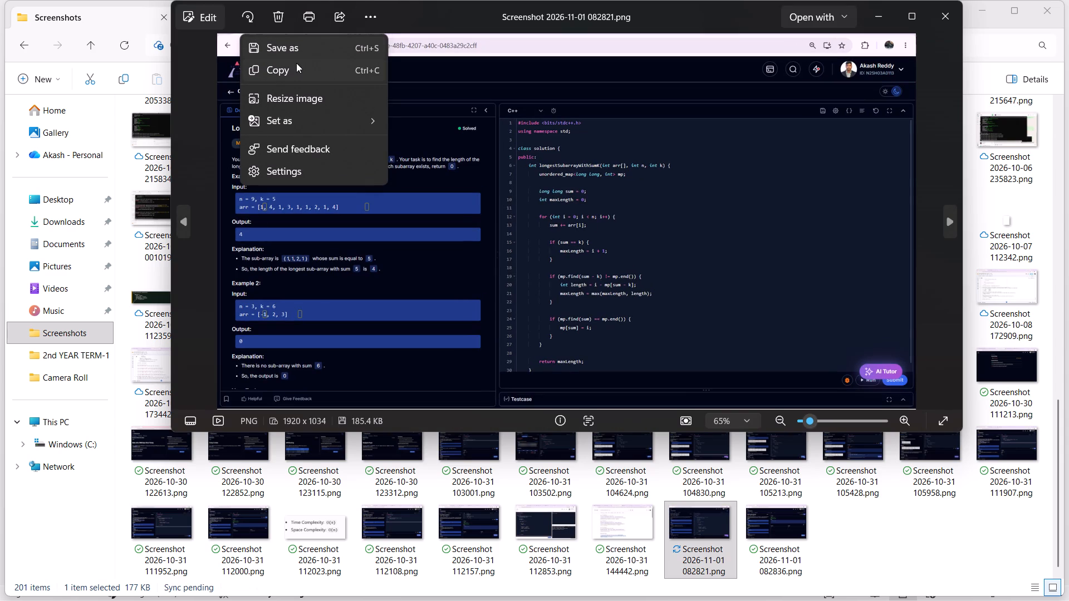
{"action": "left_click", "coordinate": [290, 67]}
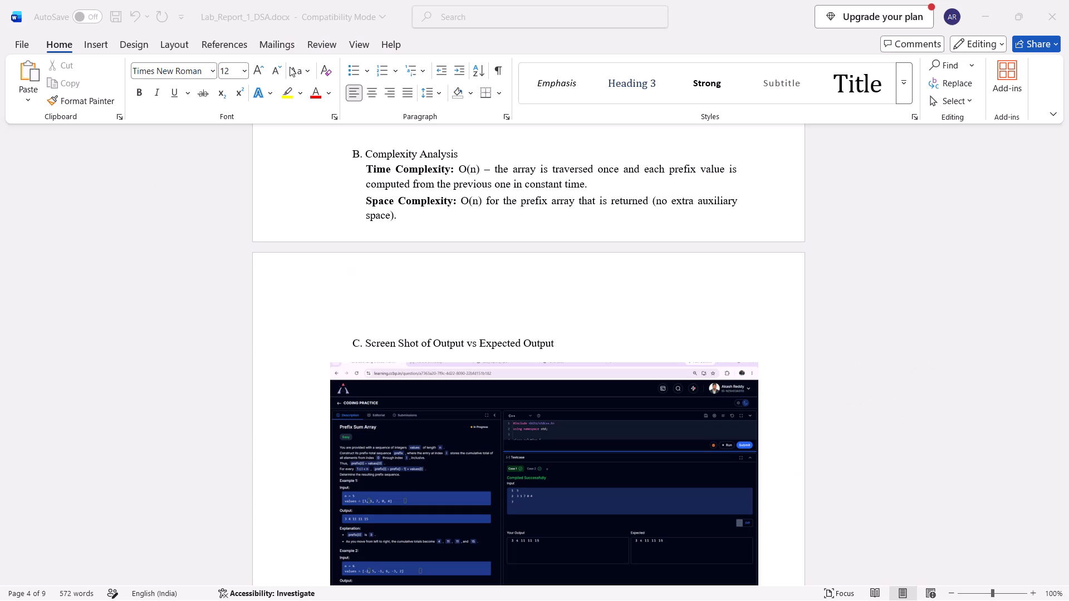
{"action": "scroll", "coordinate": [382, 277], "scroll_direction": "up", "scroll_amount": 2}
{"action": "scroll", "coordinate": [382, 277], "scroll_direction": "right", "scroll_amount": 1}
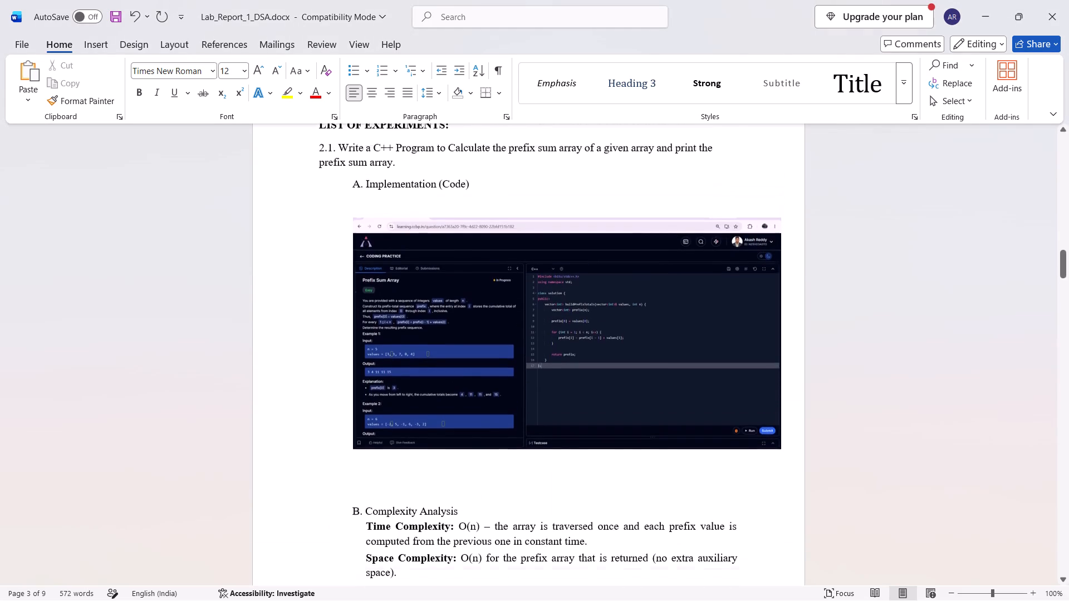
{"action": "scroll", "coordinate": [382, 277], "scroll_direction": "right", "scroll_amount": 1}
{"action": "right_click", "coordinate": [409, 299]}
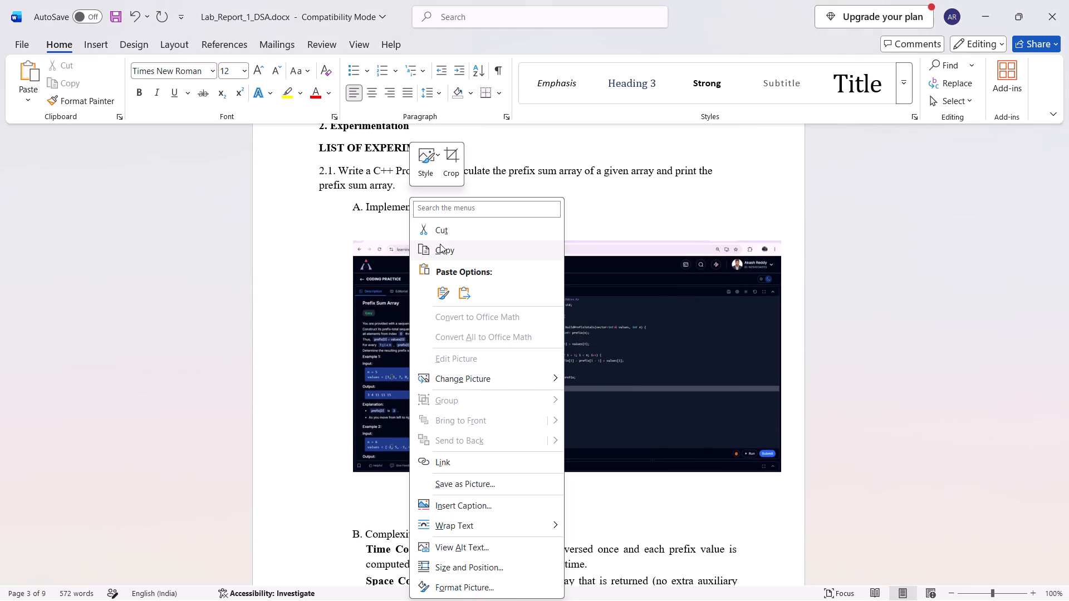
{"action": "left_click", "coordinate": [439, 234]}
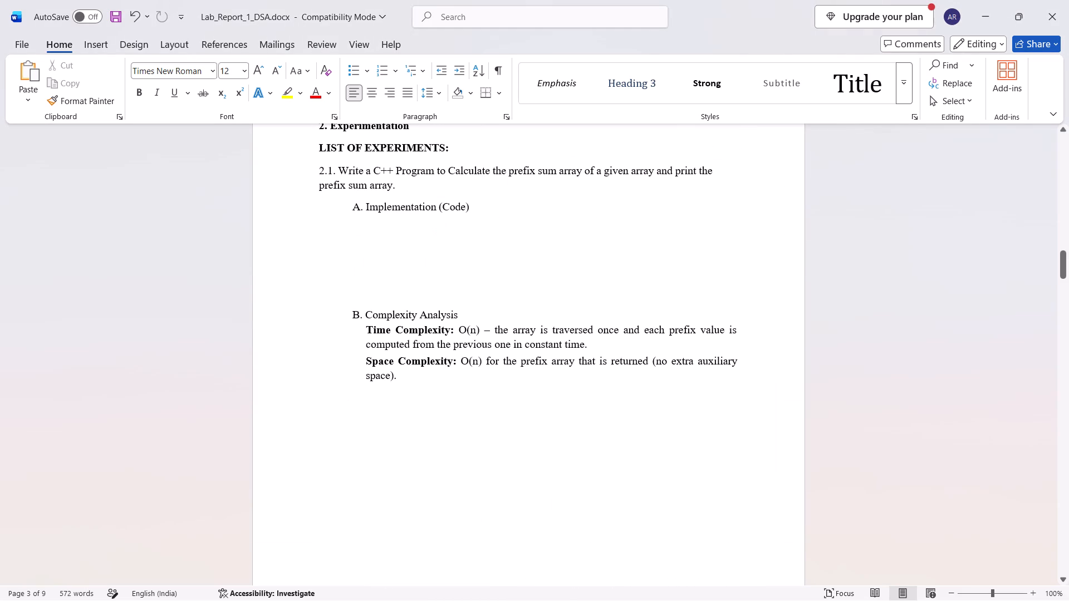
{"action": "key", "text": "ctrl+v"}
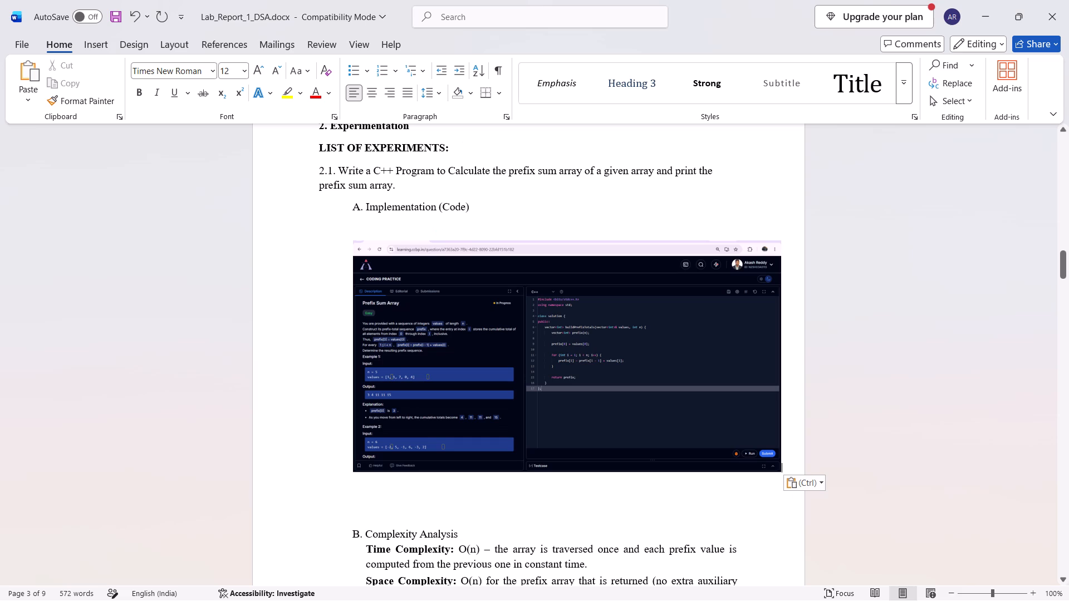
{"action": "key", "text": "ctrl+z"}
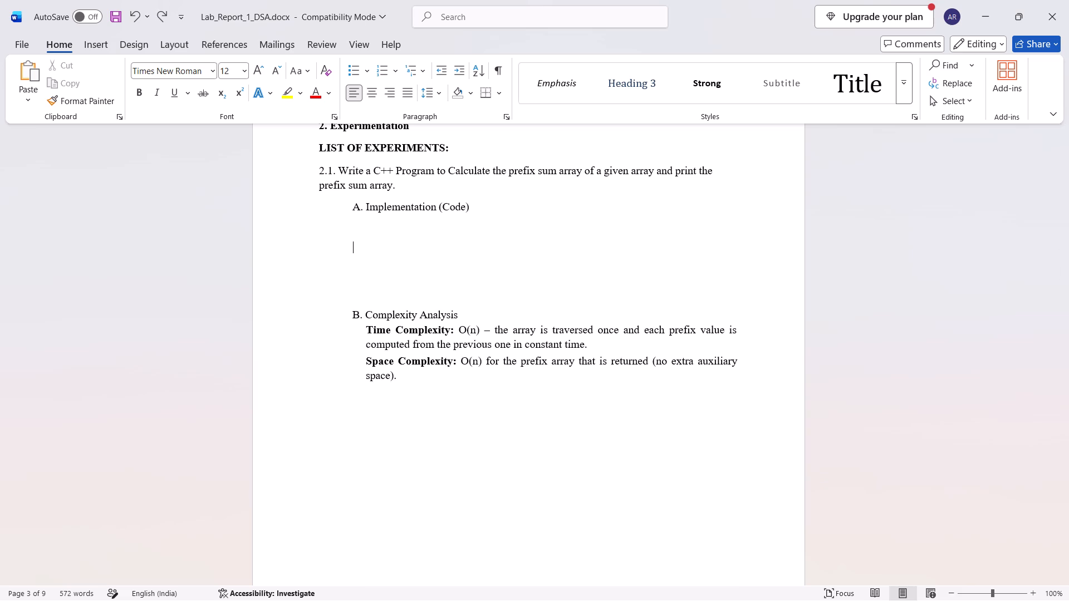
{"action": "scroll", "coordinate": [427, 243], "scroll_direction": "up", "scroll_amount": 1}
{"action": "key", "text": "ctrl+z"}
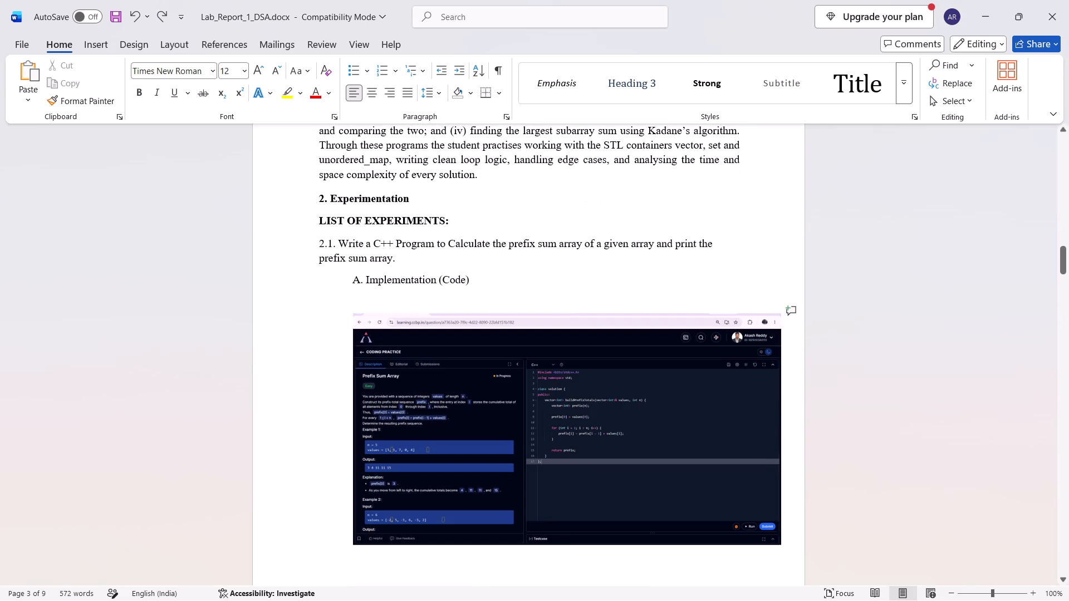
Cut the two old light-themed Longest Sub-Array with Sum K screenshots from the code and output sections of experiment 2.2.
{"action": "scroll", "coordinate": [490, 291], "scroll_direction": "down", "scroll_amount": 4}
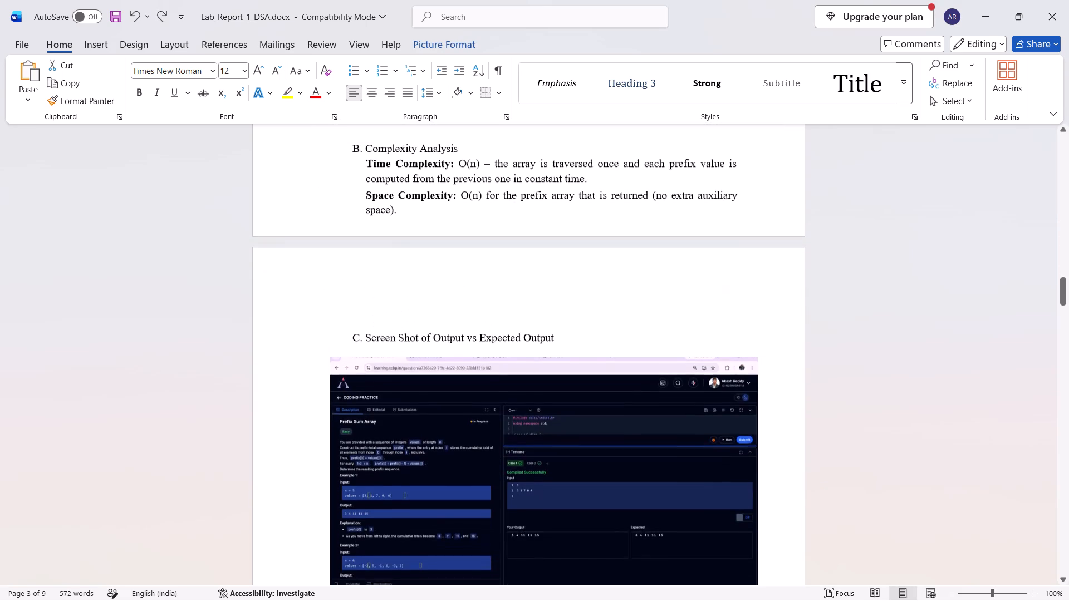
{"action": "scroll", "coordinate": [490, 291], "scroll_direction": "down", "scroll_amount": 1}
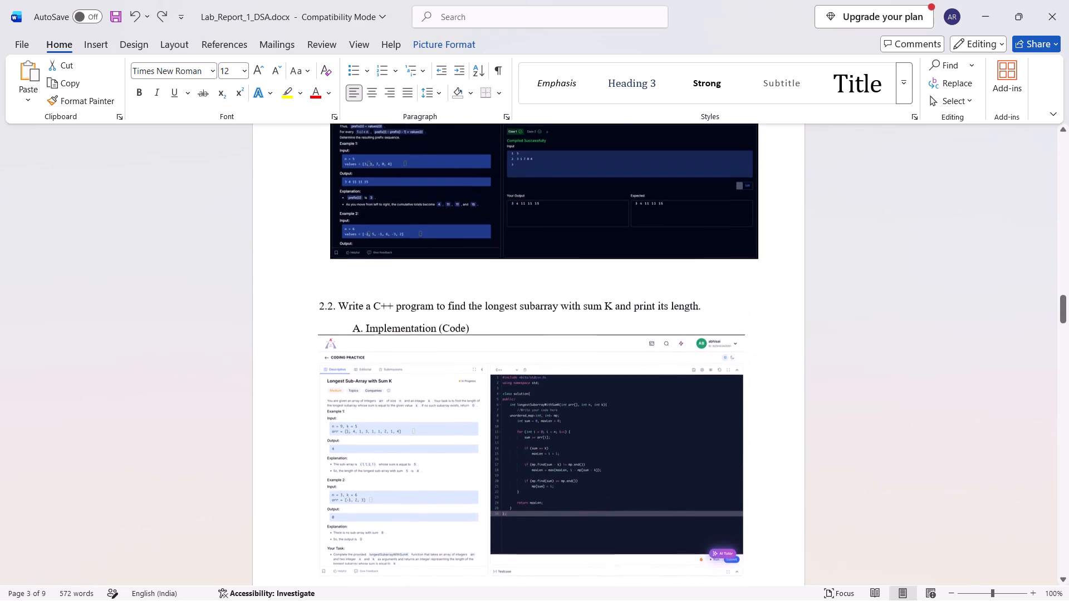
{"action": "right_click", "coordinate": [507, 338]}
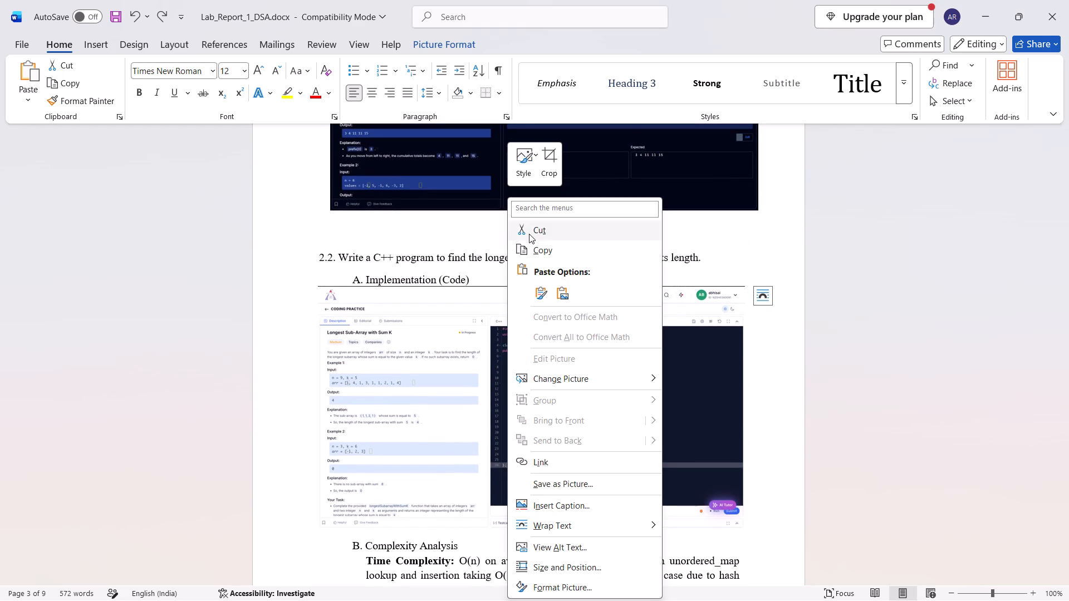
{"action": "left_click", "coordinate": [528, 233]}
{"action": "scroll", "coordinate": [483, 414], "scroll_direction": "down", "scroll_amount": 3}
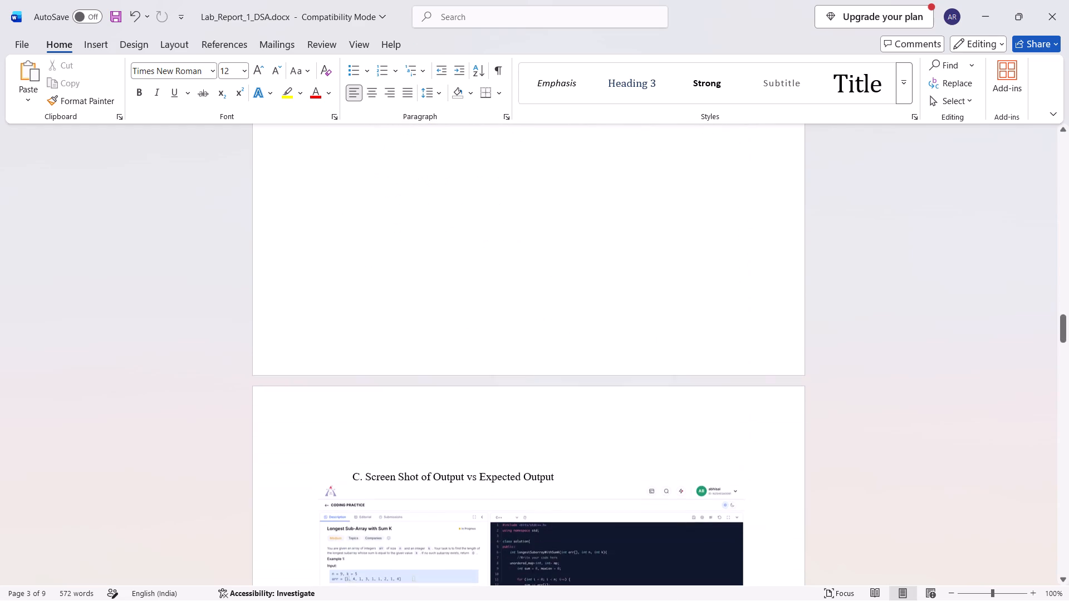
{"action": "scroll", "coordinate": [483, 414], "scroll_direction": "down", "scroll_amount": 1}
{"action": "right_click", "coordinate": [489, 452]}
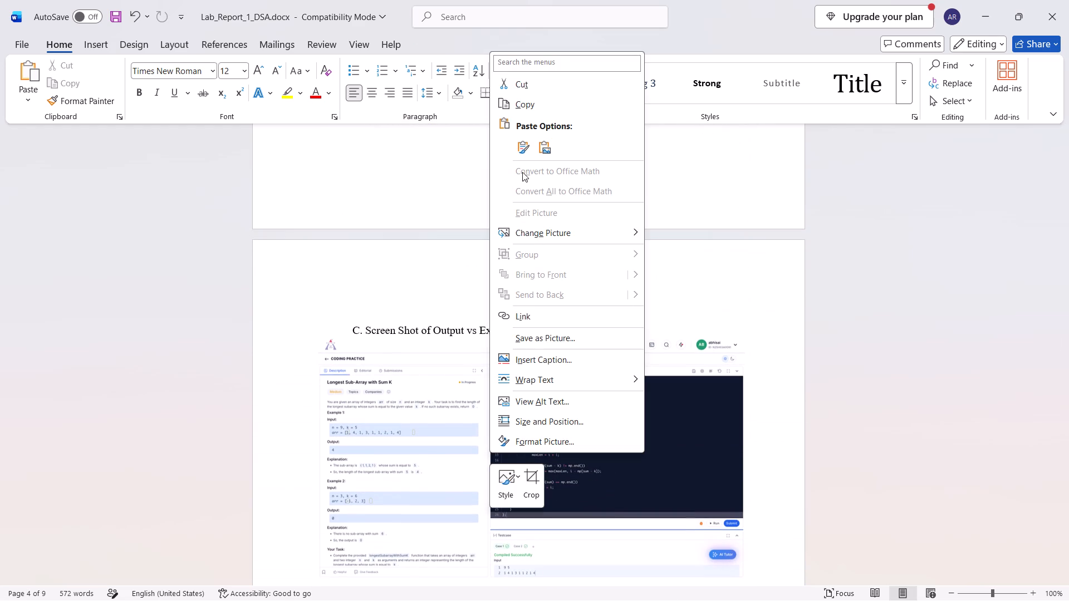
{"action": "left_click", "coordinate": [522, 91]}
Copy the cropped code screenshot from Photos, paste it below A. Implementation (Code) in experiment 2.2, and remove the picture's list number.
{"action": "scroll", "coordinate": [491, 173], "scroll_direction": "up", "scroll_amount": 1}
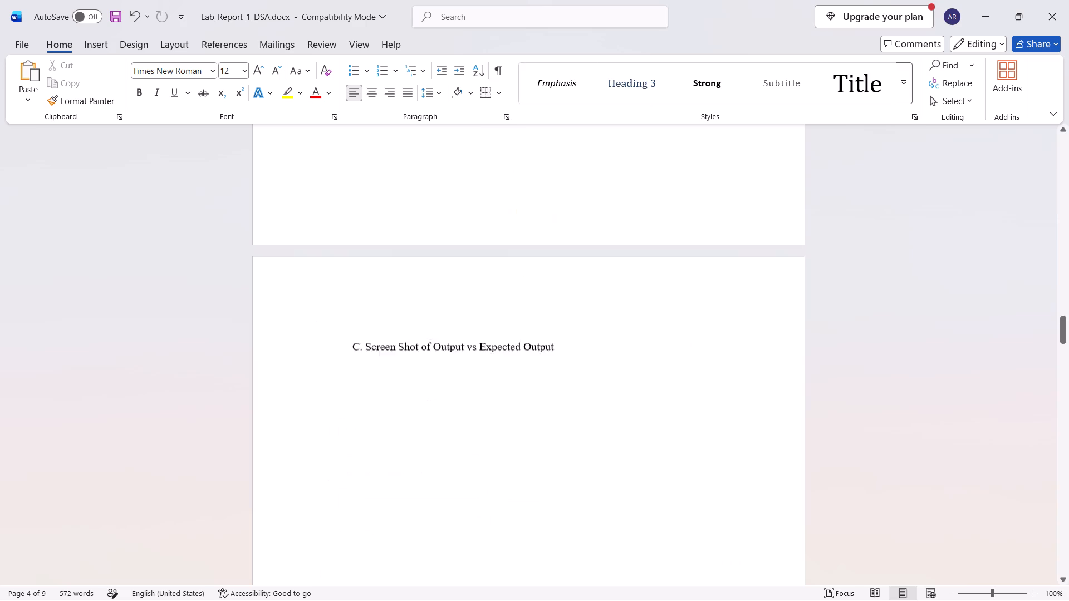
{"action": "scroll", "coordinate": [491, 173], "scroll_direction": "up", "scroll_amount": 2}
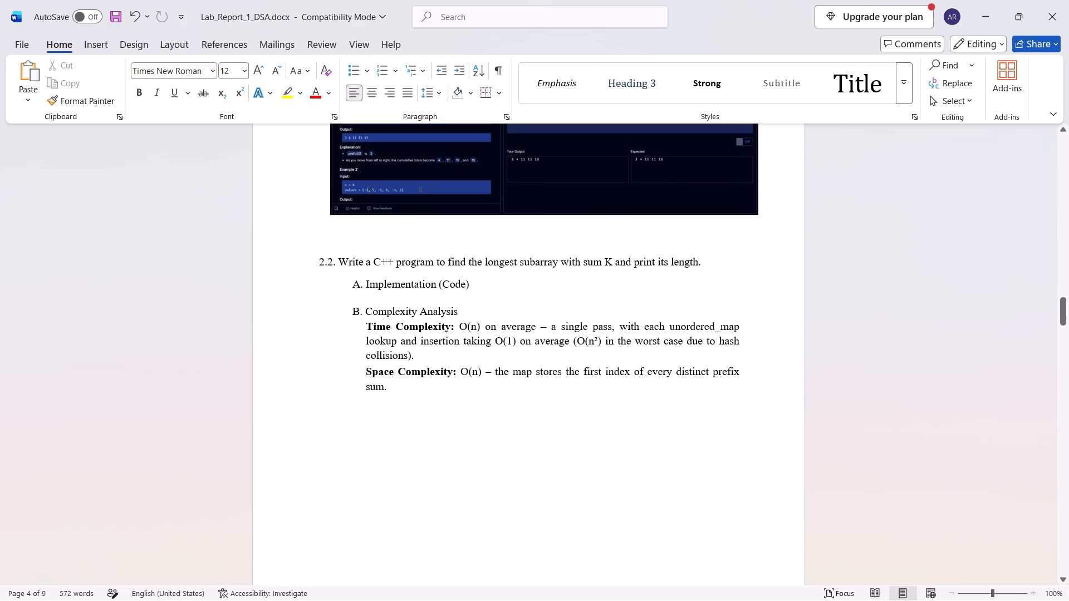
{"action": "left_click", "coordinate": [472, 283]}
{"action": "key", "text": "Return"}
{"action": "key", "text": "BackSpace"}
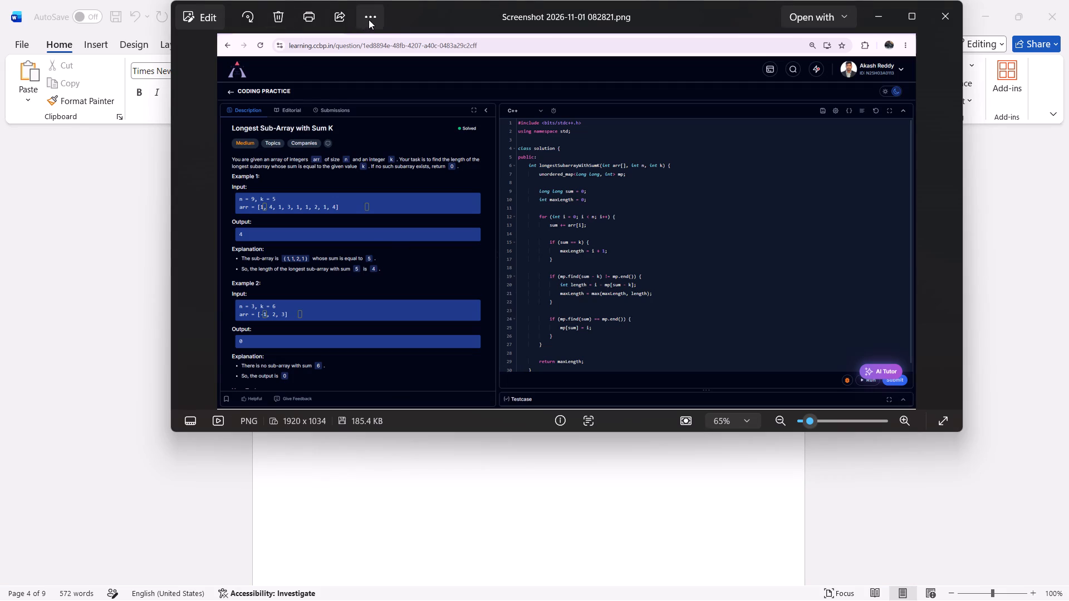
{"action": "left_click", "coordinate": [369, 16]}
{"action": "left_click", "coordinate": [273, 73]}
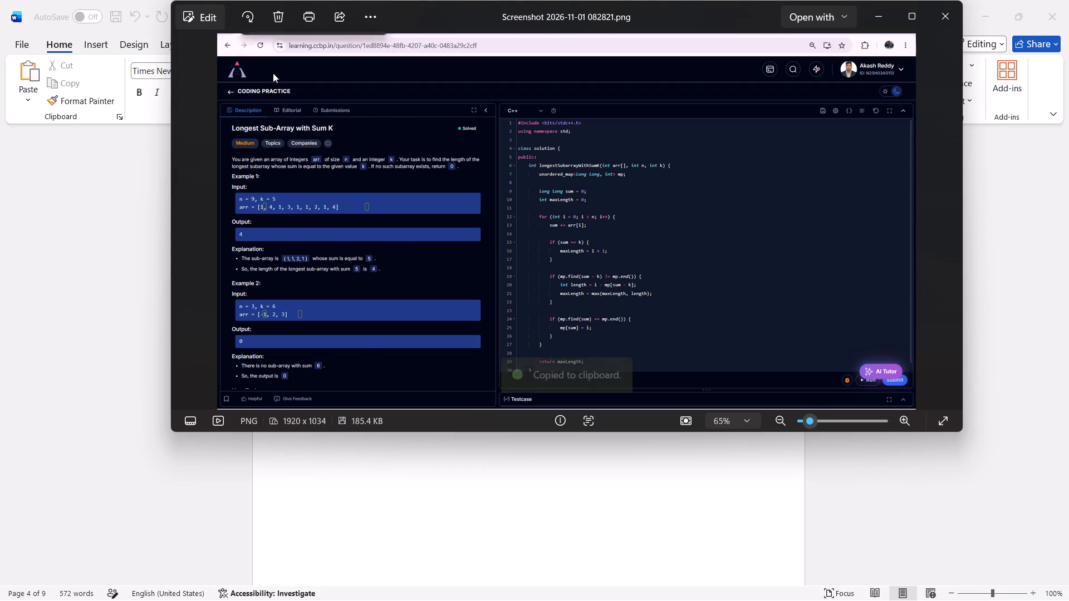
{"action": "key", "text": "ctrl+v"}
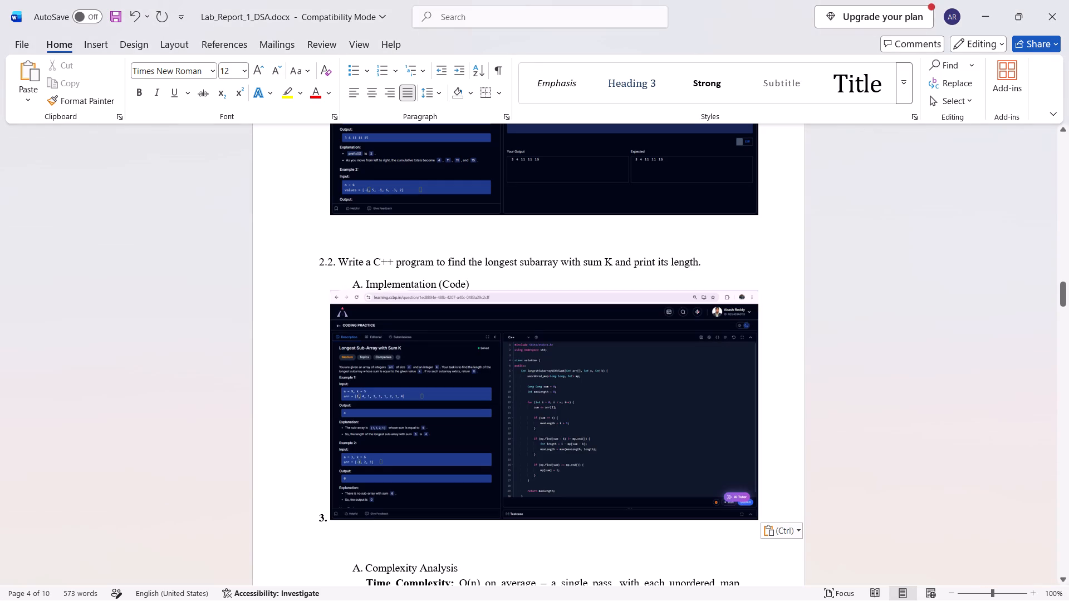
{"action": "left_click", "coordinate": [323, 517]}
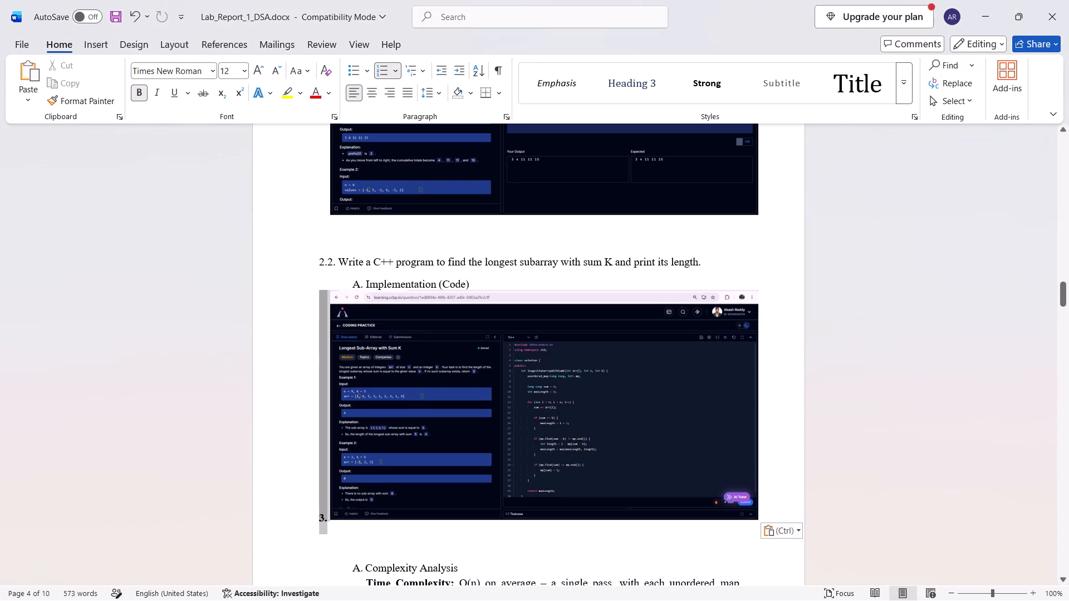
{"action": "key", "text": "BackSpace"}
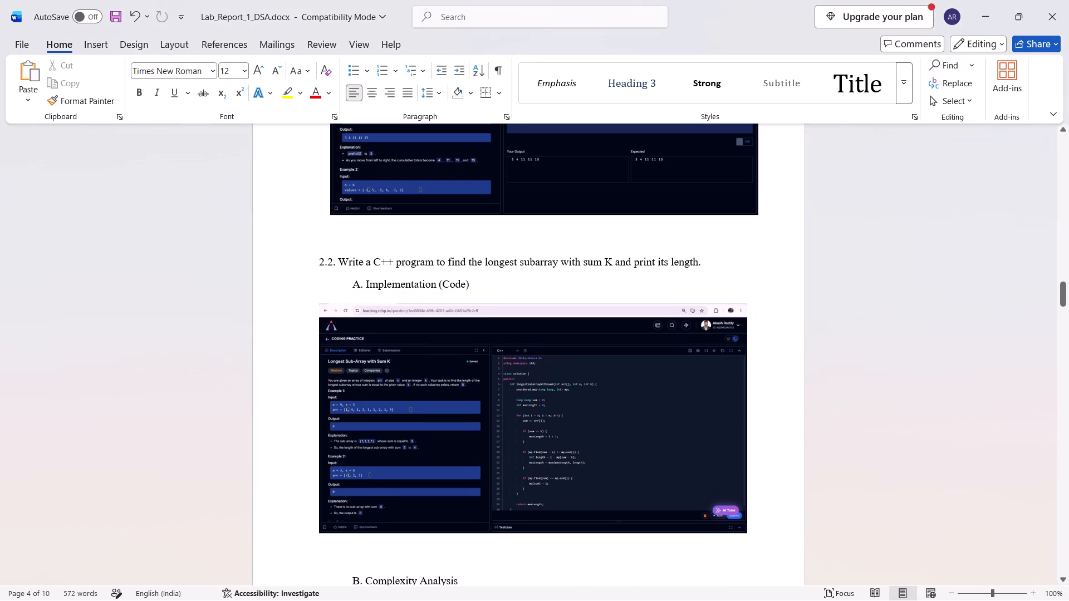
Undo the list number removal and the pasting of the code picture under A. Implementation (Code) in experiment 2.2.
{"action": "scroll", "coordinate": [323, 517], "scroll_direction": "down", "scroll_amount": 5}
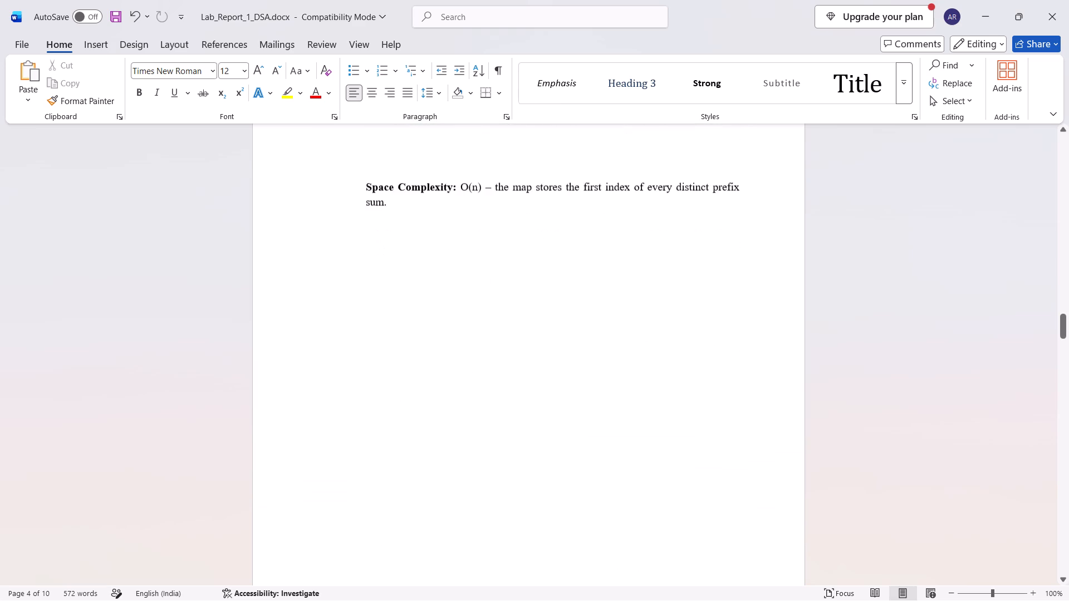
{"action": "scroll", "coordinate": [323, 517], "scroll_direction": "down", "scroll_amount": 2}
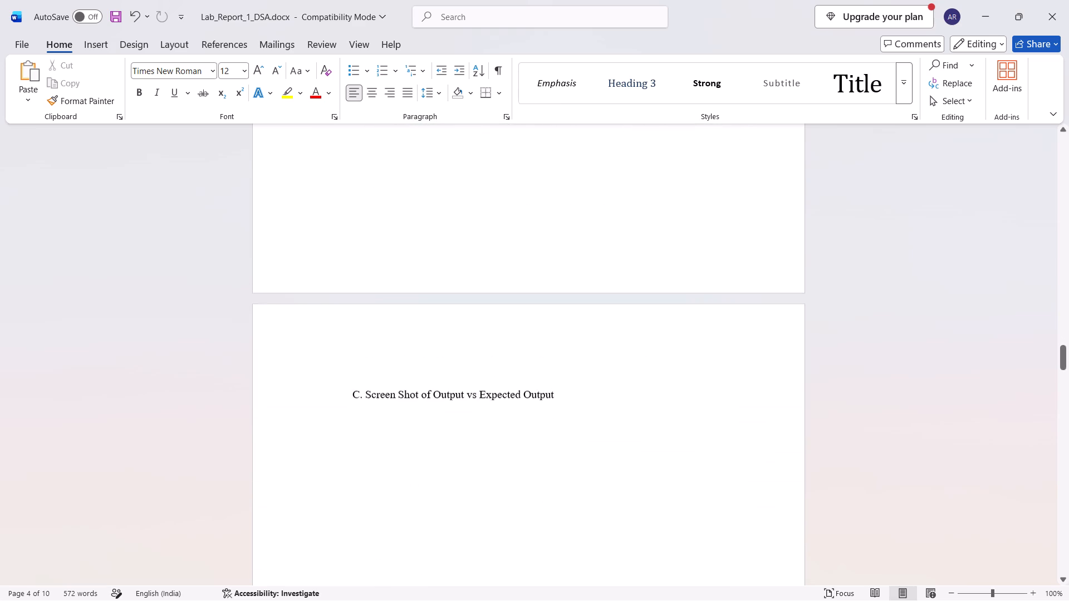
{"action": "scroll", "coordinate": [323, 517], "scroll_direction": "down", "scroll_amount": 1}
{"action": "key", "text": "ctrl+z"}
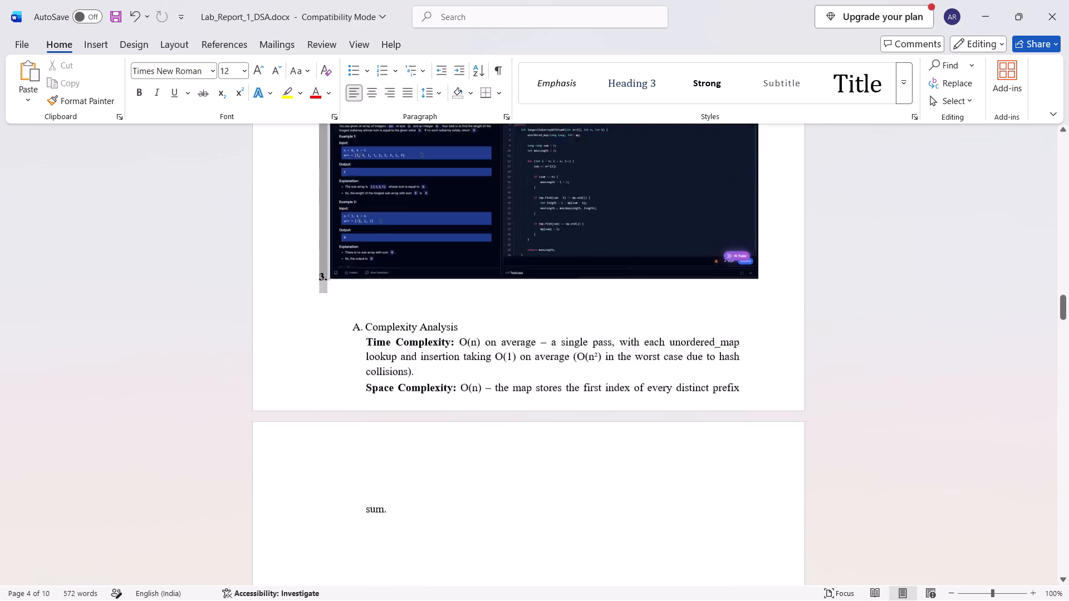
{"action": "scroll", "coordinate": [323, 517], "scroll_direction": "right", "scroll_amount": 1}
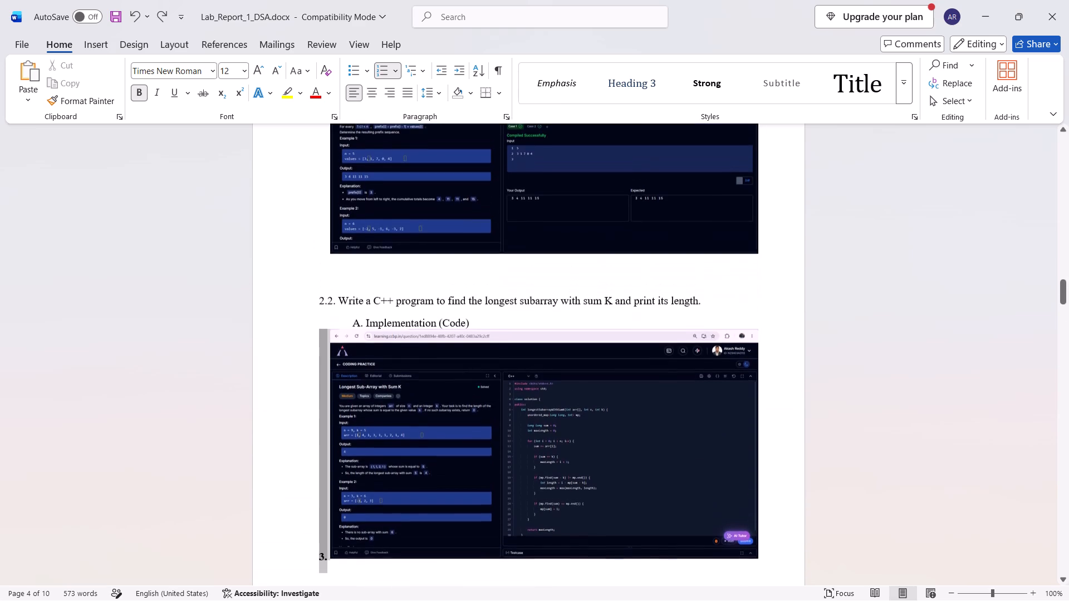
{"action": "scroll", "coordinate": [323, 517], "scroll_direction": "right", "scroll_amount": 1}
{"action": "scroll", "coordinate": [323, 517], "scroll_direction": "down", "scroll_amount": 5}
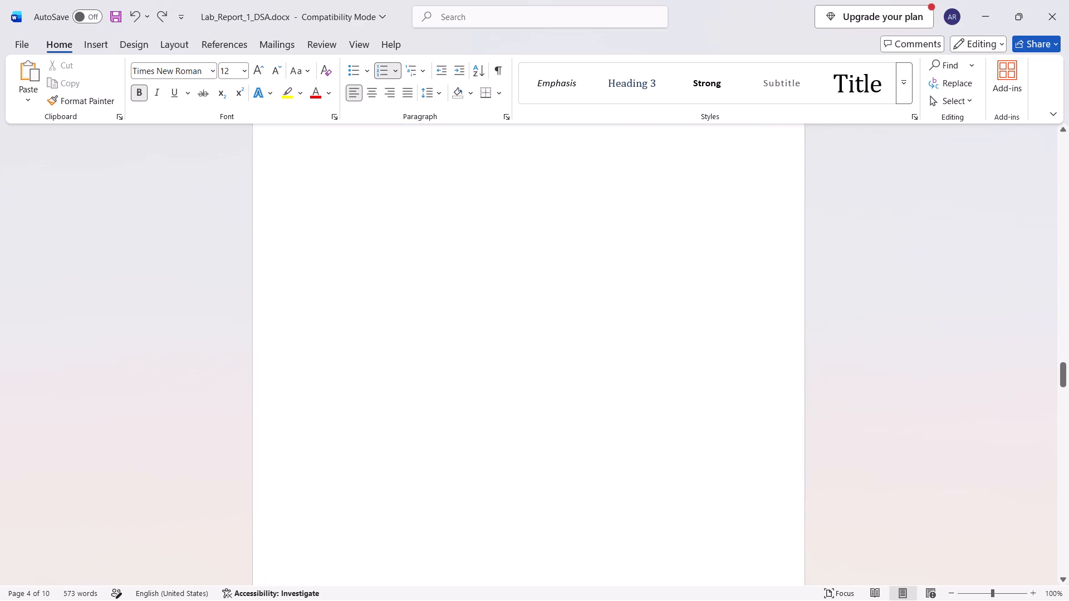
{"action": "key", "text": "ctrl+z"}
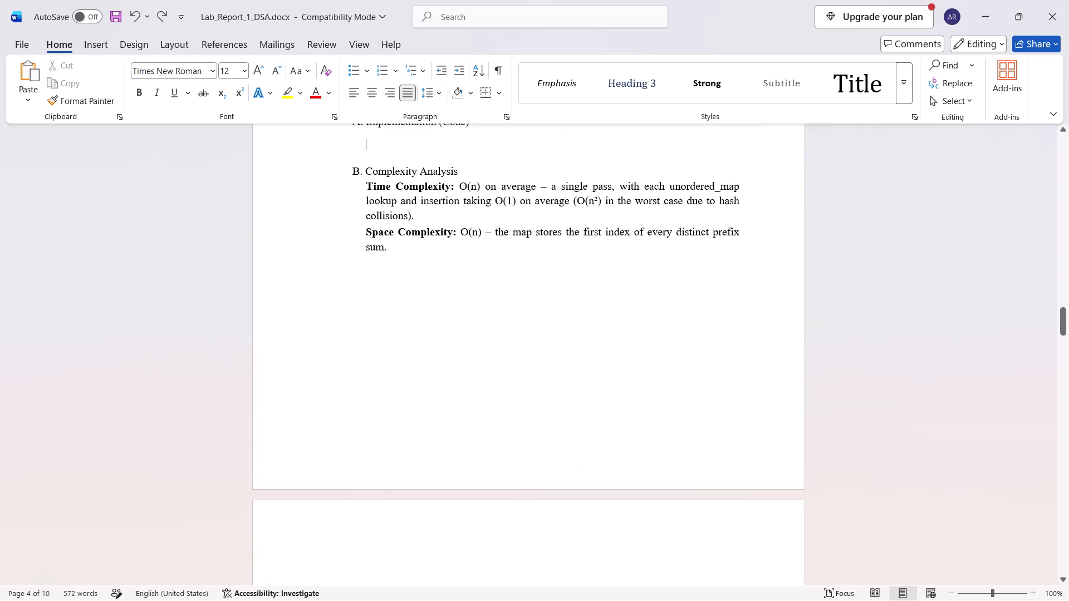
Insert six empty lines directly above the Complexity Analysis heading in experiment 2.2.
{"action": "scroll", "coordinate": [323, 517], "scroll_direction": "down", "scroll_amount": 7}
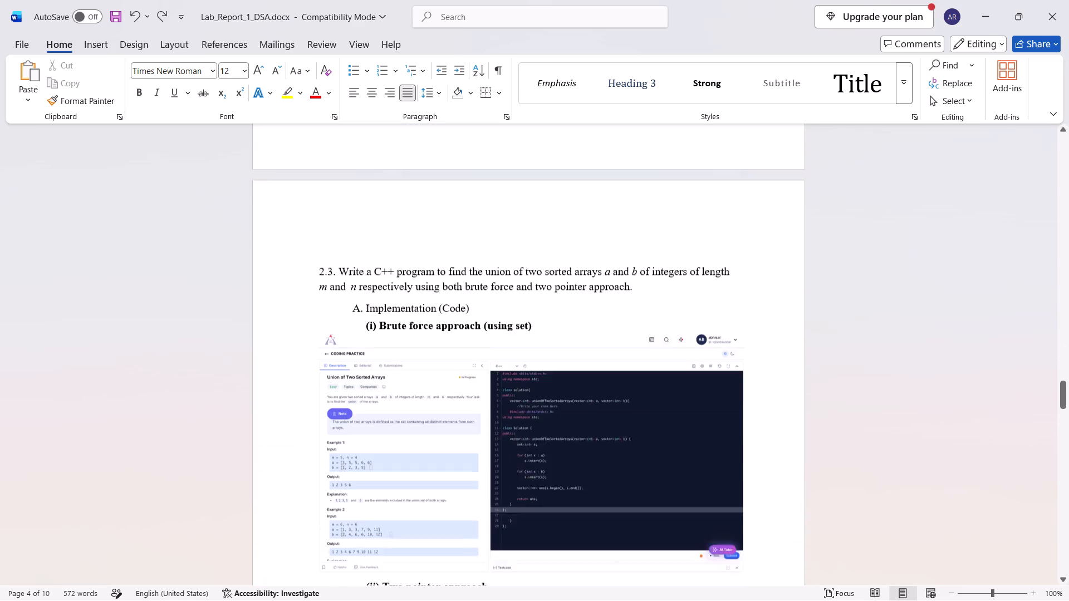
{"action": "scroll", "coordinate": [323, 517], "scroll_direction": "down", "scroll_amount": 1}
{"action": "scroll", "coordinate": [323, 517], "scroll_direction": "up", "scroll_amount": 7}
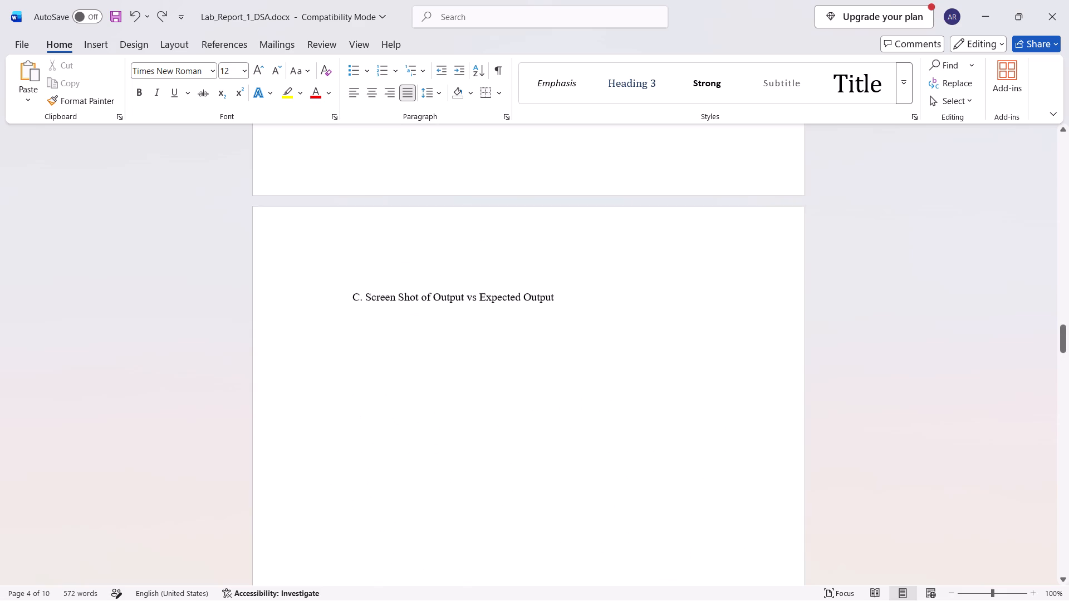
{"action": "scroll", "coordinate": [323, 517], "scroll_direction": "up", "scroll_amount": 4}
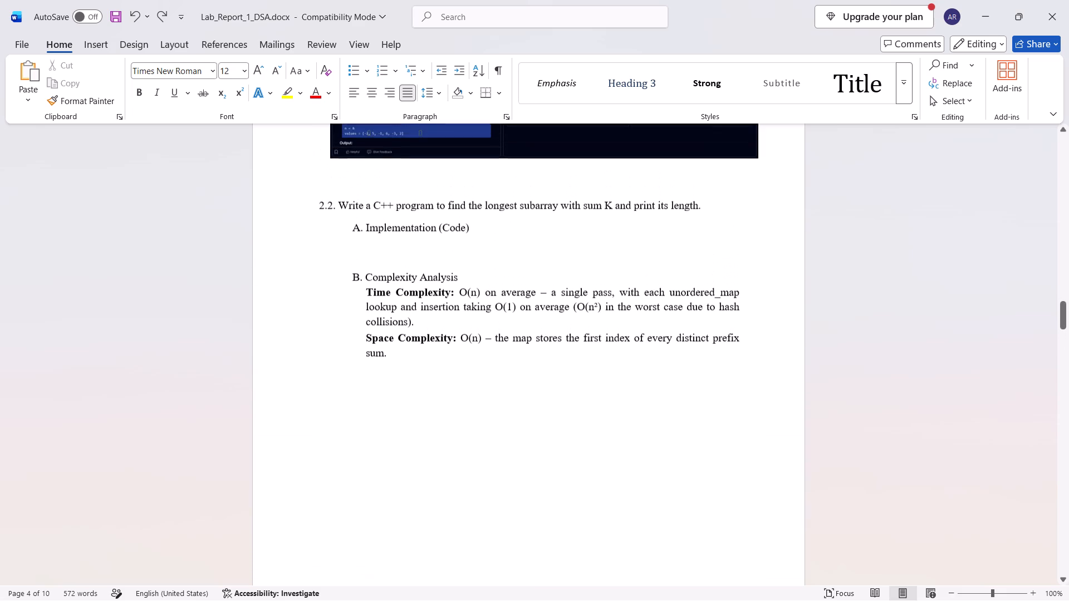
{"action": "scroll", "coordinate": [323, 517], "scroll_direction": "up", "scroll_amount": 2}
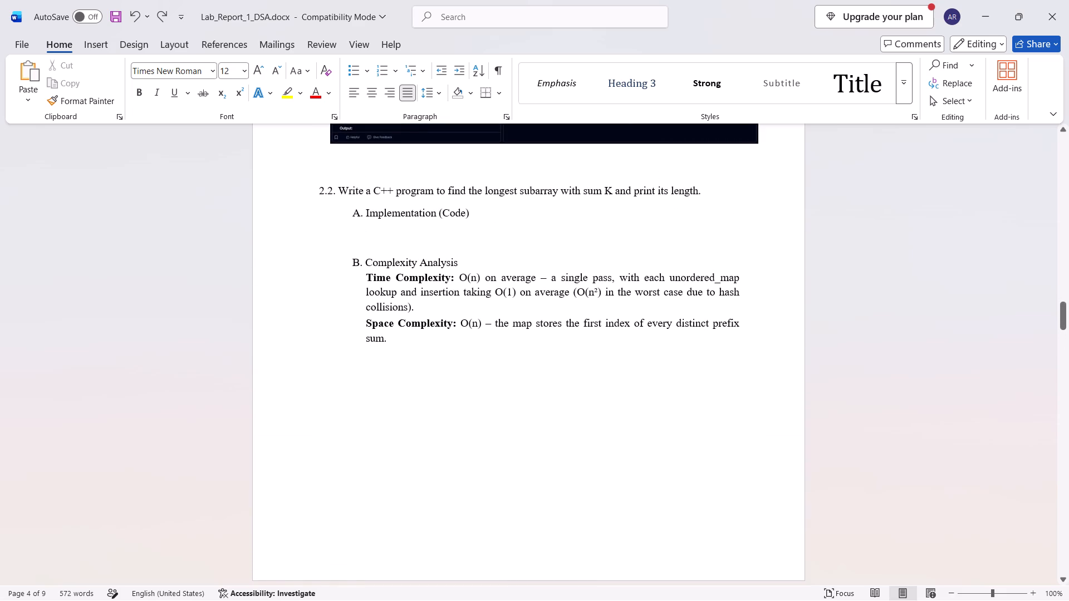
{"action": "left_click", "coordinate": [353, 263]}
{"action": "left_click", "coordinate": [353, 263]}
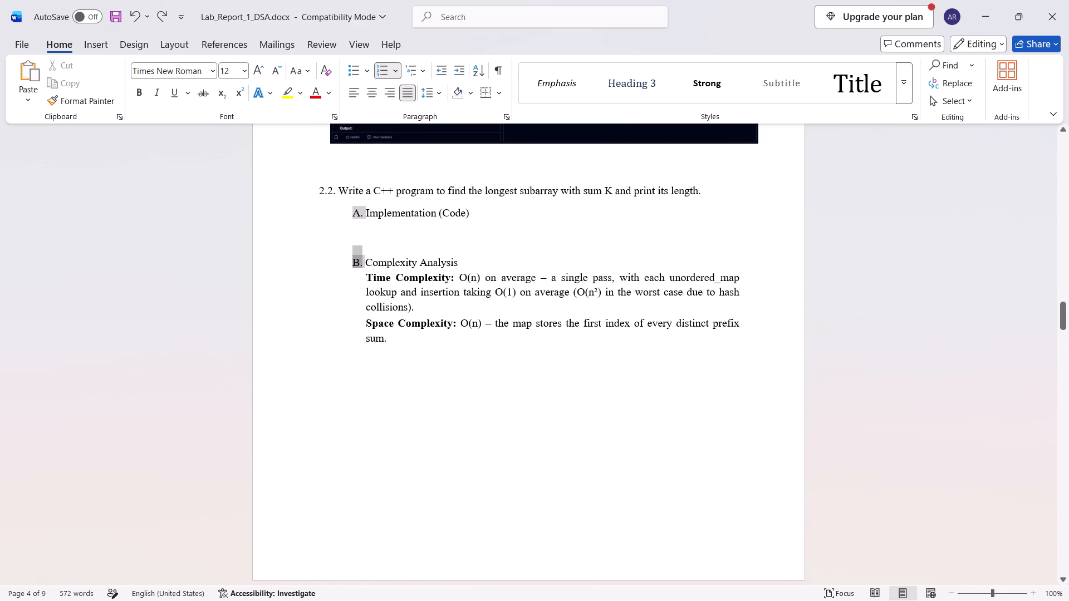
{"action": "left_click", "coordinate": [350, 264]}
{"action": "key", "text": "Left"}
{"action": "key", "text": "Right"}
{"action": "key", "text": "Return"}
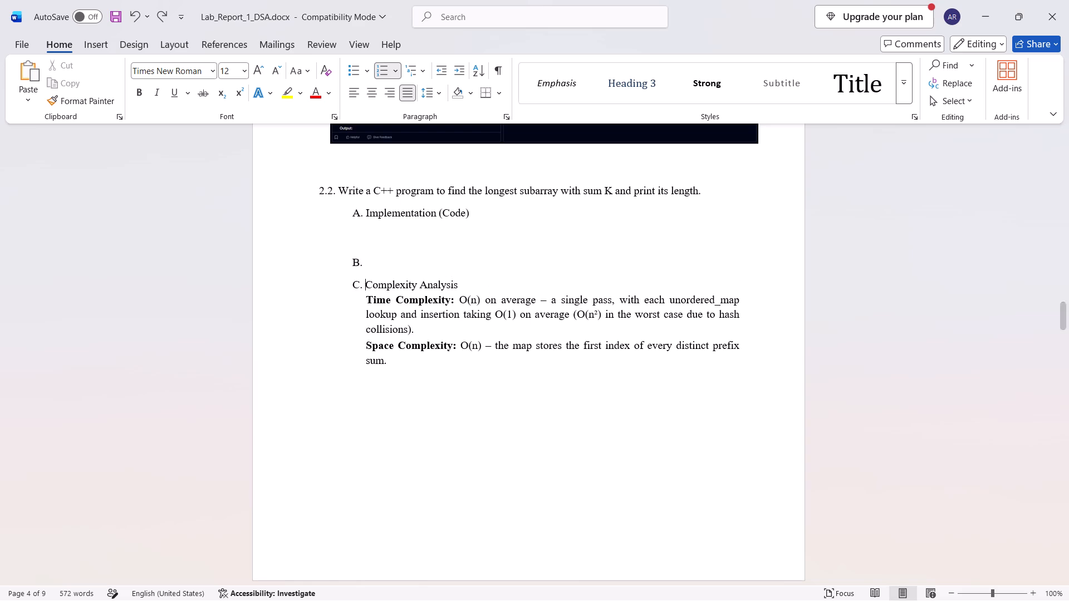
{"action": "key", "text": "Return"}
{"action": "key", "text": "Return"}
{"action": "key", "text": "Return"}
{"action": "key", "text": "Return"}
{"action": "key", "text": "Return"}
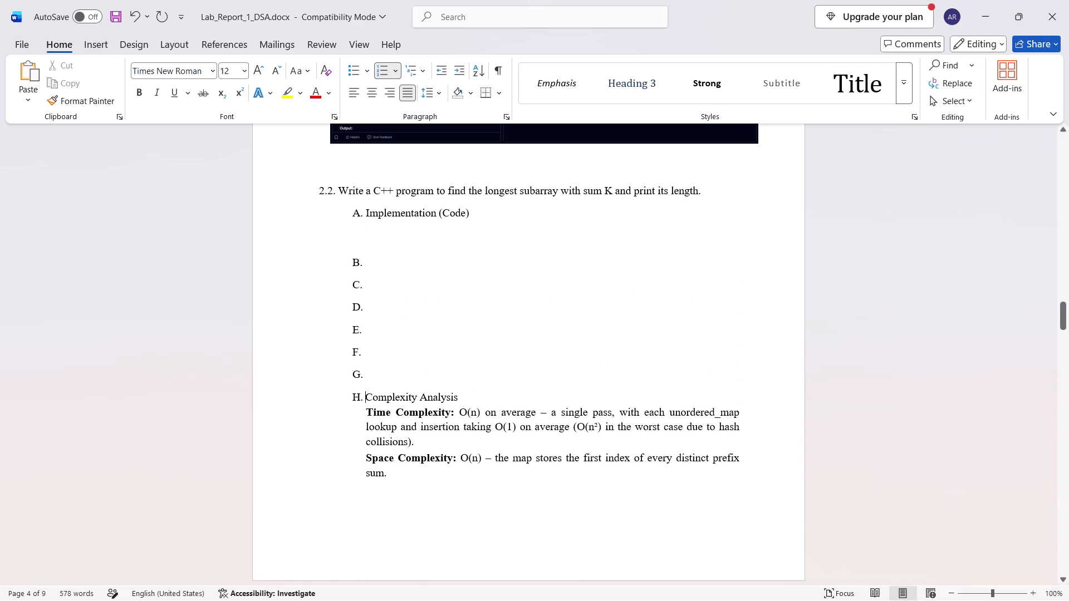
Remove the list letters from the six empty lines so that Complexity Analysis is item B again.
{"action": "left_click_drag", "start_coordinate": [358, 253], "coordinate": [356, 270]}
{"action": "left_click", "coordinate": [356, 270]}
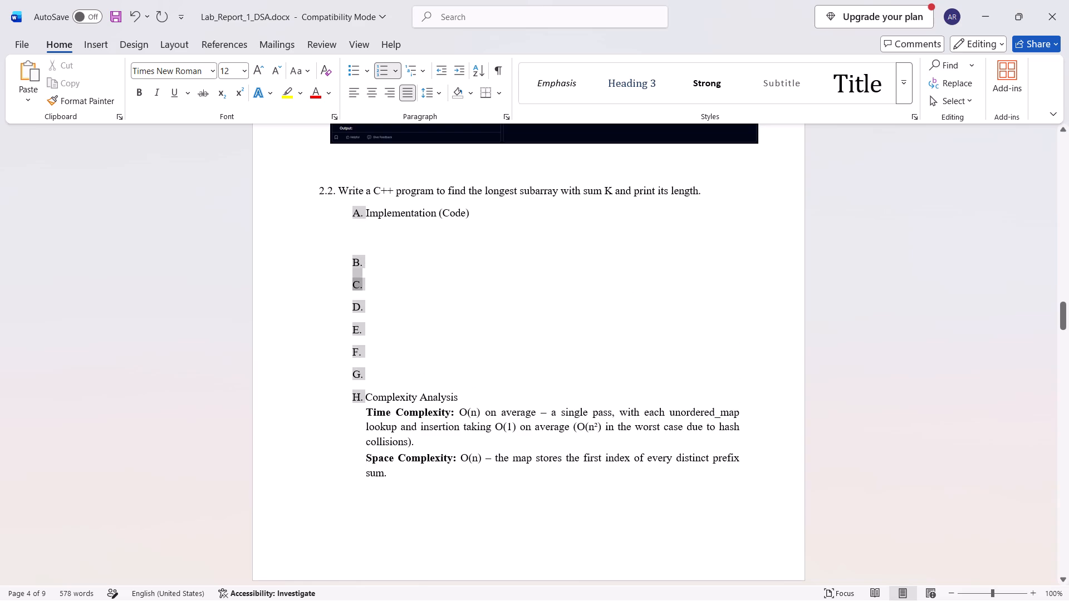
{"action": "key", "text": "BackSpace"}
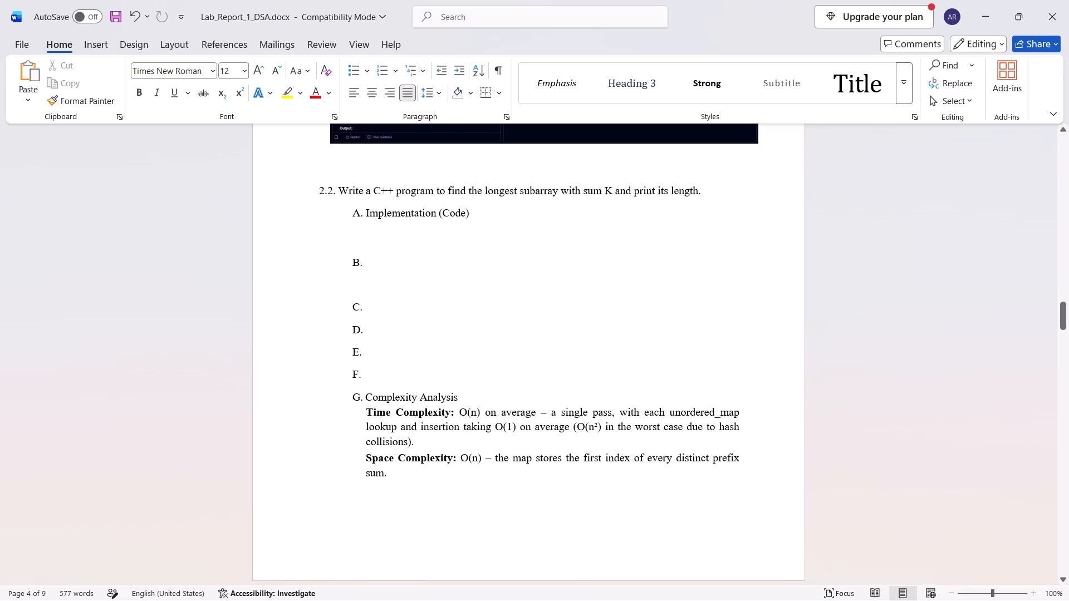
{"action": "key", "text": "Up"}
{"action": "key", "text": "BackSpace"}
{"action": "key", "text": "Down"}
{"action": "key", "text": "Down"}
{"action": "key", "text": "BackSpace"}
{"action": "key", "text": "Down"}
{"action": "key", "text": "BackSpace"}
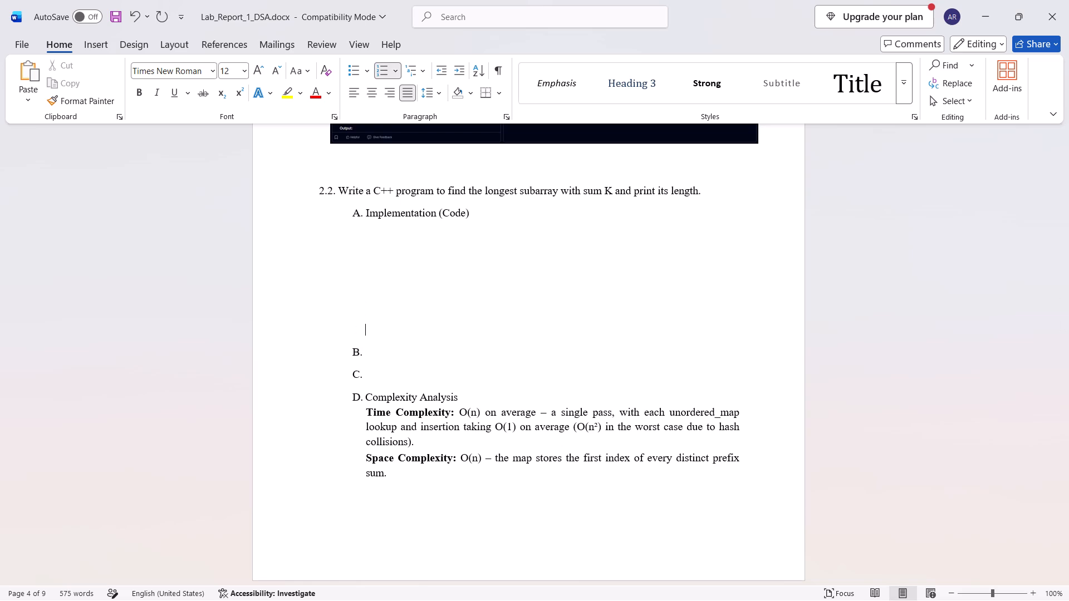
{"action": "key", "text": "Down"}
{"action": "key", "text": "BackSpace"}
{"action": "key", "text": "Down"}
{"action": "key", "text": "backslash"}
{"action": "key", "text": "BackSpace"}
{"action": "key", "text": "BackSpace"}
Add two more empty lines above Complexity Analysis in experiment 2.2 and remove their list letters.
{"action": "key", "text": "Down"}
{"action": "key", "text": "Left"}
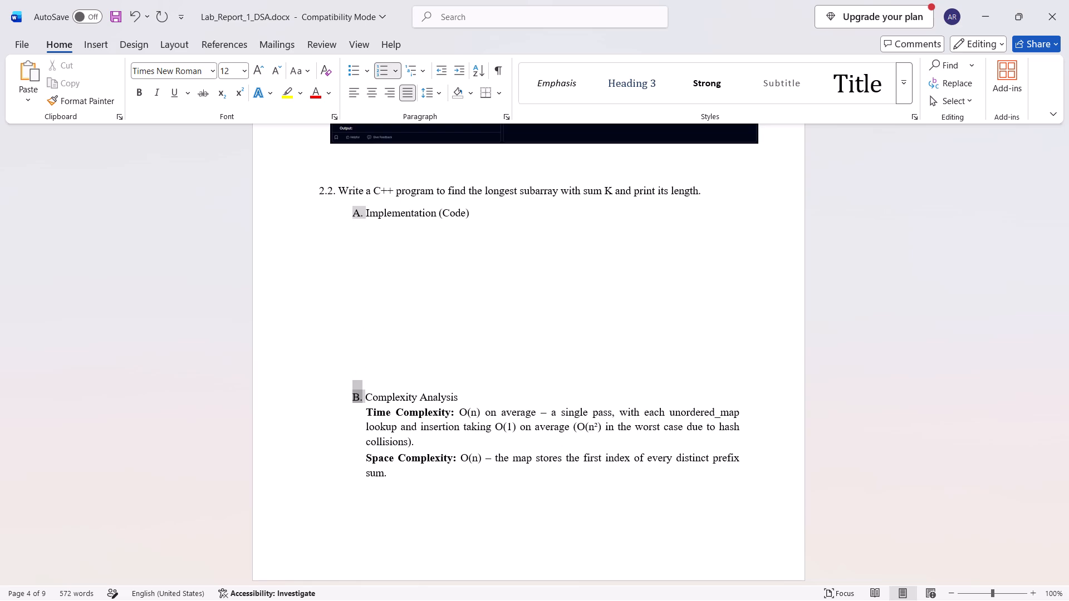
{"action": "key", "text": "Right"}
{"action": "key", "text": "Return"}
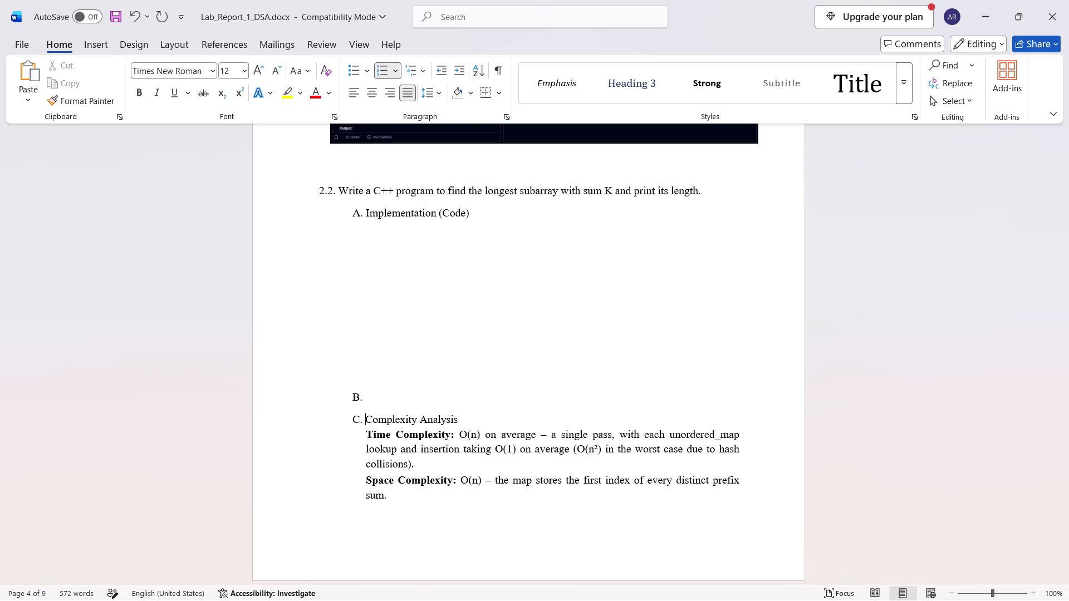
{"action": "key", "text": "Return"}
{"action": "key", "text": "Up"}
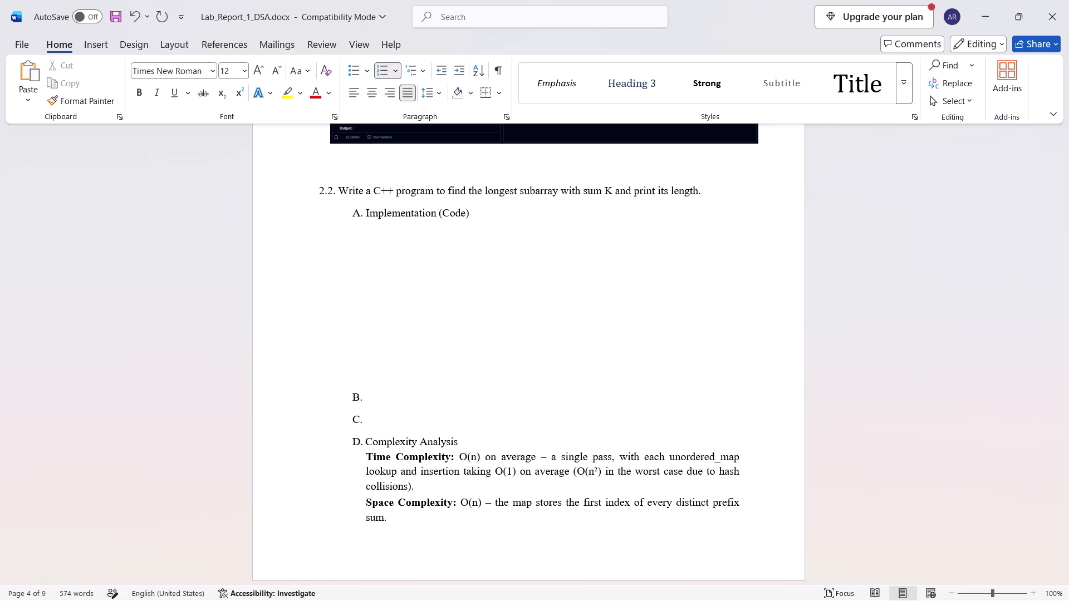
{"action": "key", "text": "BackSpace"}
{"action": "key", "text": "Up"}
{"action": "key", "text": "BackSpace"}
Paste the copied Longest Sub-Array with Sum K code screenshot below A. Implementation (Code) in experiment 2.2 and remove its list number.
{"action": "scroll", "coordinate": [356, 270], "scroll_direction": "down", "scroll_amount": 4}
{"action": "scroll", "coordinate": [356, 270], "scroll_direction": "up", "scroll_amount": 2}
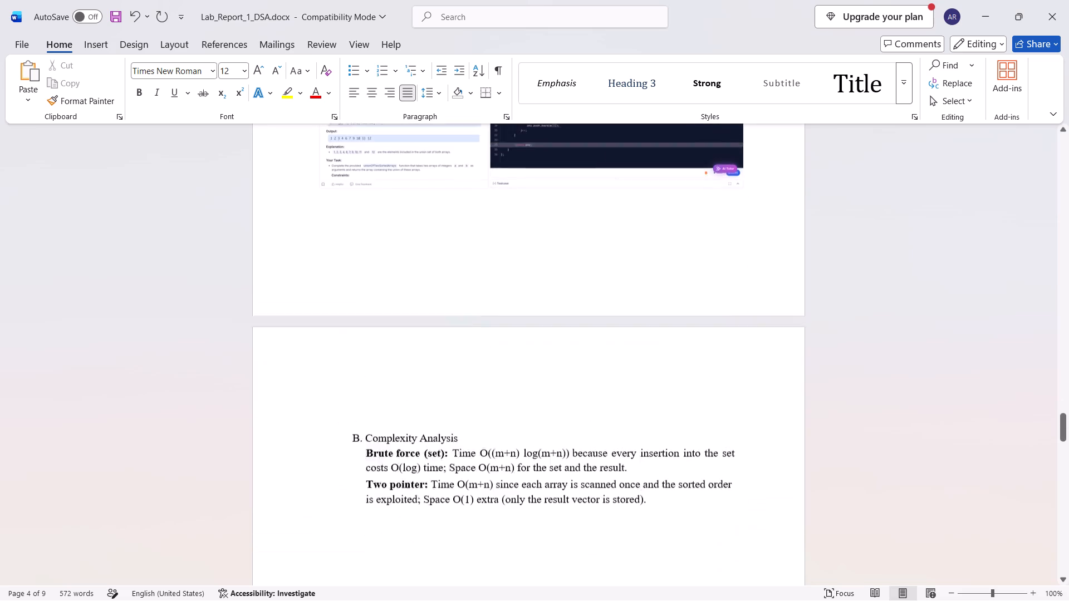
{"action": "scroll", "coordinate": [356, 270], "scroll_direction": "up", "scroll_amount": 9}
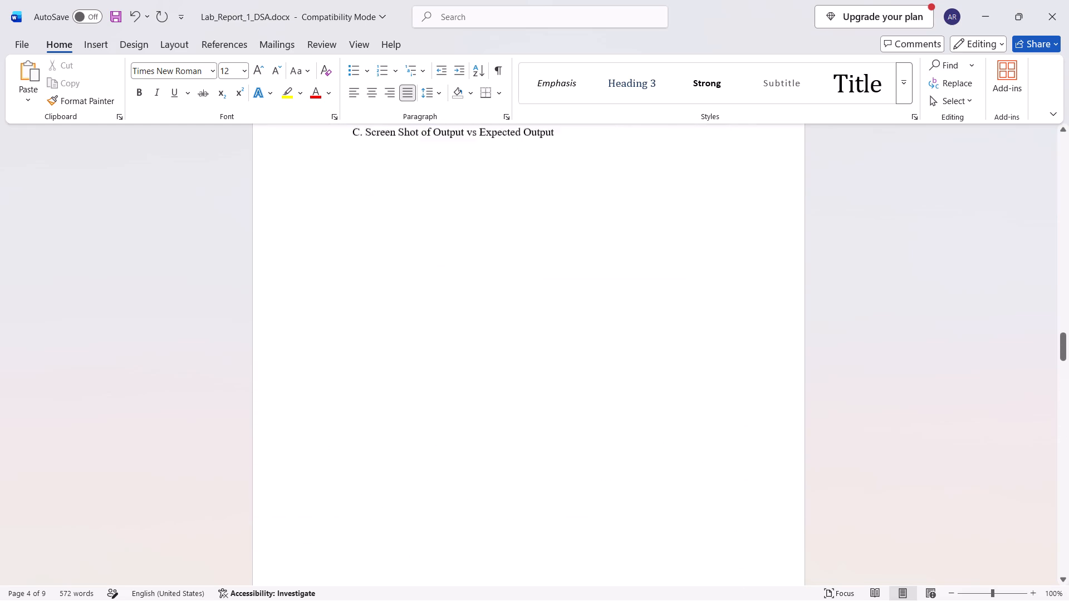
{"action": "scroll", "coordinate": [356, 270], "scroll_direction": "up", "scroll_amount": 6}
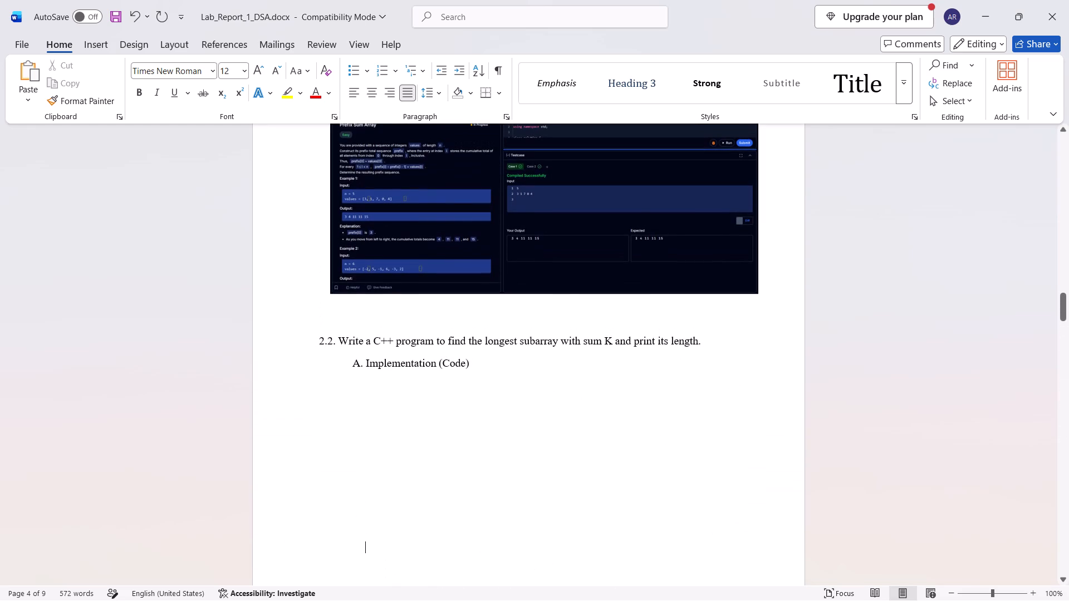
{"action": "left_click", "coordinate": [471, 369]}
{"action": "key", "text": "ctrl+v"}
{"action": "scroll", "coordinate": [471, 369], "scroll_direction": "down", "scroll_amount": 1}
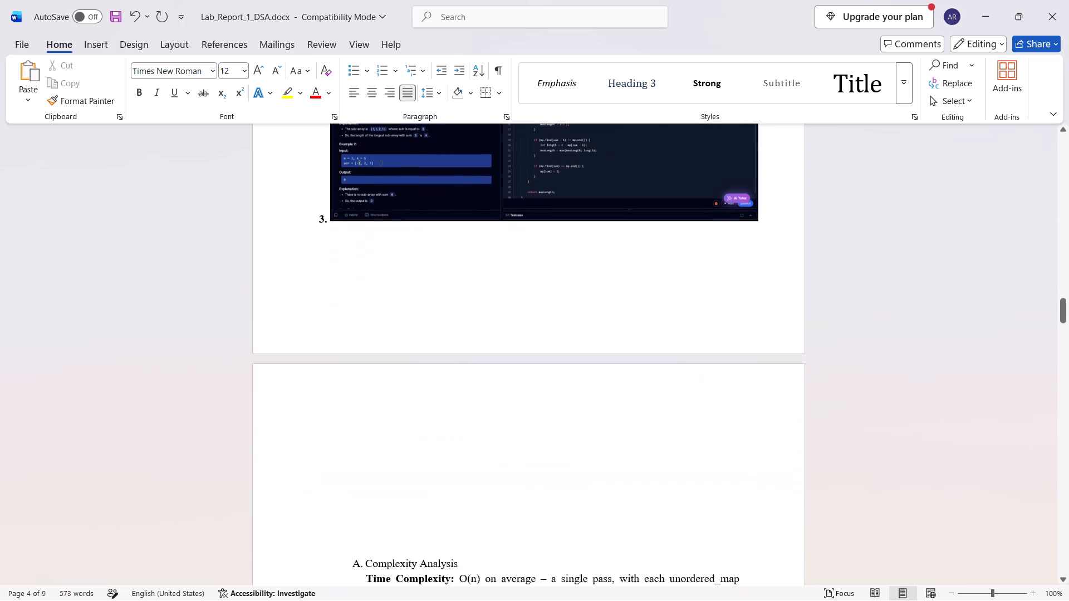
{"action": "scroll", "coordinate": [471, 369], "scroll_direction": "down", "scroll_amount": 1}
{"action": "left_click", "coordinate": [325, 367]}
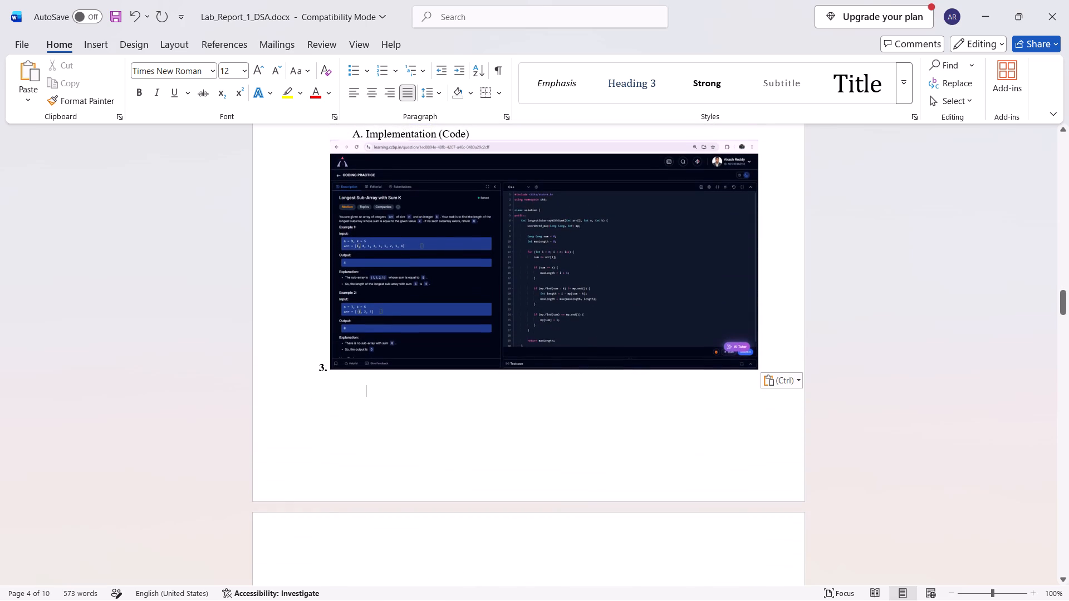
{"action": "key", "text": "BackSpace"}
Remove the list letter C and the indent from the Screen Shot of Output vs Expected Output heading in experiment 2.2.
{"action": "scroll", "coordinate": [325, 367], "scroll_direction": "down", "scroll_amount": 3}
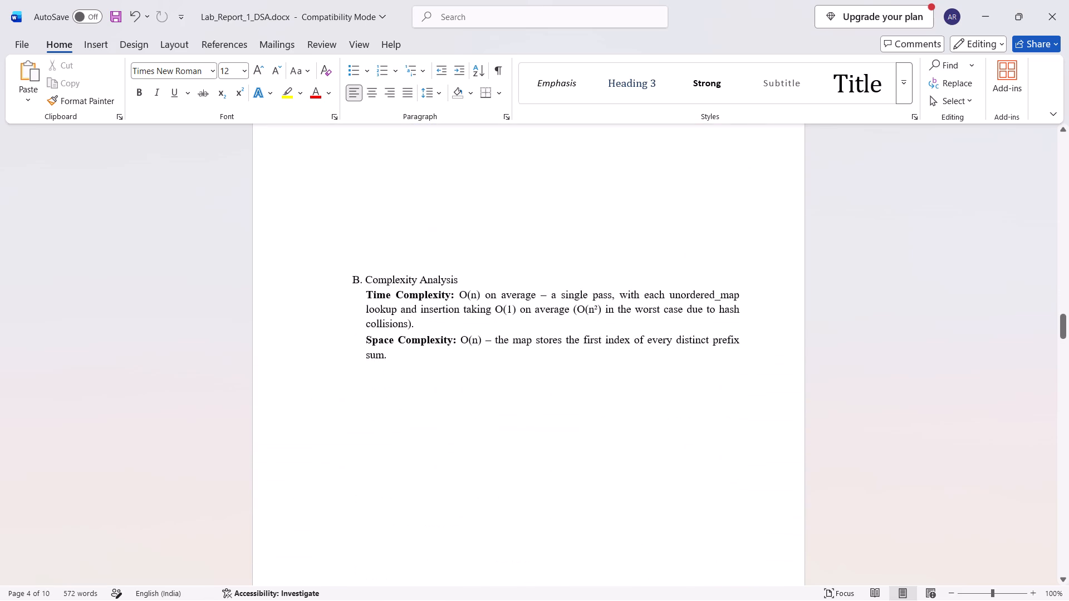
{"action": "scroll", "coordinate": [325, 367], "scroll_direction": "down", "scroll_amount": 6}
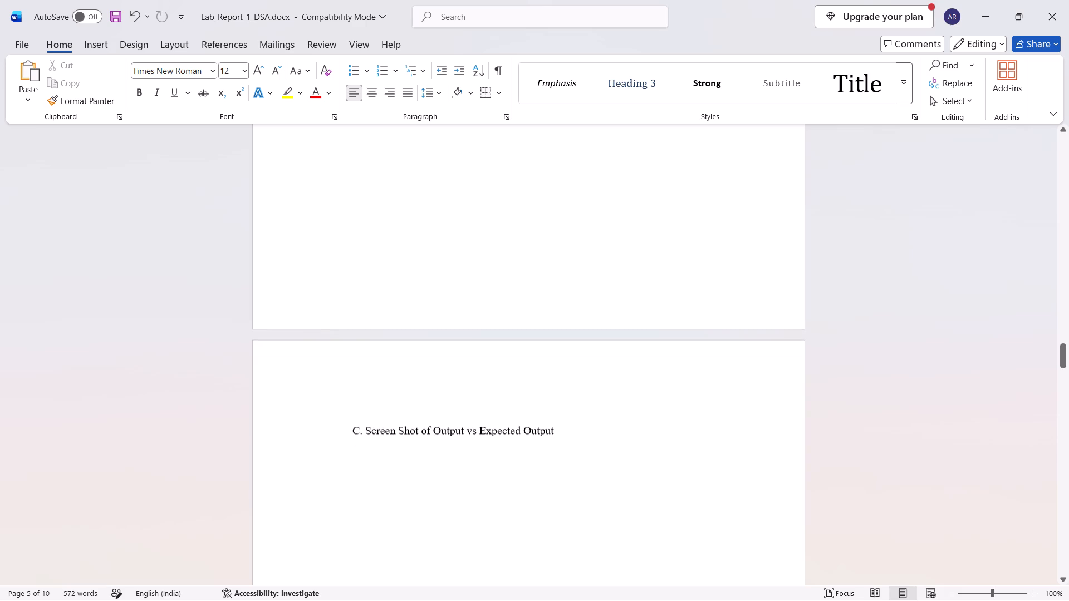
{"action": "scroll", "coordinate": [325, 367], "scroll_direction": "down", "scroll_amount": 1}
{"action": "left_click", "coordinate": [350, 298]}
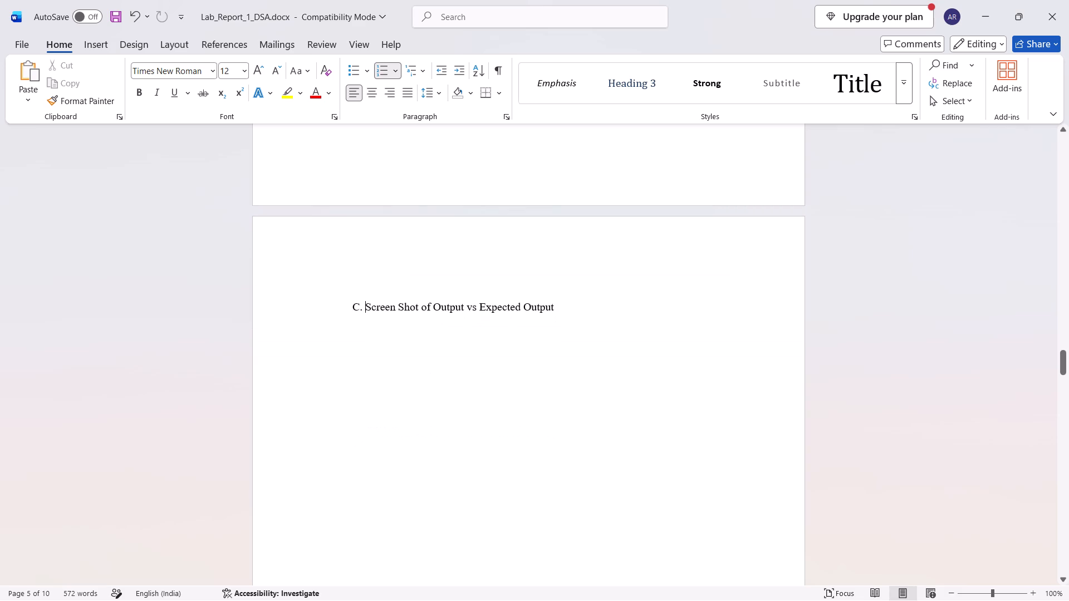
{"action": "key", "text": "BackSpace"}
{"action": "key", "text": "BackSpace"}
{"action": "key", "text": "BackSpace"}
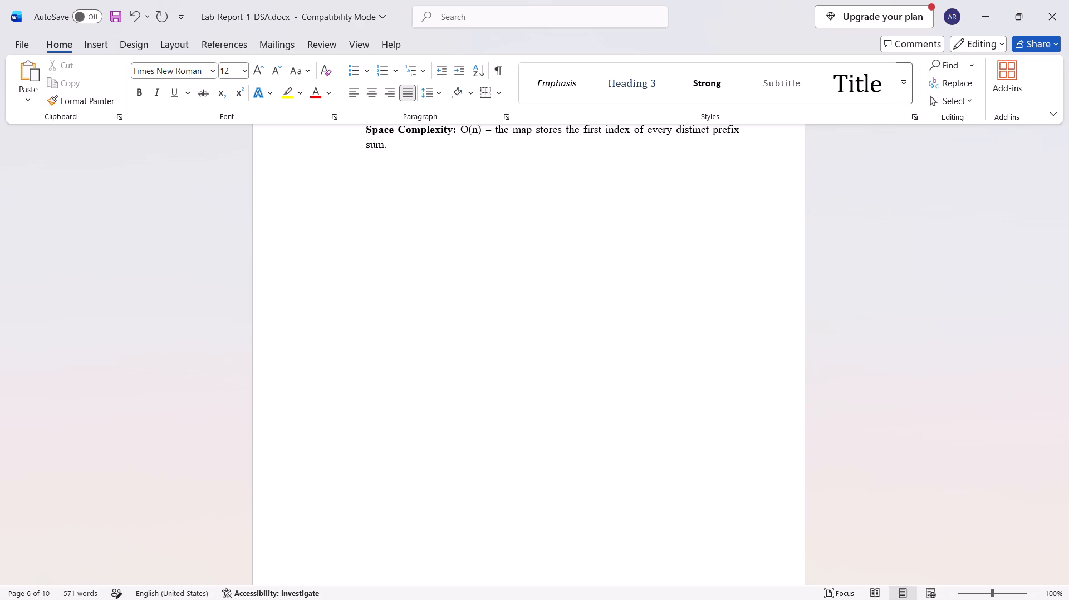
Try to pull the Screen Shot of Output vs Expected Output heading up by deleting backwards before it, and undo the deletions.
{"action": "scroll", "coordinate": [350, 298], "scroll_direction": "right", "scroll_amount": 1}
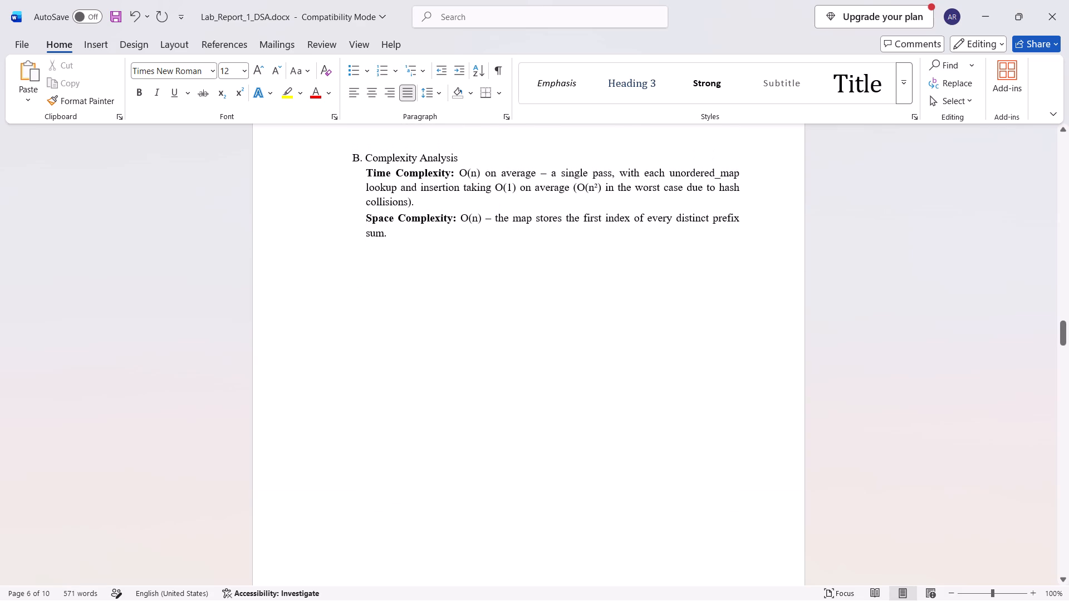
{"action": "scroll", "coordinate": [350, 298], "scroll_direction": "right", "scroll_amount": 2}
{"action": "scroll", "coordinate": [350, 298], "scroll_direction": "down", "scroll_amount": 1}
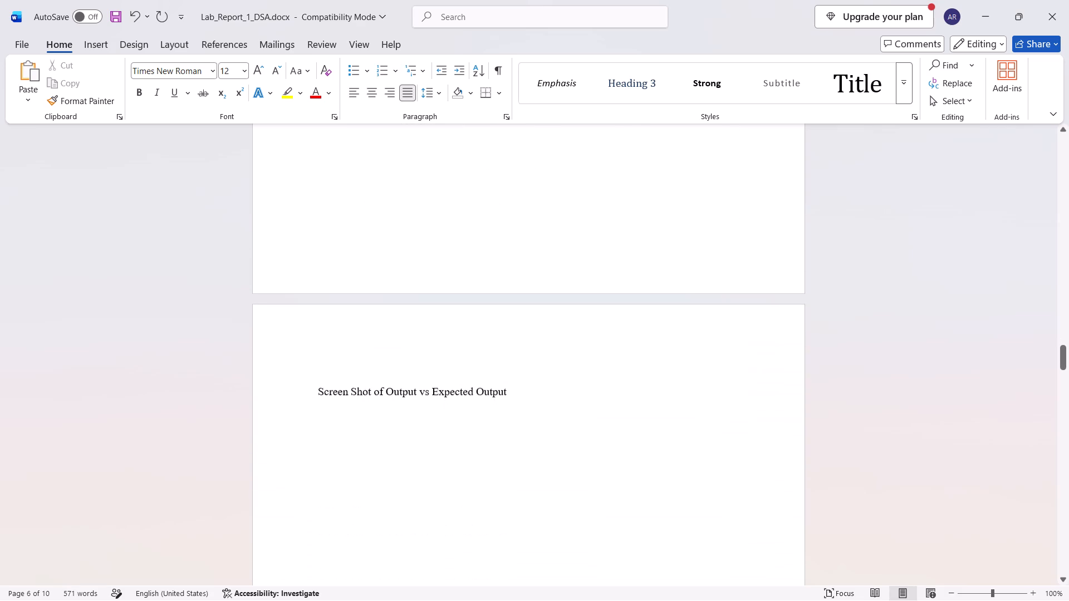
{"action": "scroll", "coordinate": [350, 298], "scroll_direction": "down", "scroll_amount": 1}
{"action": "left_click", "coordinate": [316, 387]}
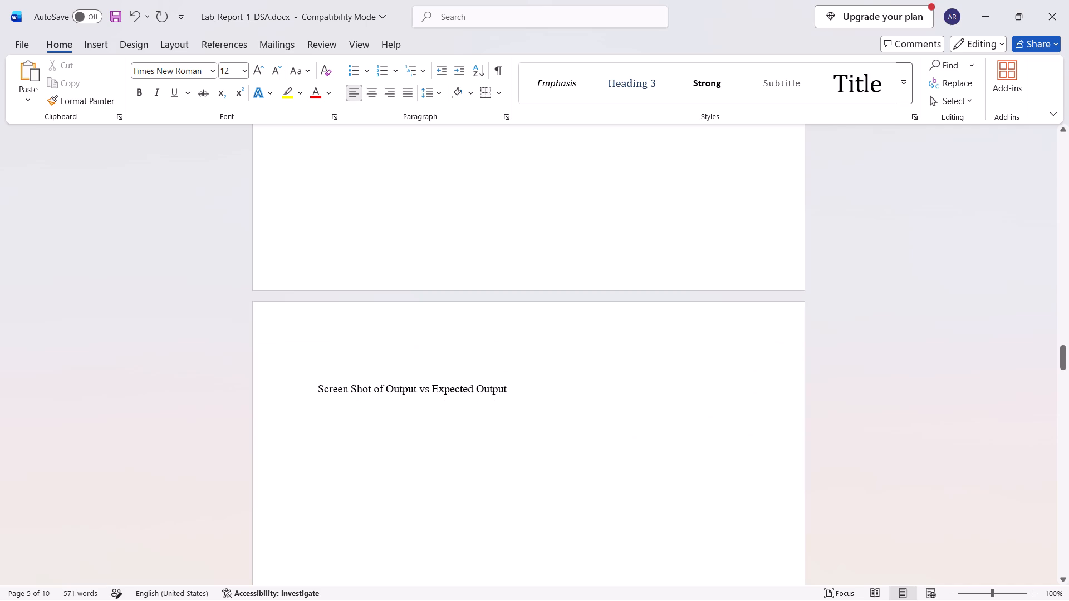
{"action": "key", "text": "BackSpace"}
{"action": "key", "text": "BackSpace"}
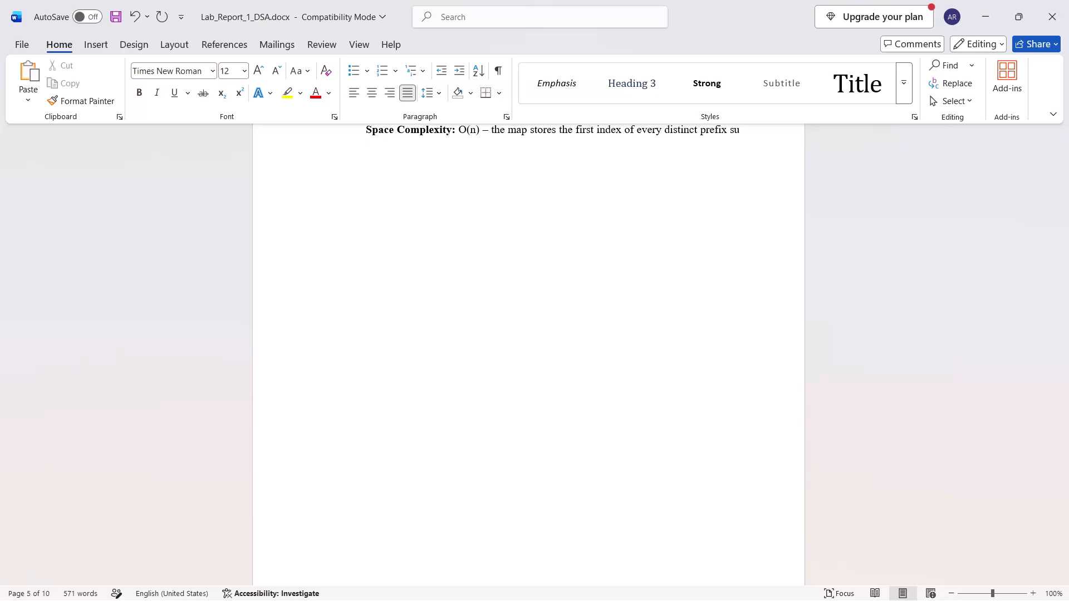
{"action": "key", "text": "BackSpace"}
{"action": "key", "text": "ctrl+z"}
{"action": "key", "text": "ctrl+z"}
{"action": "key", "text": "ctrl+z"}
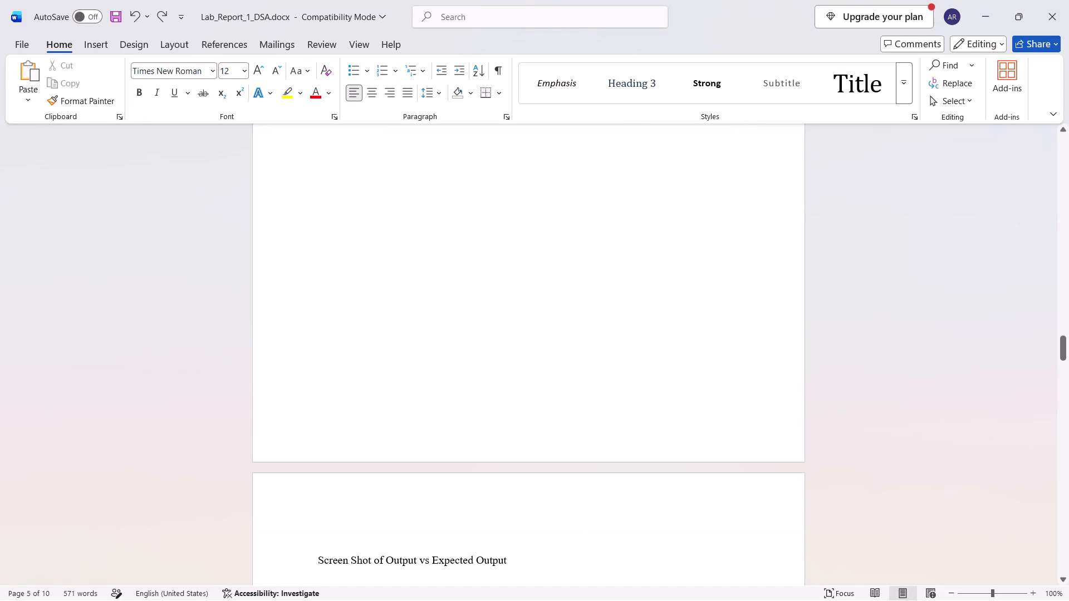
Remove the list letter from Complexity Analysis in experiment 2.2 and delete the empty lines above it so the heading starts its page.
{"action": "scroll", "coordinate": [316, 387], "scroll_direction": "up", "scroll_amount": 3}
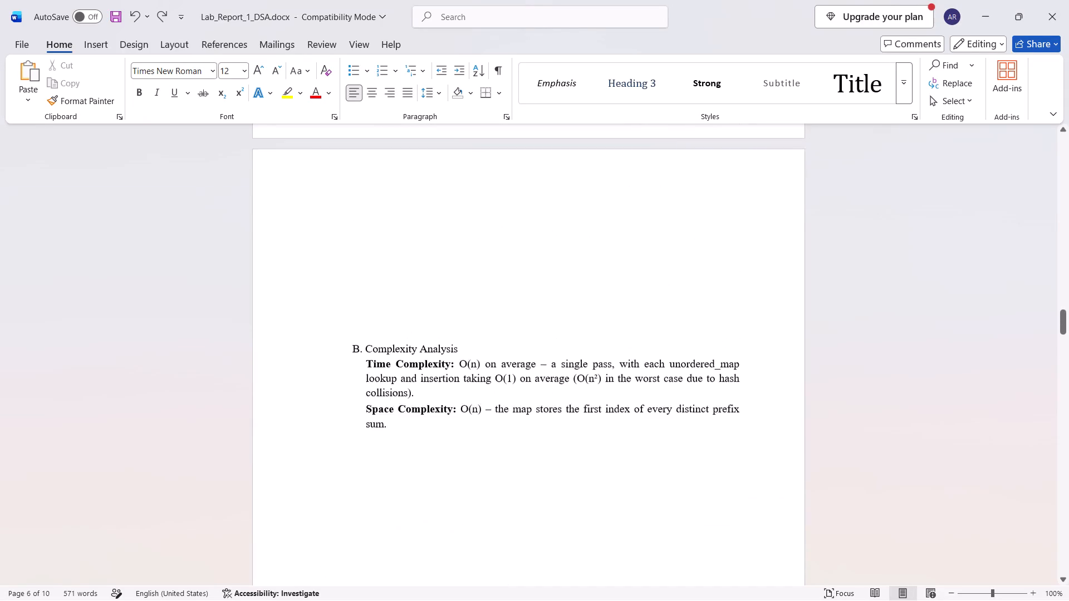
{"action": "scroll", "coordinate": [316, 387], "scroll_direction": "up", "scroll_amount": 5}
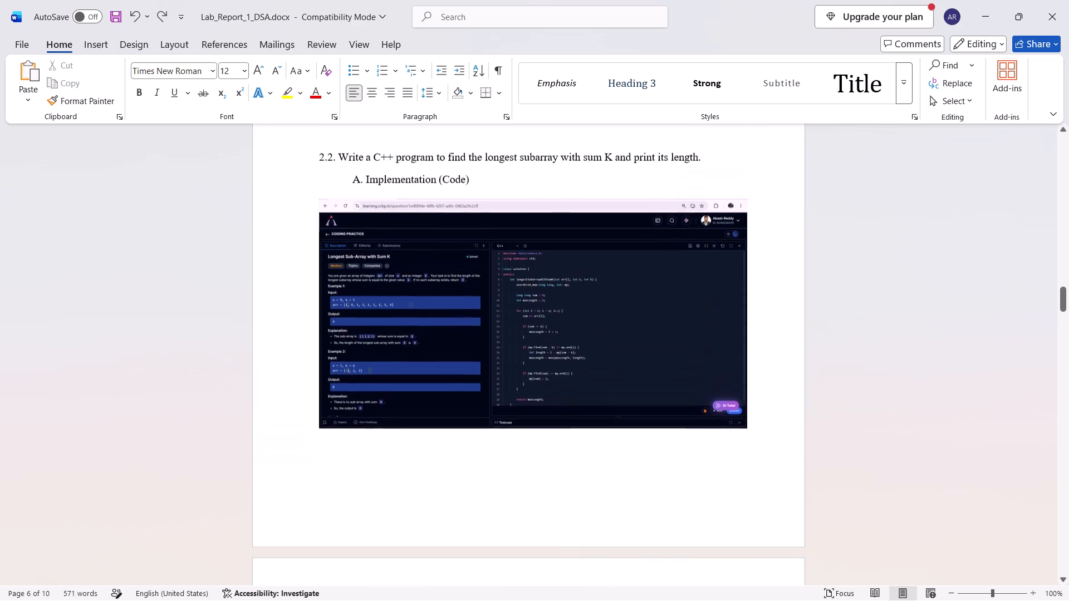
{"action": "scroll", "coordinate": [316, 387], "scroll_direction": "down", "scroll_amount": 3}
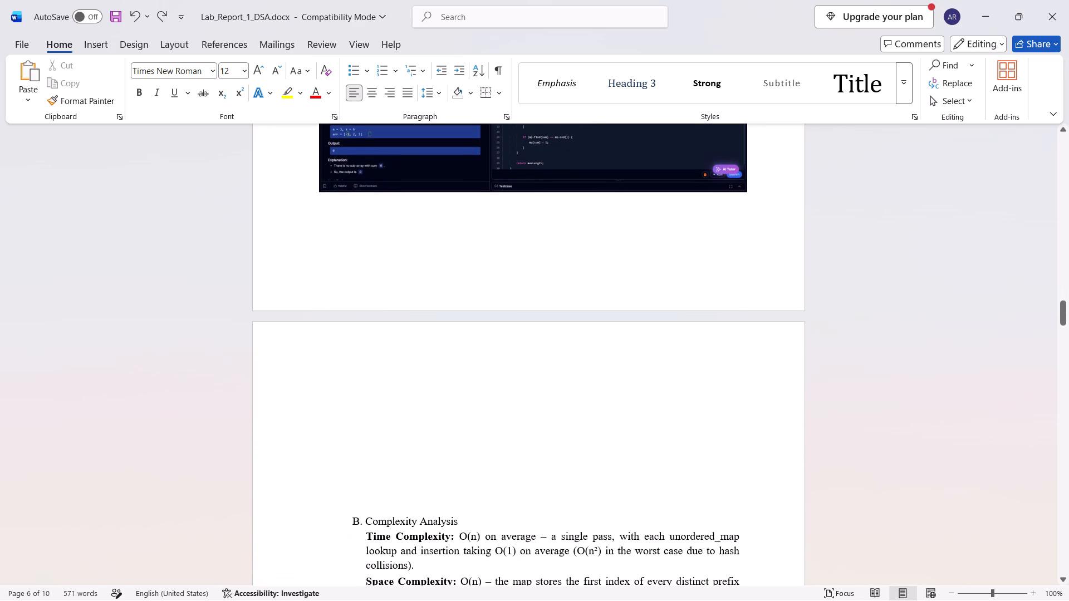
{"action": "left_click", "coordinate": [345, 513]}
{"action": "key", "text": "BackSpace"}
{"action": "key", "text": "BackSpace"}
{"action": "key", "text": "BackSpace"}
{"action": "key", "text": "BackSpace"}
{"action": "key", "text": "BackSpace"}
{"action": "key", "text": "BackSpace"}
{"action": "key", "text": "BackSpace"}
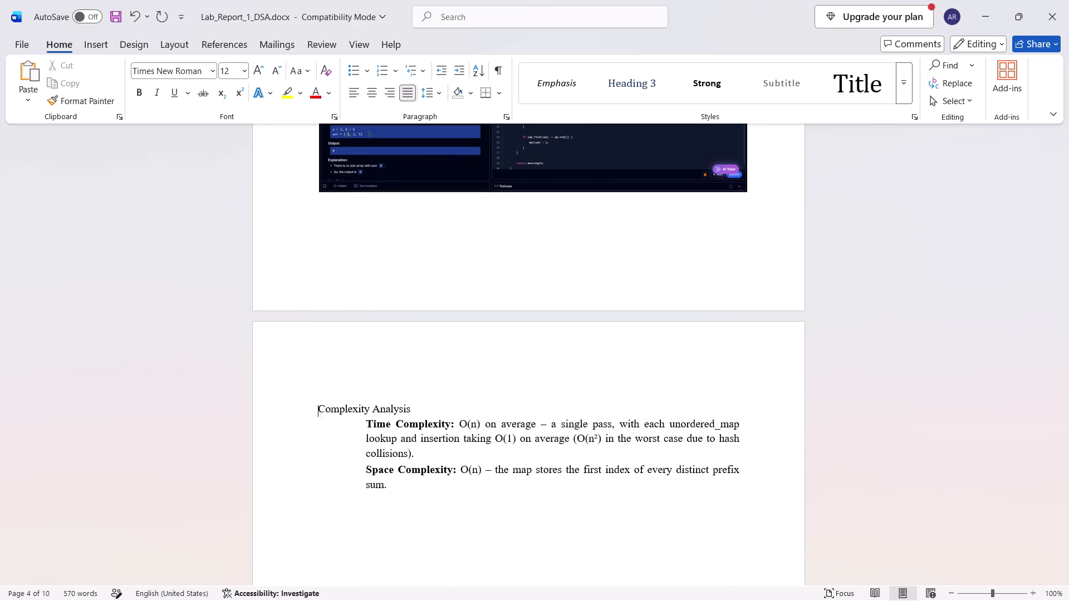
{"action": "key", "text": "BackSpace"}
{"action": "key", "text": "BackSpace"}
{"action": "key", "text": "Return"}
{"action": "key", "text": "backslash"}
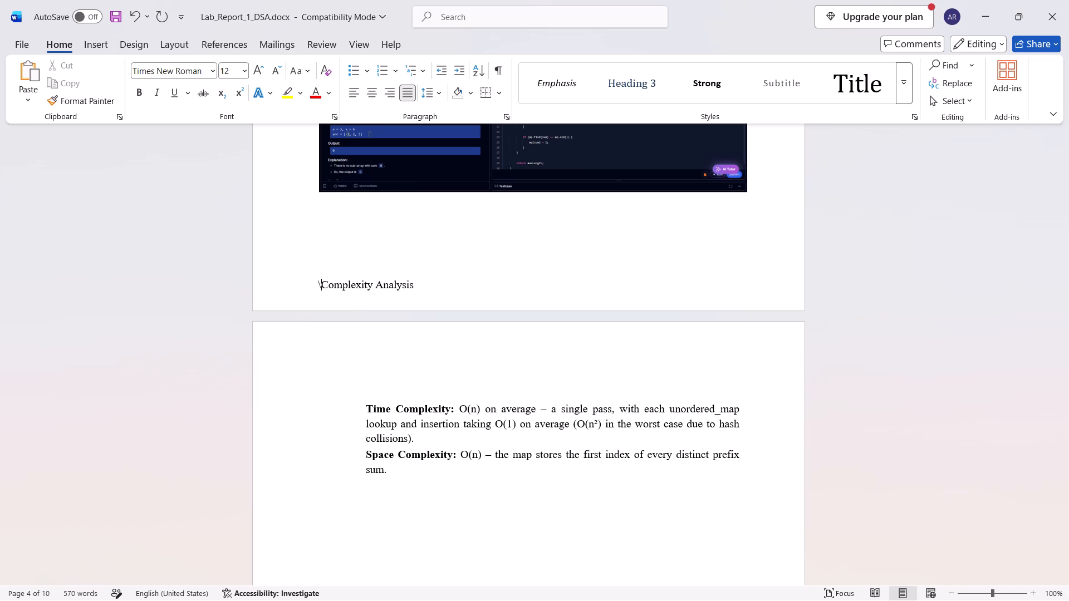
{"action": "key", "text": "BackSpace"}
{"action": "key", "text": "Return"}
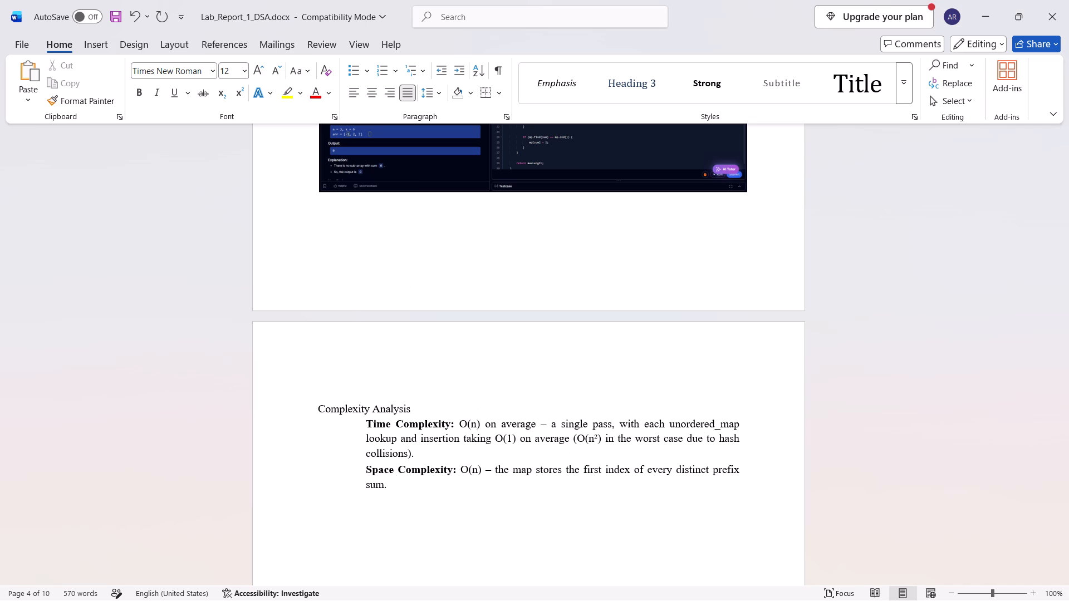
Indent the Complexity Analysis heading in experiment 2.2 and letter it "B." as a list item again.
{"action": "key", "text": "space"}
{"action": "key", "text": "space"}
{"action": "key", "text": "space"}
{"action": "key", "text": "space"}
{"action": "key", "text": "space"}
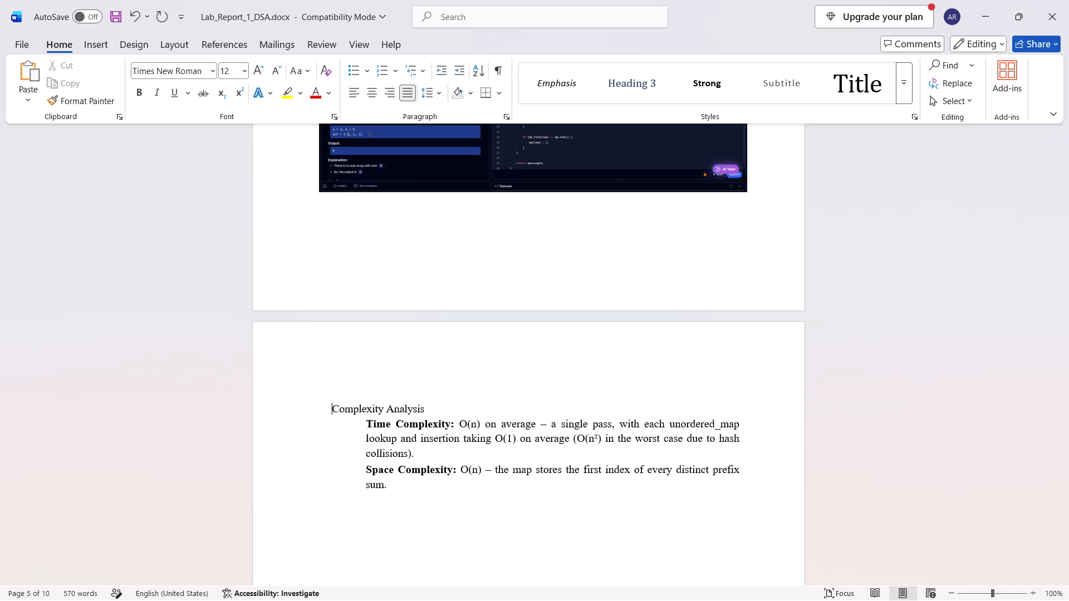
{"action": "key", "text": "space"}
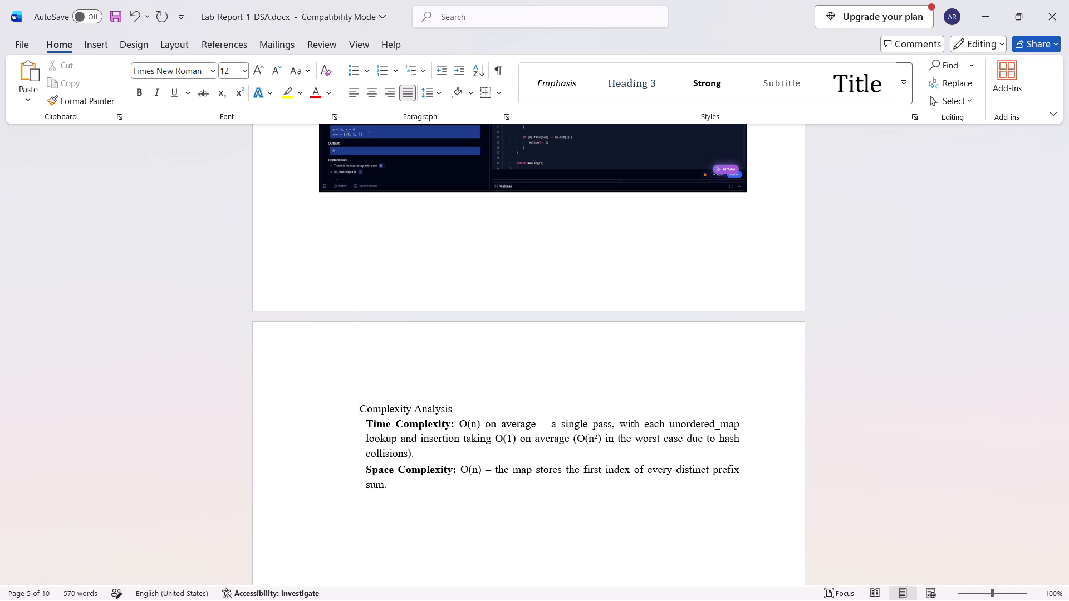
{"action": "key", "text": "space"}
{"action": "key", "text": "space"}
{"action": "key", "text": "b"}
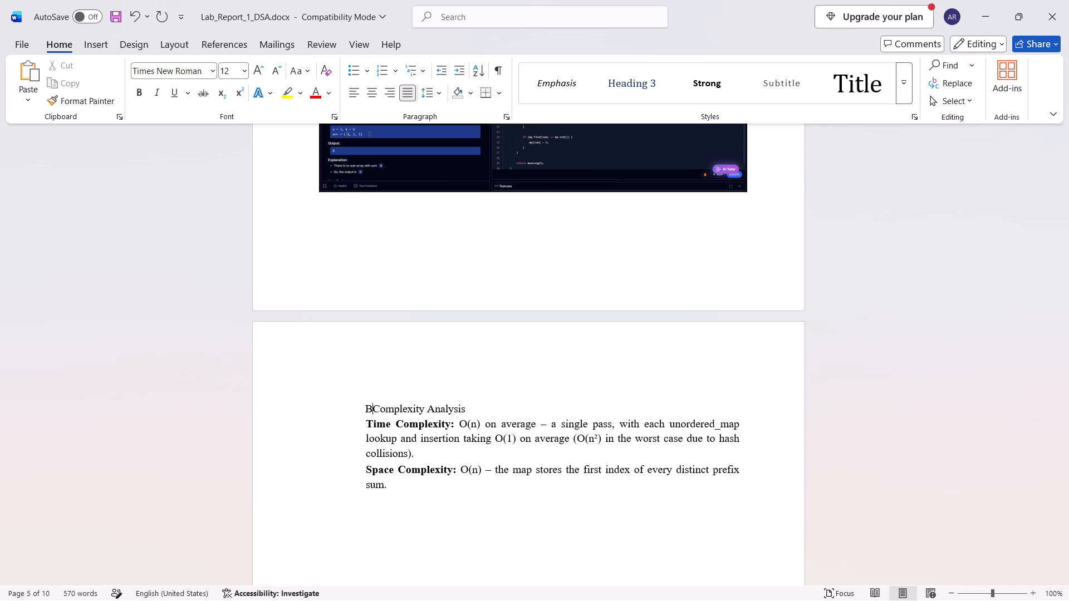
{"action": "key", "text": "period"}
{"action": "key", "text": "BackSpace"}
{"action": "key", "text": "BackSpace"}
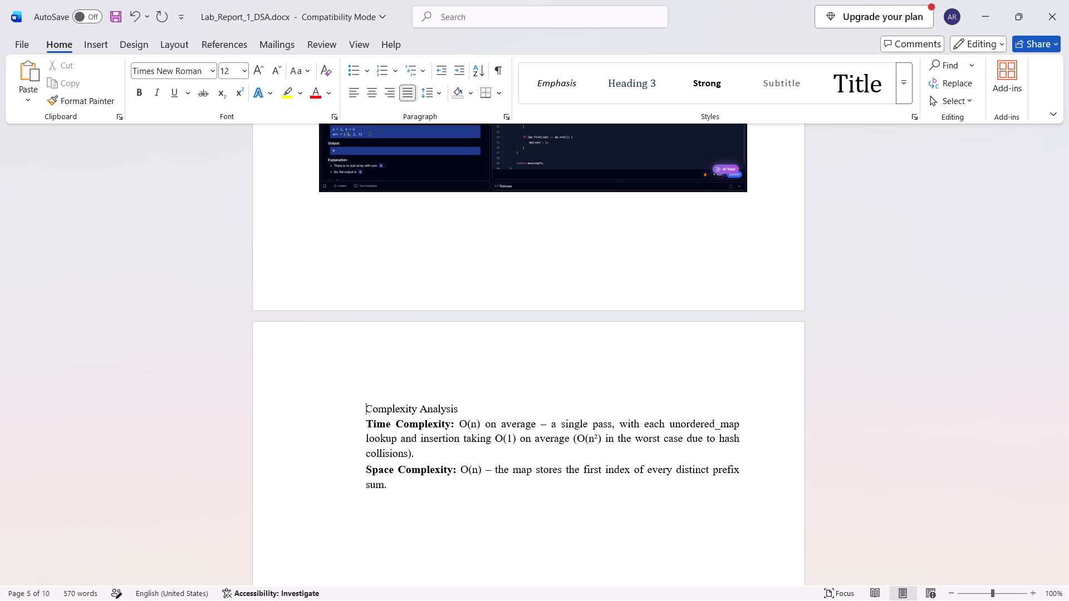
{"action": "key", "text": "BackSpace"}
{"action": "key", "text": "BackSpace"}
{"action": "type", "text": "B."}
{"action": "key", "text": "space"}
Examine the page layout between the Complexity Analysis text and the output screenshot heading in experiment 2.2.
{"action": "left_click", "coordinate": [362, 552]}
{"action": "scroll", "coordinate": [362, 552], "scroll_direction": "down", "scroll_amount": 3}
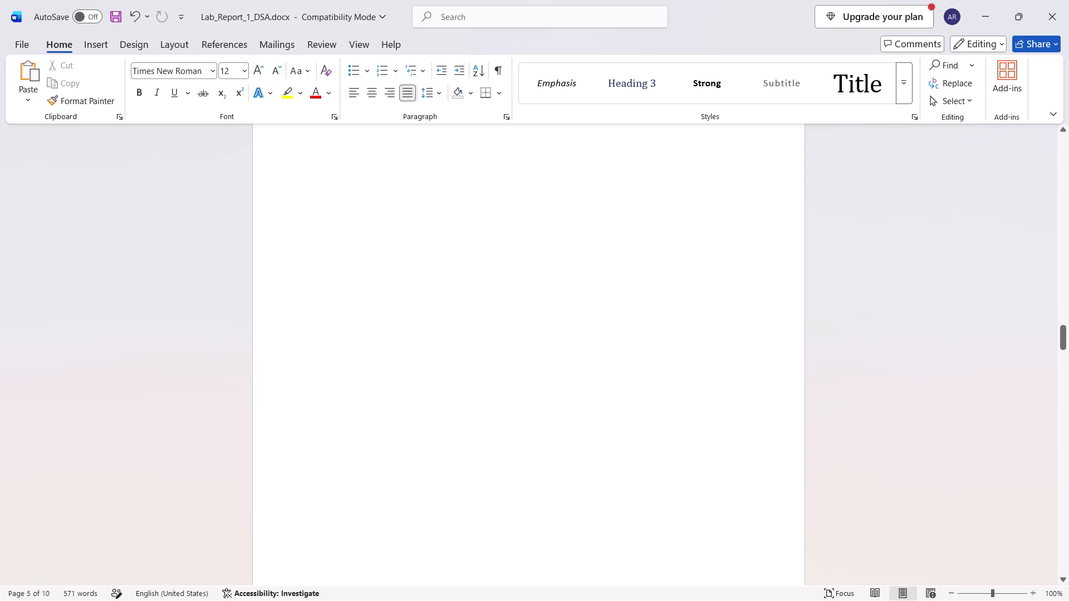
{"action": "scroll", "coordinate": [364, 544], "scroll_direction": "down", "scroll_amount": 5}
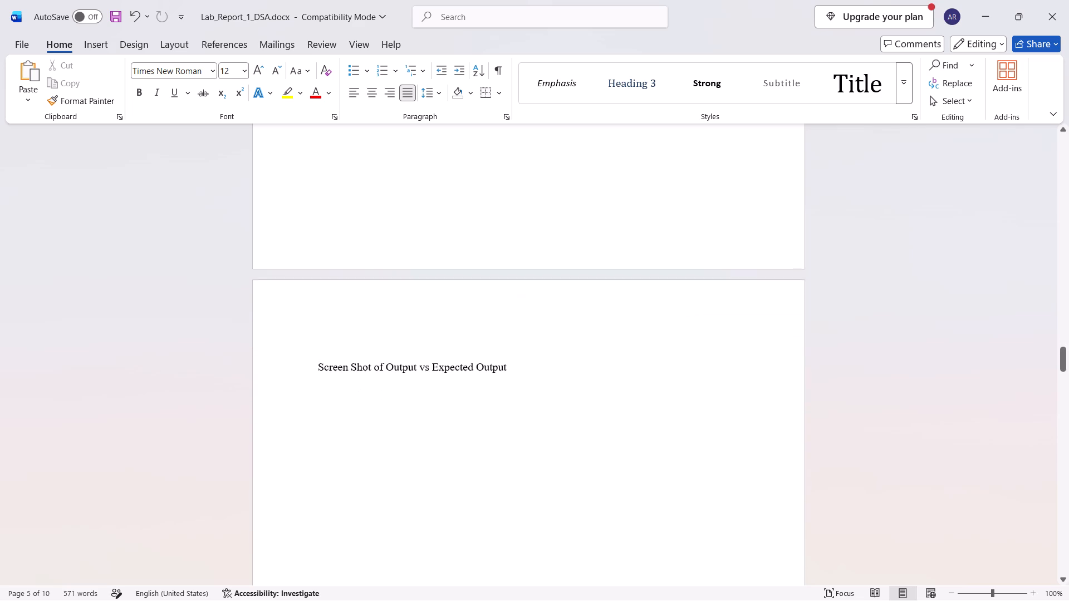
{"action": "scroll", "coordinate": [364, 544], "scroll_direction": "up", "scroll_amount": 2}
{"action": "scroll", "coordinate": [364, 544], "scroll_direction": "right", "scroll_amount": 1}
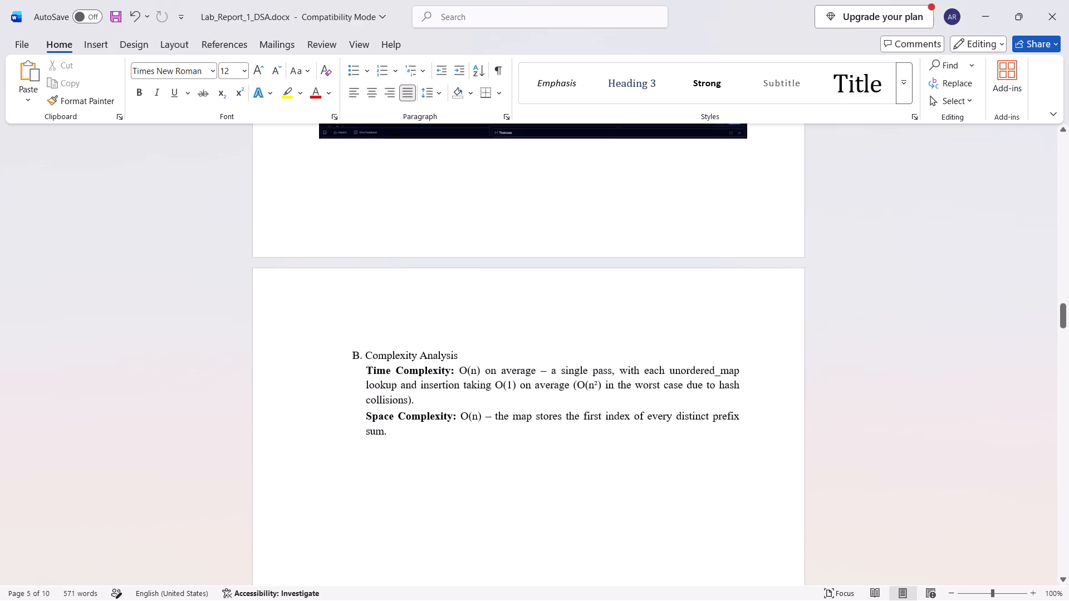
{"action": "scroll", "coordinate": [364, 544], "scroll_direction": "right", "scroll_amount": 1}
{"action": "scroll", "coordinate": [364, 544], "scroll_direction": "down", "scroll_amount": 2}
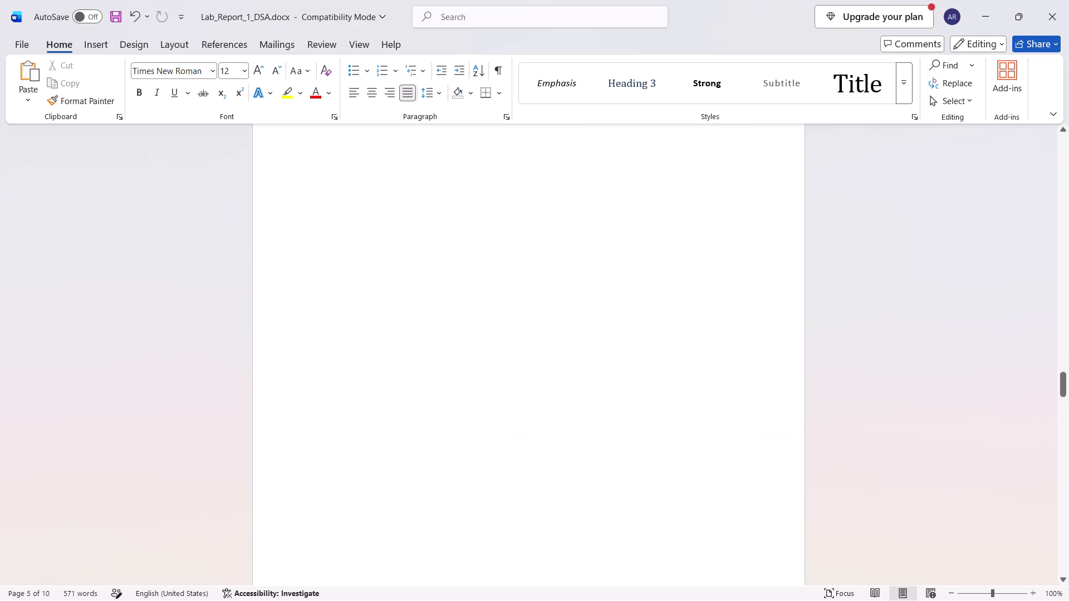
{"action": "scroll", "coordinate": [364, 544], "scroll_direction": "down", "scroll_amount": 1}
{"action": "scroll", "coordinate": [364, 544], "scroll_direction": "up", "scroll_amount": 6}
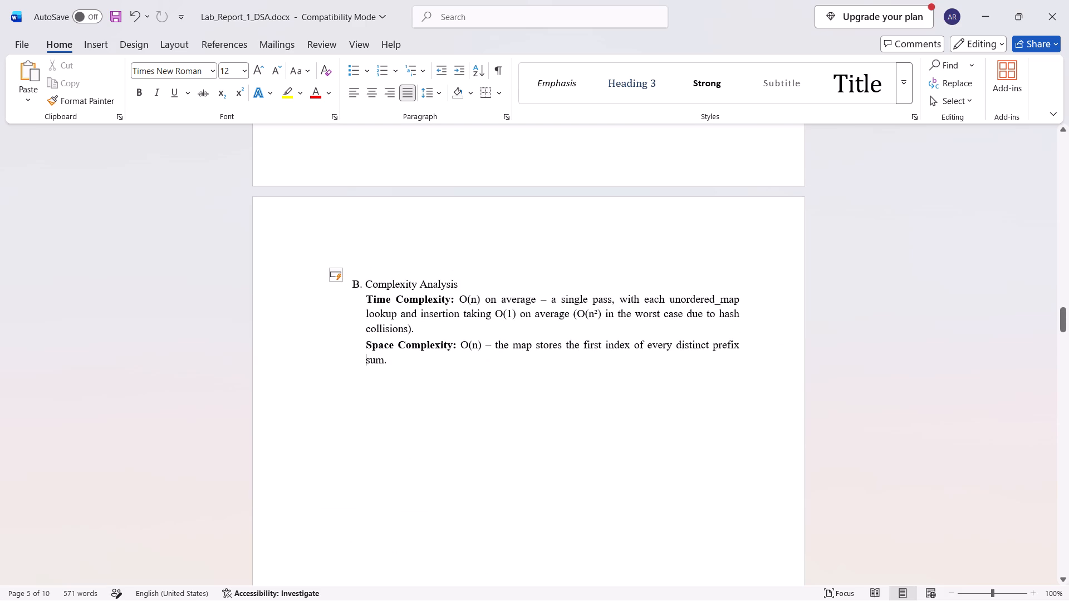
Copy the Screen Shot of Output vs Expected Output heading line of experiment 2.2.
{"action": "scroll", "coordinate": [395, 367], "scroll_direction": "down", "scroll_amount": 5}
{"action": "scroll", "coordinate": [395, 367], "scroll_direction": "right", "scroll_amount": 1}
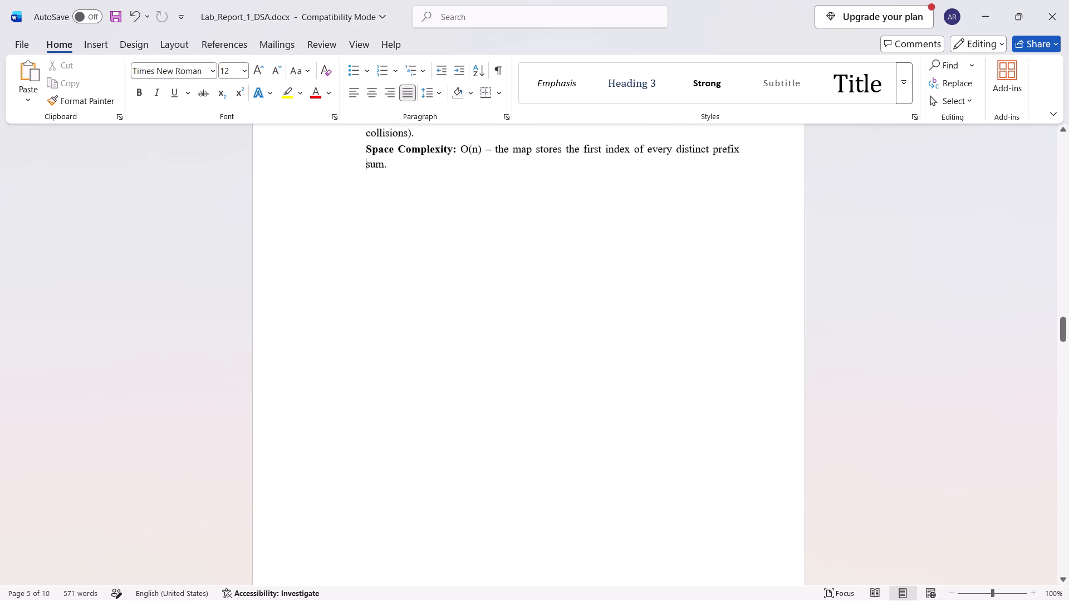
{"action": "scroll", "coordinate": [395, 367], "scroll_direction": "right", "scroll_amount": 1}
{"action": "scroll", "coordinate": [395, 367], "scroll_direction": "down", "scroll_amount": 1}
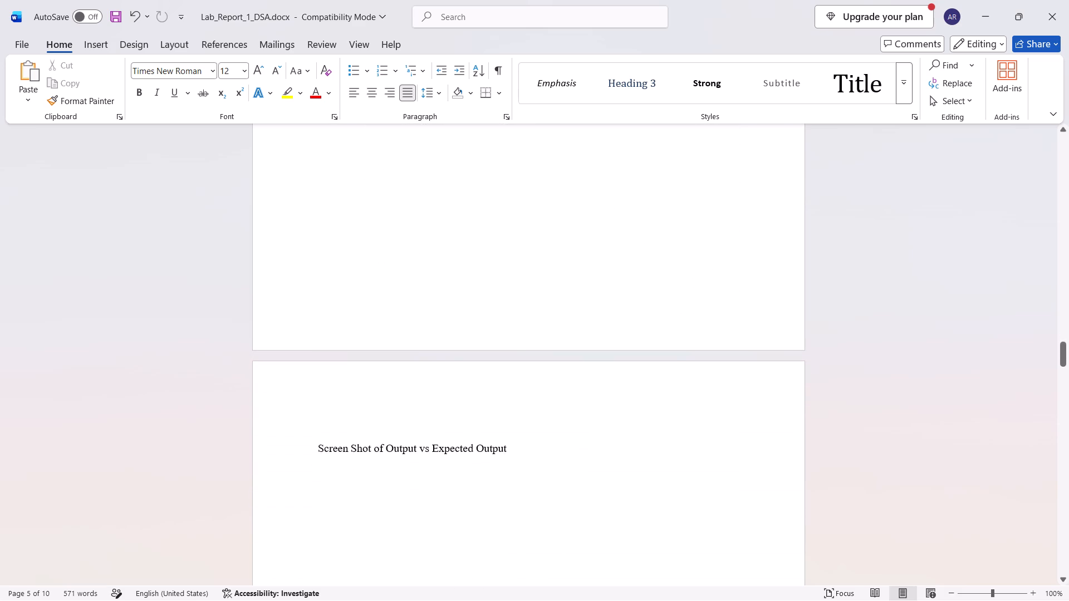
{"action": "left_click_drag", "start_coordinate": [509, 448], "coordinate": [306, 449]}
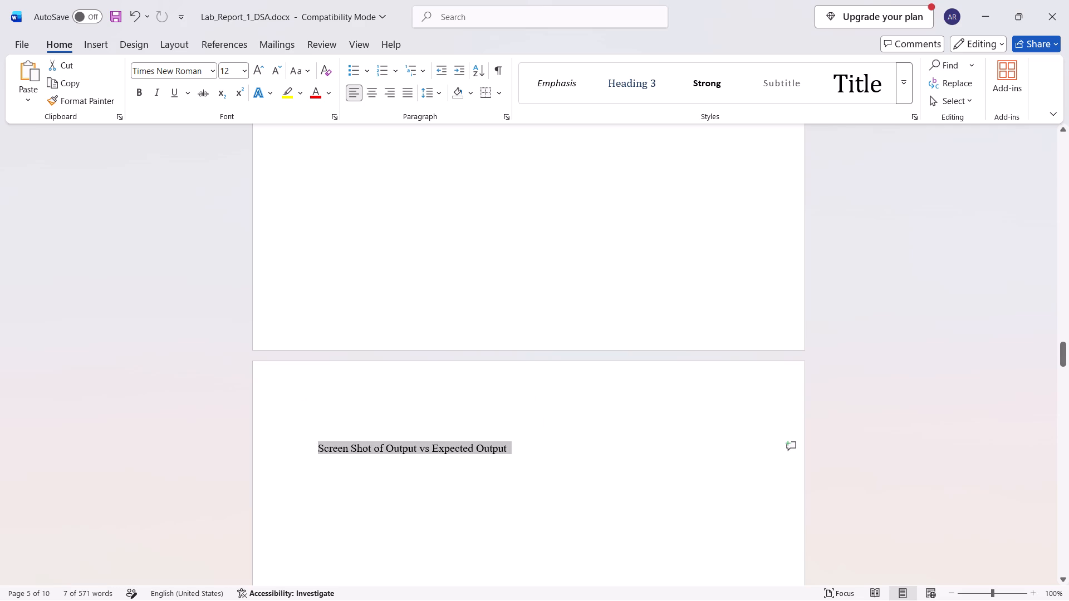
{"action": "key", "text": "ctrl+c"}
Below the Space Complexity text of experiment 2.2, leave blank lines and paste the copied heading, lettered as "C .Screen Shot of Output vs Expected Output".
{"action": "scroll", "coordinate": [306, 449], "scroll_direction": "up", "scroll_amount": 4}
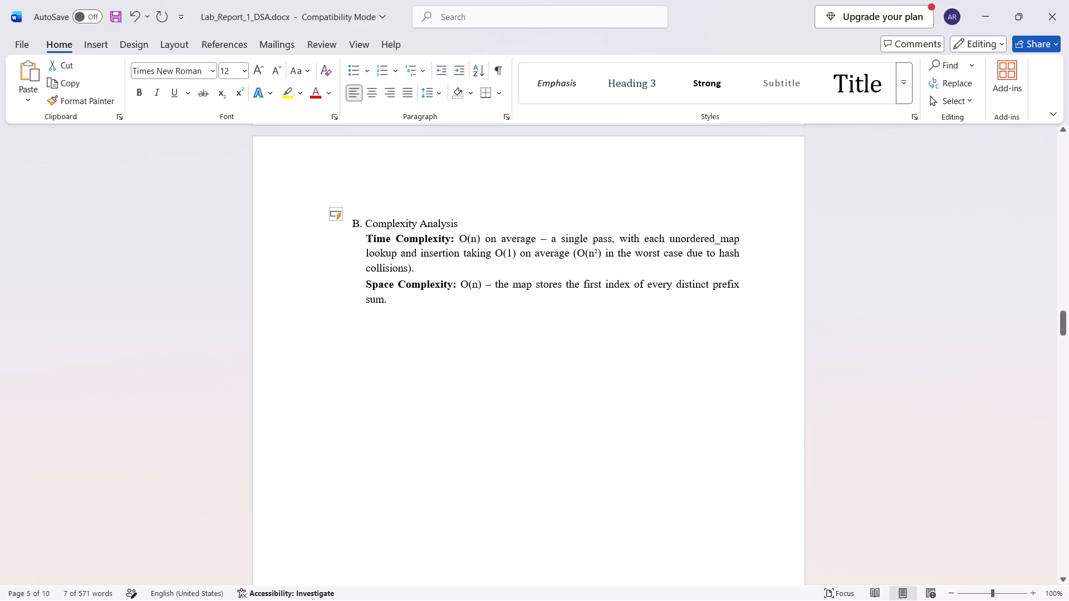
{"action": "left_click", "coordinate": [394, 304]}
{"action": "key", "text": "Return"}
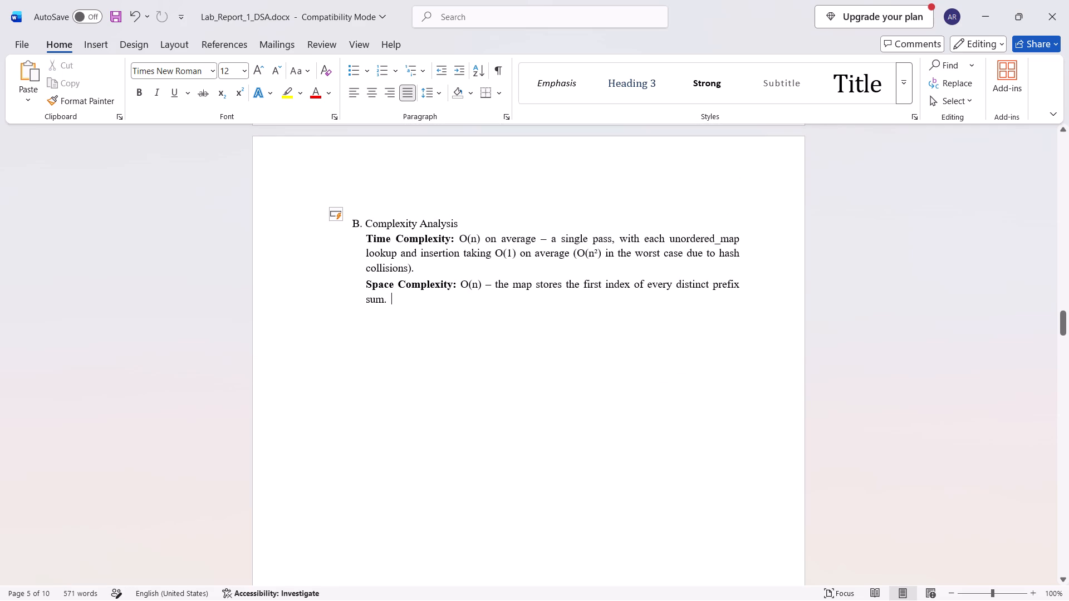
{"action": "key", "text": "Return"}
{"action": "key", "text": "Return"}
{"action": "type", "text": "C."}
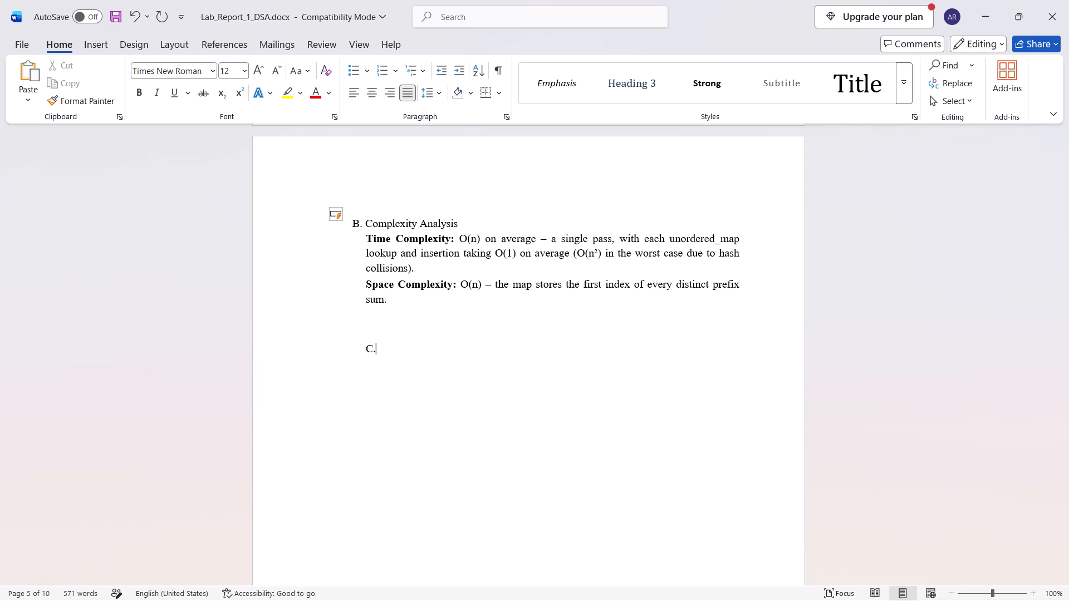
{"action": "key", "text": "space"}
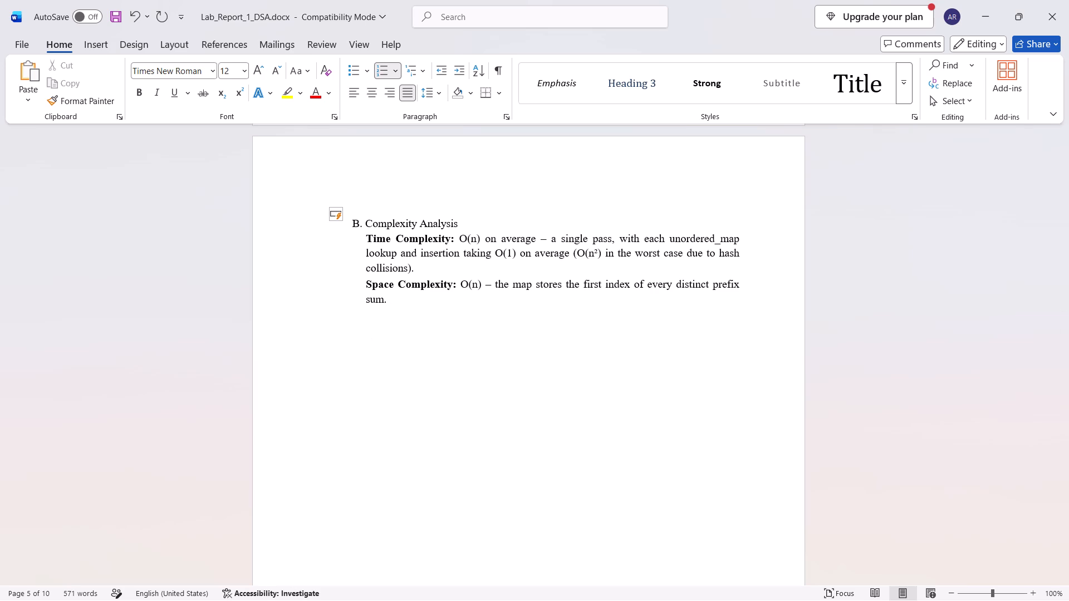
{"action": "type", "text": "C."}
{"action": "key", "text": "BackSpace"}
{"action": "key", "text": "BackSpace"}
{"action": "key", "text": "c"}
{"action": "key", "text": "ctrl+v"}
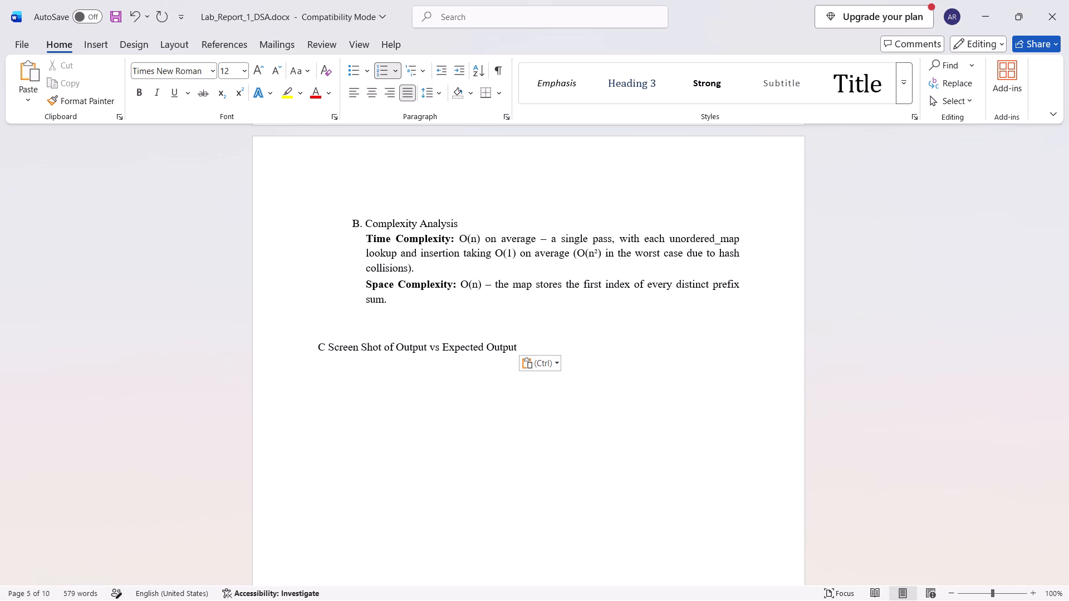
{"action": "left_click", "coordinate": [329, 347]}
{"action": "key", "text": "period"}
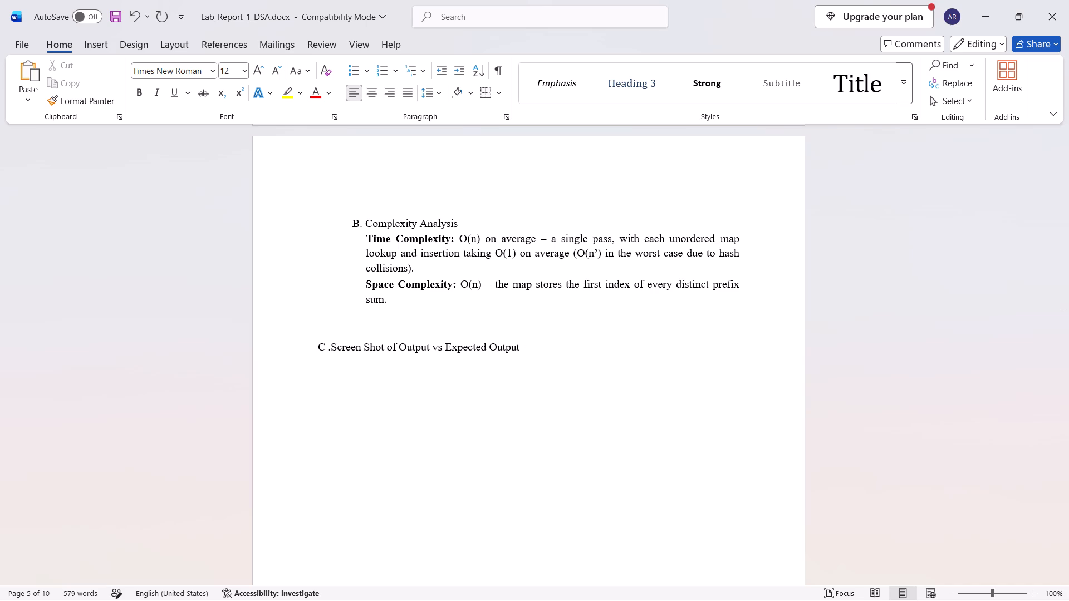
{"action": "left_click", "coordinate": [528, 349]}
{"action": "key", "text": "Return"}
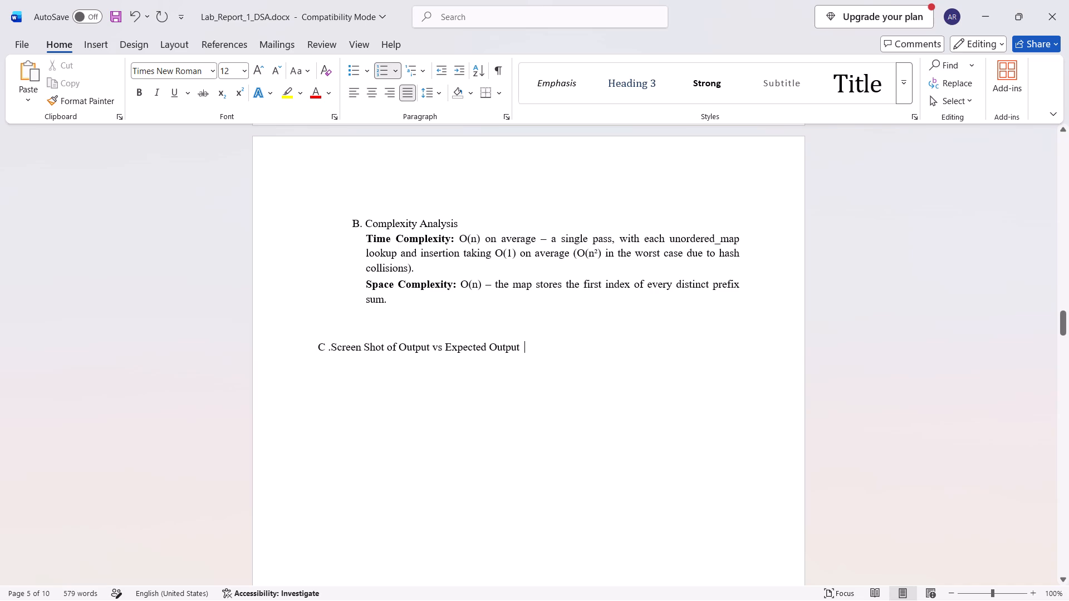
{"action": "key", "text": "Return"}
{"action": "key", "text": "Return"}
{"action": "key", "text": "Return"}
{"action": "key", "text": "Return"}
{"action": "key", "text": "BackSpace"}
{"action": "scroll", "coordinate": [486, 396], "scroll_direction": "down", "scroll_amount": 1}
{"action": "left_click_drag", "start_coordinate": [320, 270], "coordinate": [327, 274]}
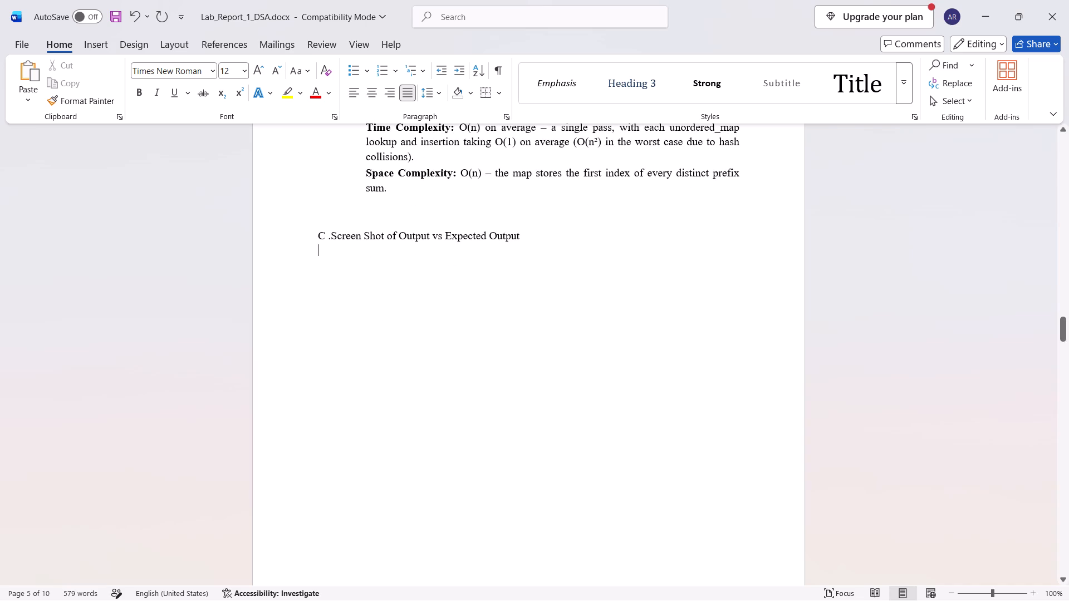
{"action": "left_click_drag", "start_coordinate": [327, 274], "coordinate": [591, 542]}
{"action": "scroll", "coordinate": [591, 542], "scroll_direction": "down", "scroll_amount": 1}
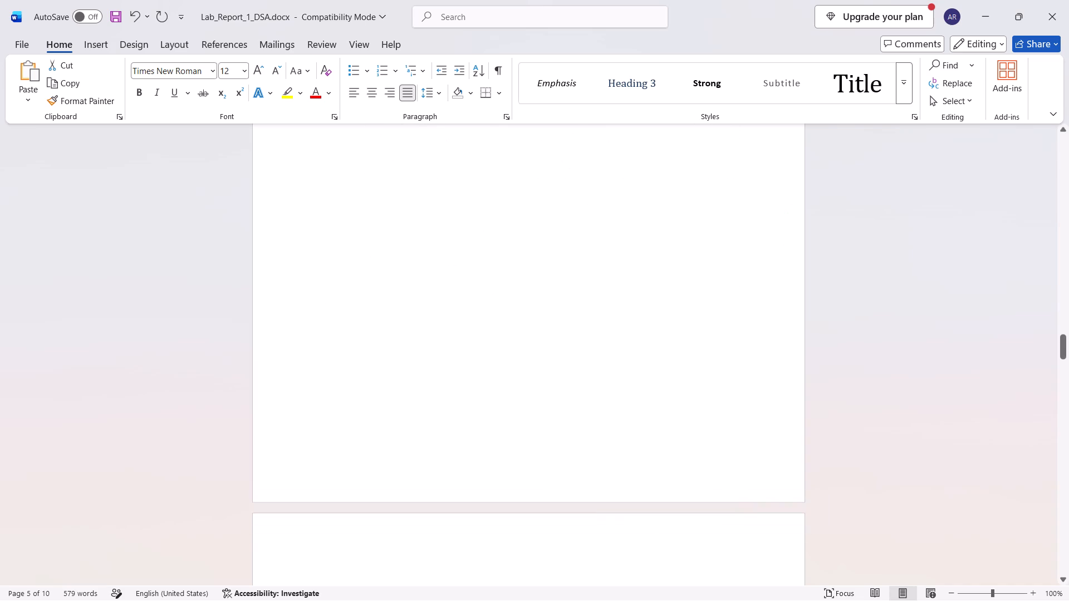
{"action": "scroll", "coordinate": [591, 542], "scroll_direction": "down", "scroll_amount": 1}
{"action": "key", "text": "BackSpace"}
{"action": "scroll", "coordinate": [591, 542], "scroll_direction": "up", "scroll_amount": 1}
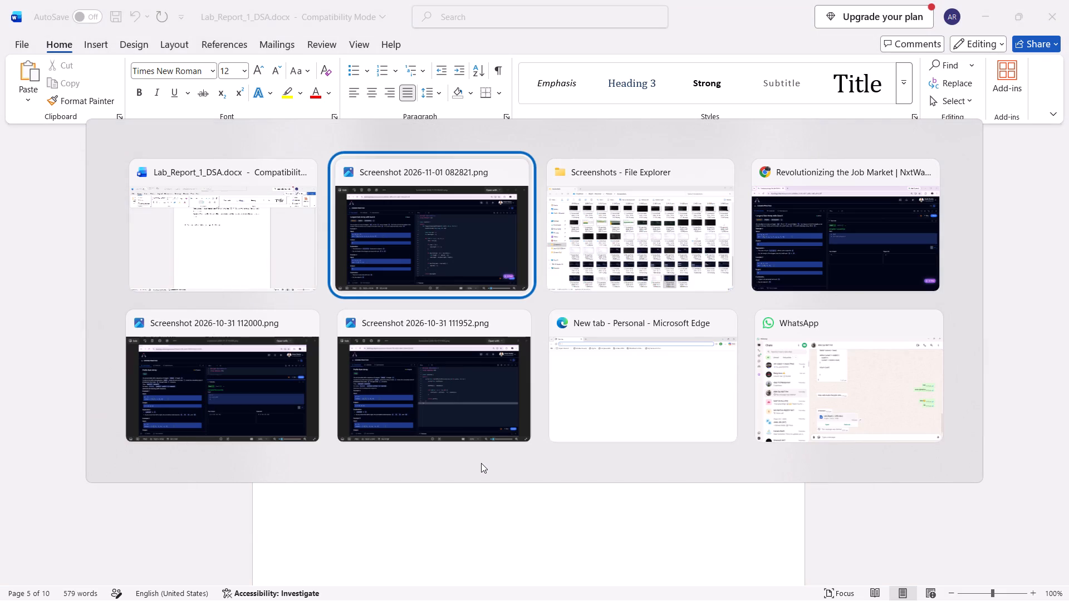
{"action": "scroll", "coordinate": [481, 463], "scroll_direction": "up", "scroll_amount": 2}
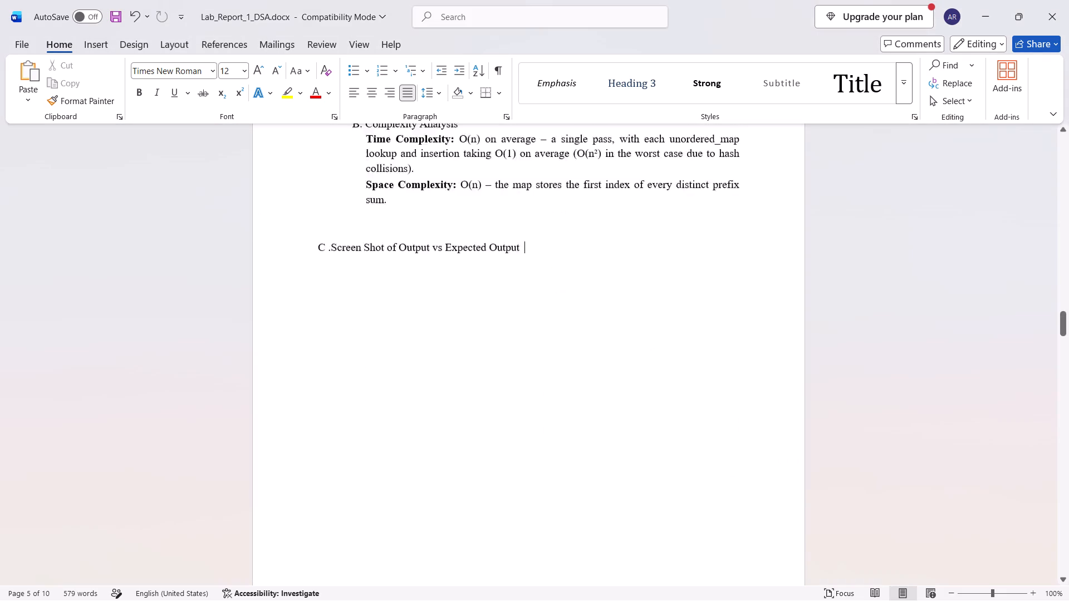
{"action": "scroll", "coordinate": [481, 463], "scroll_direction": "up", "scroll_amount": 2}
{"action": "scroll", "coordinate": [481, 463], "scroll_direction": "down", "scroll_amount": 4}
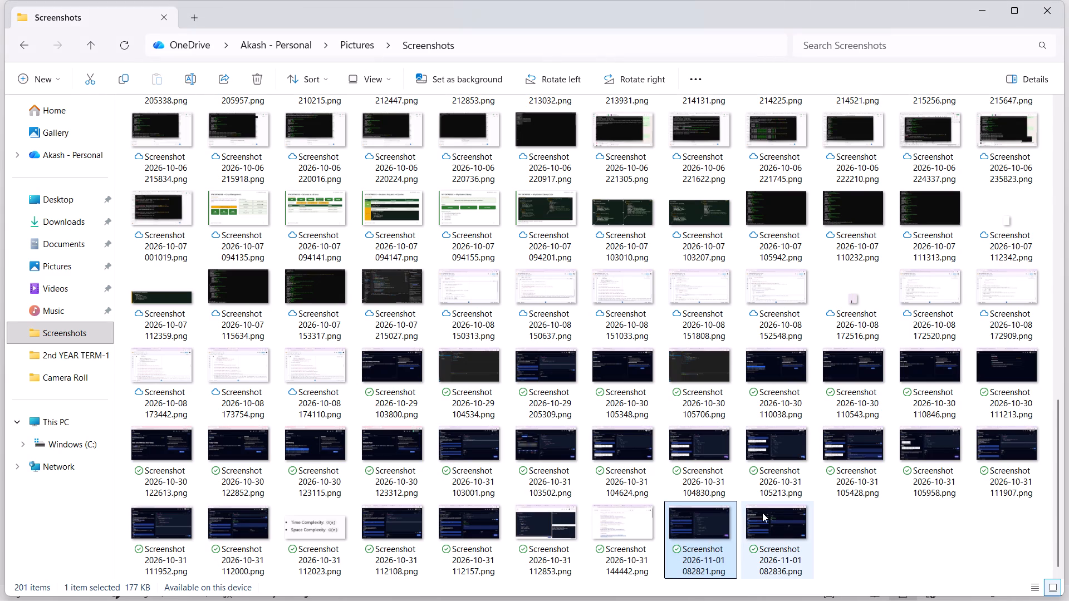
Switch to File Explorer, open Screenshot 2026-11-01 082836.png for editing, crop off the browser tab strip to 1920 x 1019 and save it.
{"action": "double_click", "coordinate": [762, 510]}
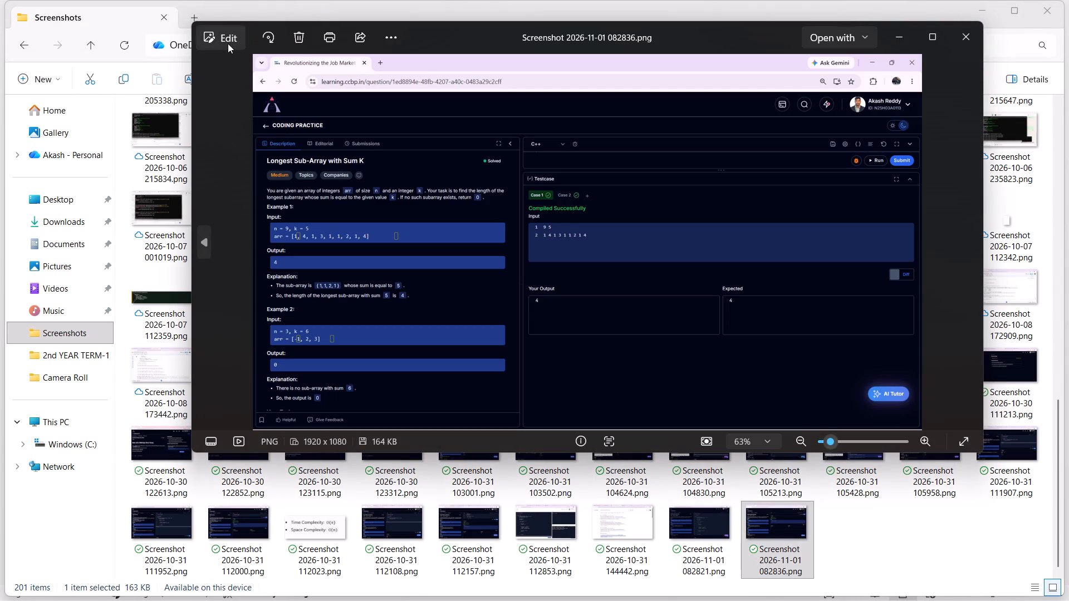
{"action": "left_click", "coordinate": [228, 43]}
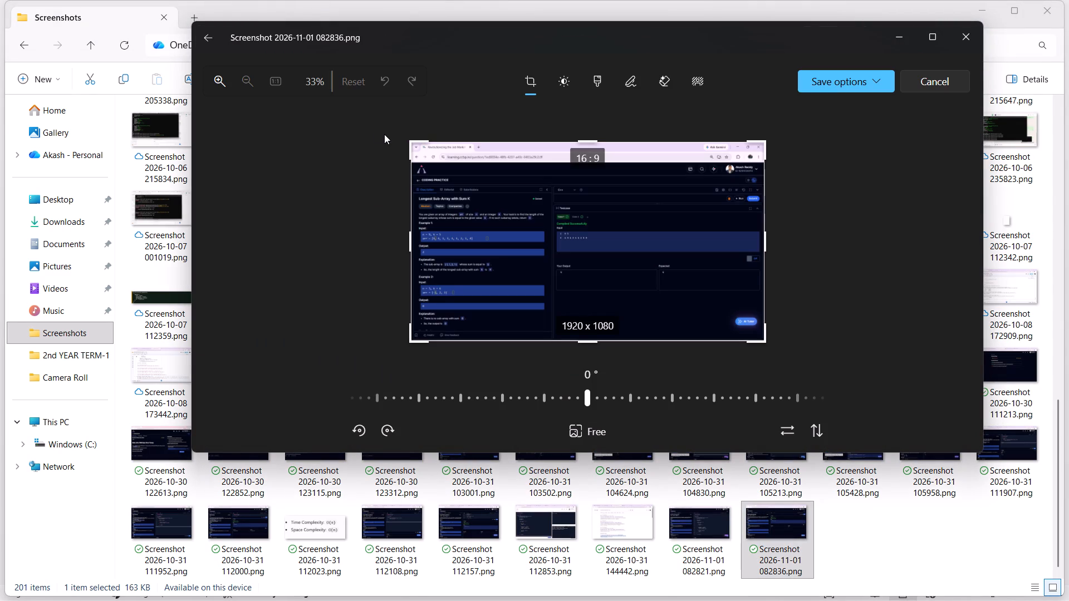
{"action": "left_click_drag", "start_coordinate": [412, 144], "coordinate": [412, 155]}
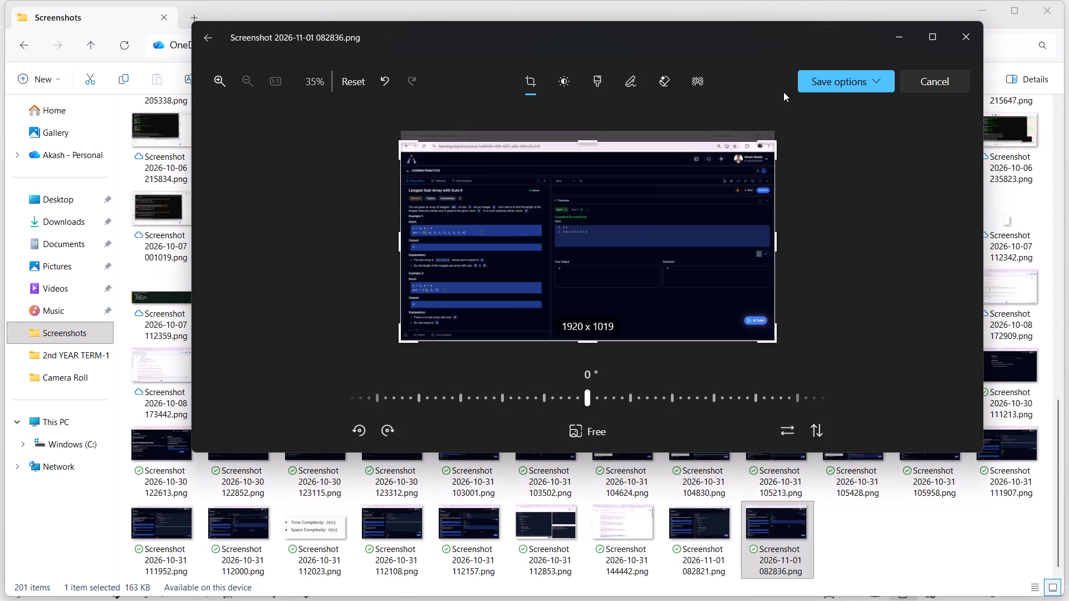
{"action": "left_click", "coordinate": [816, 87]}
{"action": "left_click", "coordinate": [810, 125]}
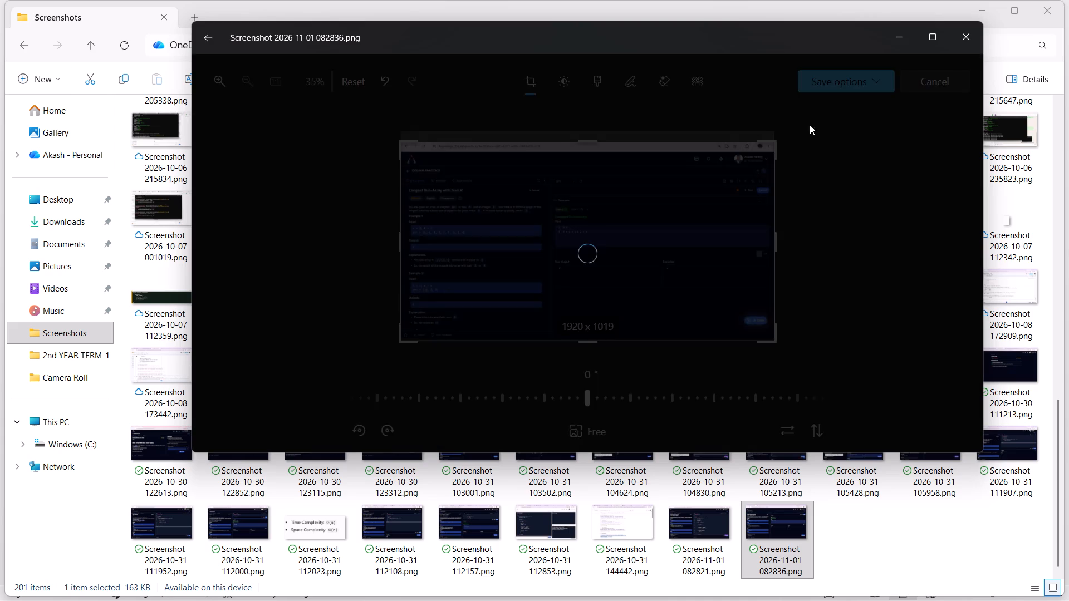
Copy the cropped output screenshot and paste it in the Word report on a new line below the C heading of experiment 2.2.
{"action": "left_click", "coordinate": [393, 35]}
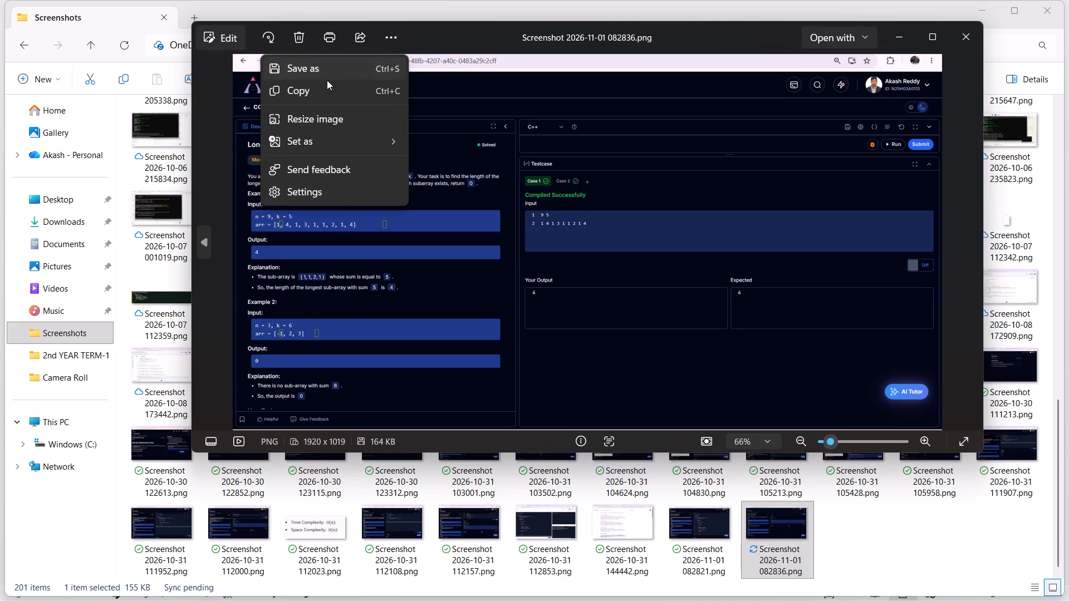
{"action": "left_click", "coordinate": [295, 85]}
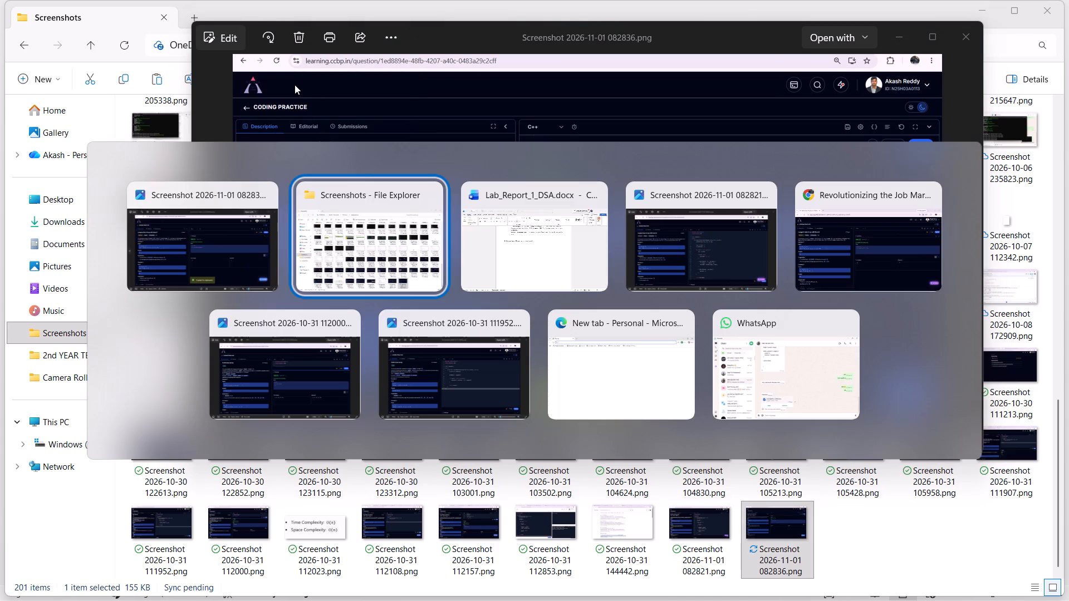
{"action": "key", "text": "Return"}
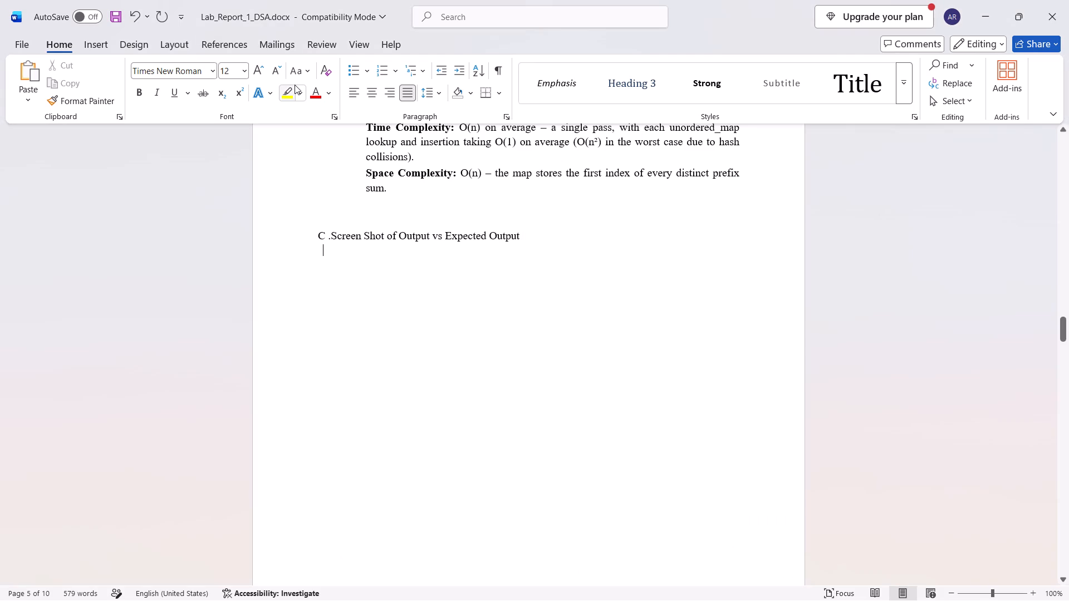
{"action": "key", "text": "ctrl+v"}
Delete the old unlettered Screen Shot of Output vs Expected Output heading on the page after the pasted picture.
{"action": "scroll", "coordinate": [355, 223], "scroll_direction": "down", "scroll_amount": 3}
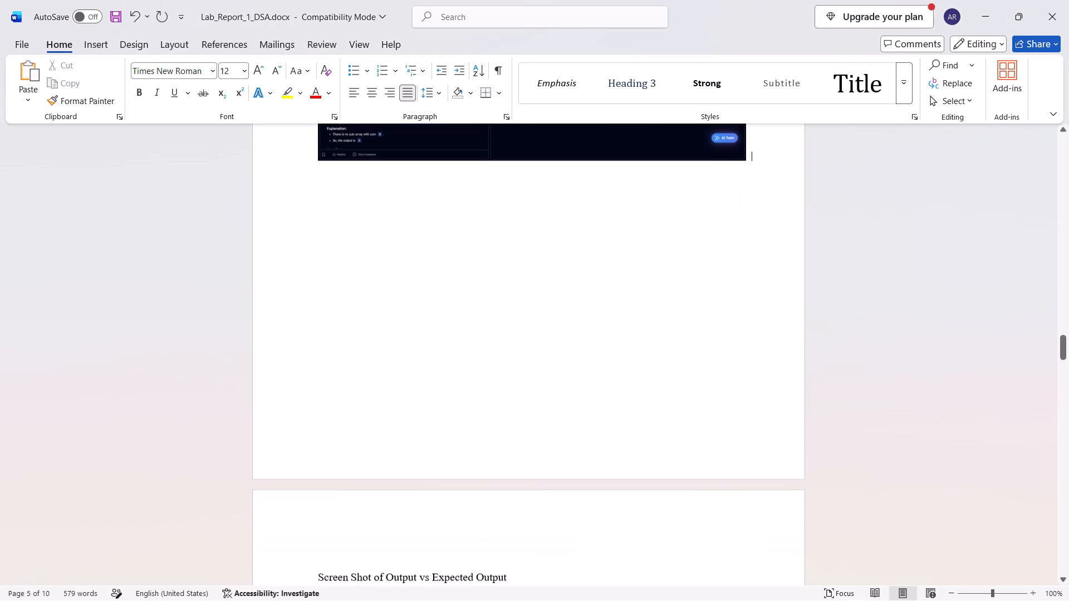
{"action": "scroll", "coordinate": [355, 223], "scroll_direction": "down", "scroll_amount": 2}
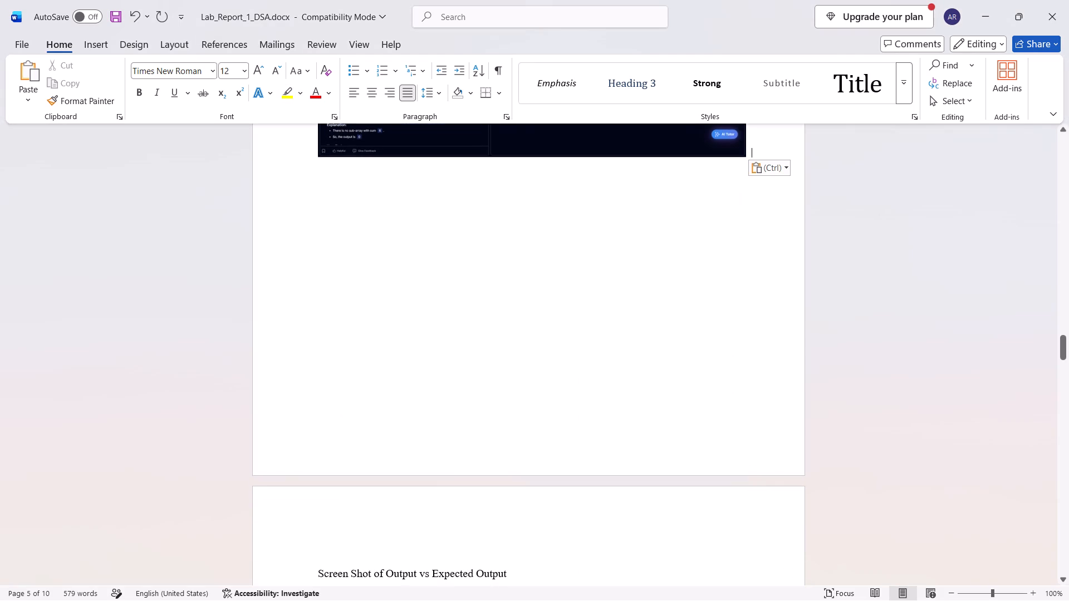
{"action": "scroll", "coordinate": [355, 223], "scroll_direction": "down", "scroll_amount": 2}
{"action": "scroll", "coordinate": [355, 223], "scroll_direction": "up", "scroll_amount": 1}
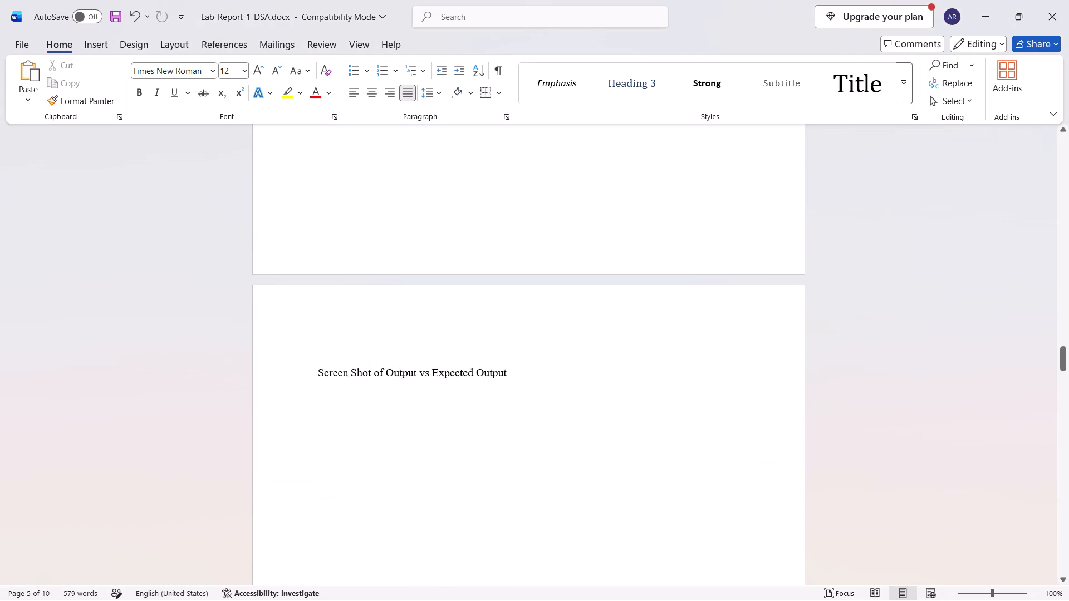
{"action": "scroll", "coordinate": [355, 223], "scroll_direction": "up", "scroll_amount": 1}
{"action": "left_click_drag", "start_coordinate": [513, 381], "coordinate": [347, 357]}
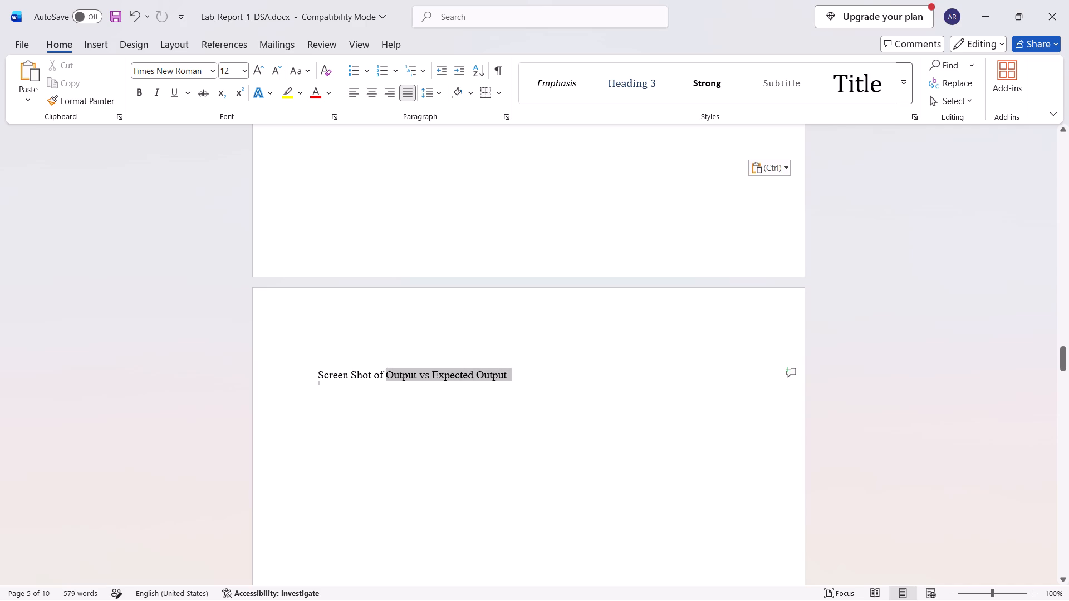
{"action": "left_click_drag", "start_coordinate": [347, 357], "coordinate": [312, 366]}
{"action": "key", "text": "BackSpace"}
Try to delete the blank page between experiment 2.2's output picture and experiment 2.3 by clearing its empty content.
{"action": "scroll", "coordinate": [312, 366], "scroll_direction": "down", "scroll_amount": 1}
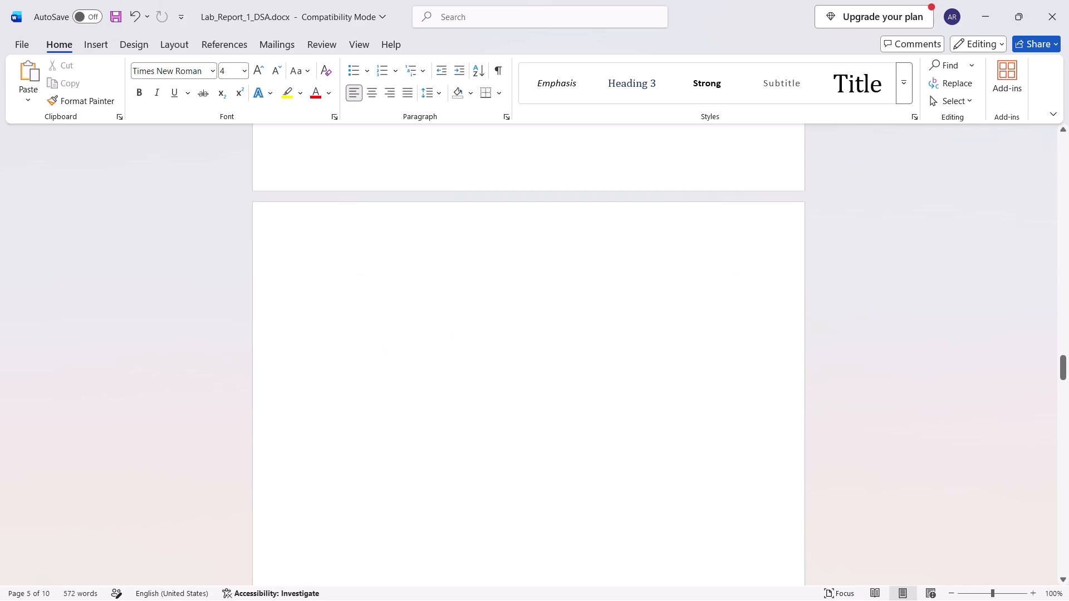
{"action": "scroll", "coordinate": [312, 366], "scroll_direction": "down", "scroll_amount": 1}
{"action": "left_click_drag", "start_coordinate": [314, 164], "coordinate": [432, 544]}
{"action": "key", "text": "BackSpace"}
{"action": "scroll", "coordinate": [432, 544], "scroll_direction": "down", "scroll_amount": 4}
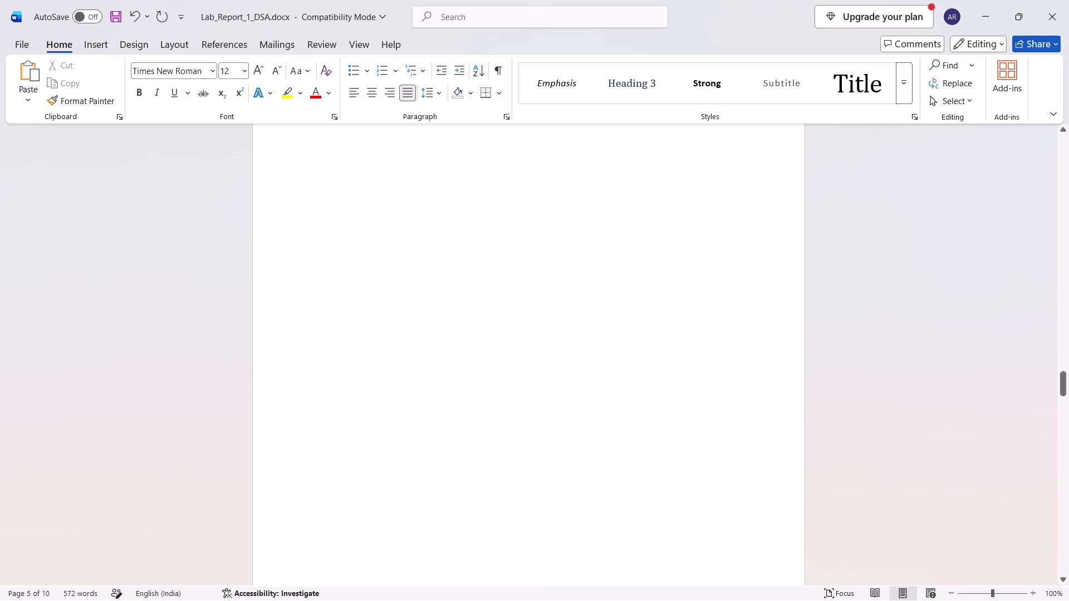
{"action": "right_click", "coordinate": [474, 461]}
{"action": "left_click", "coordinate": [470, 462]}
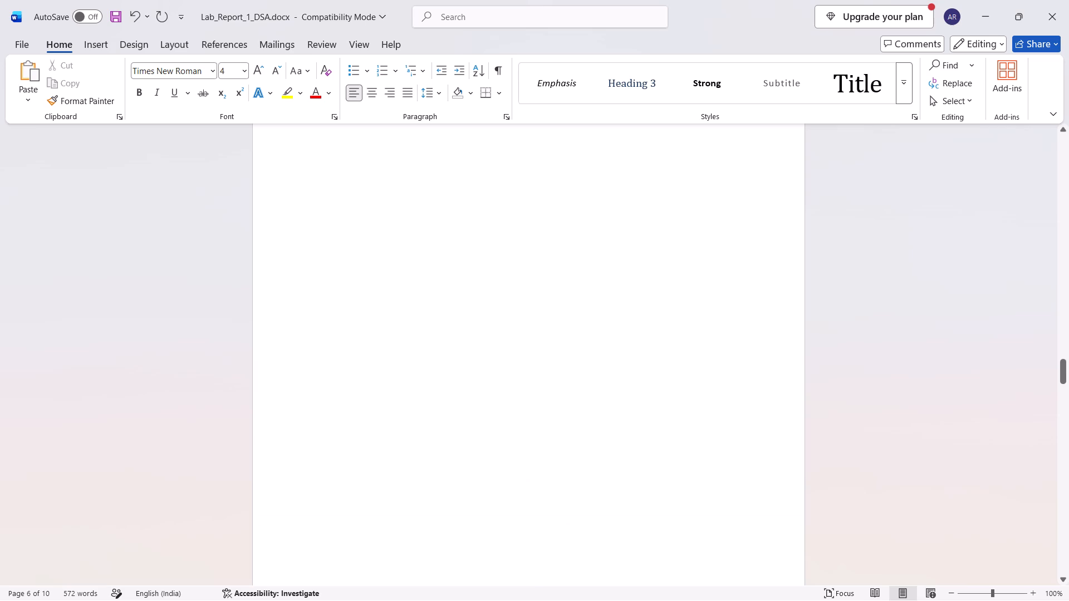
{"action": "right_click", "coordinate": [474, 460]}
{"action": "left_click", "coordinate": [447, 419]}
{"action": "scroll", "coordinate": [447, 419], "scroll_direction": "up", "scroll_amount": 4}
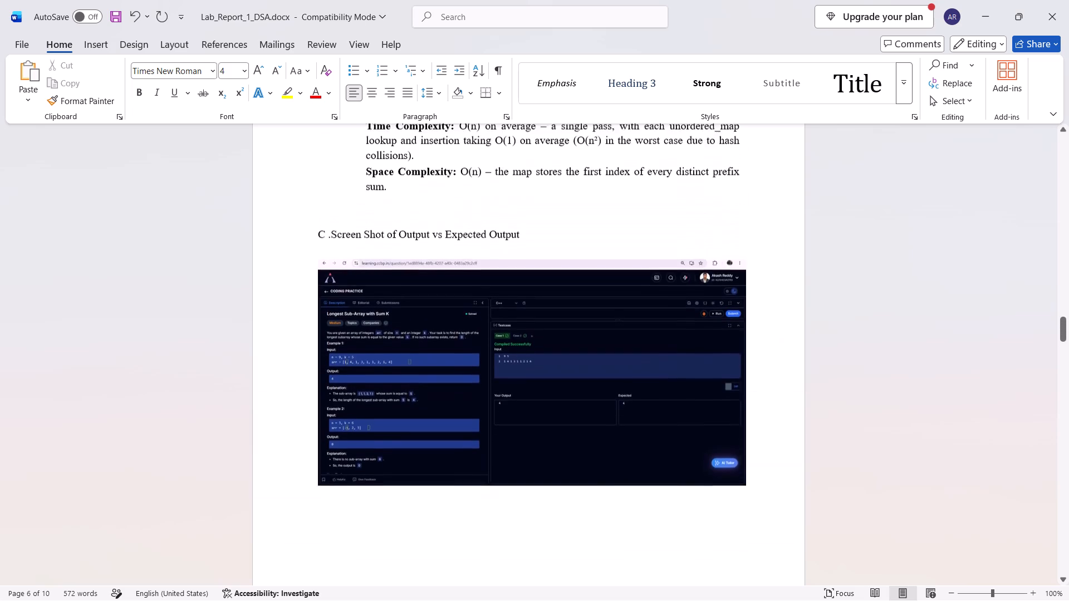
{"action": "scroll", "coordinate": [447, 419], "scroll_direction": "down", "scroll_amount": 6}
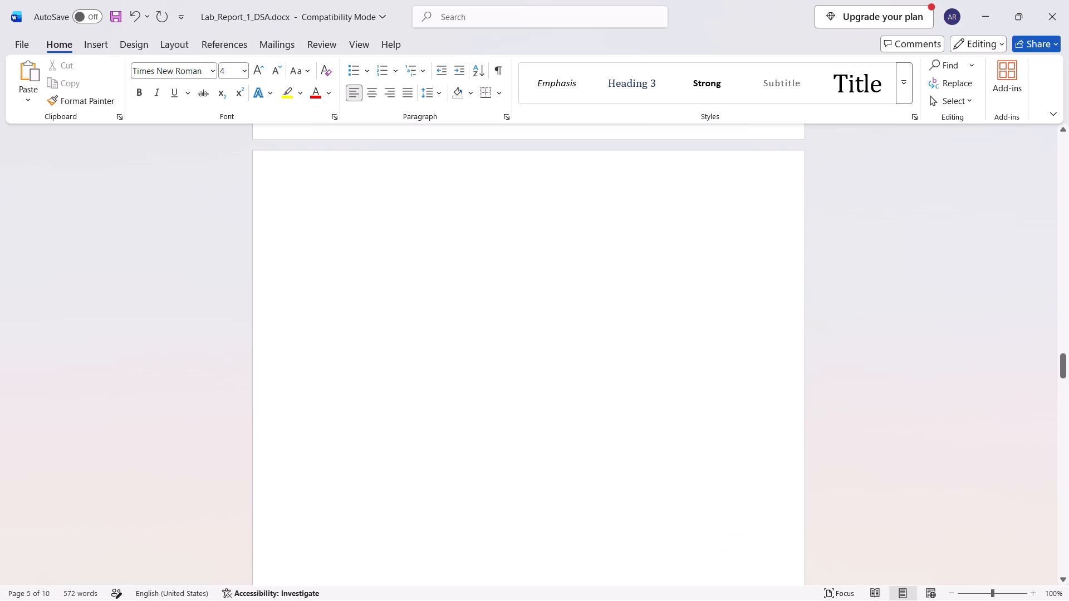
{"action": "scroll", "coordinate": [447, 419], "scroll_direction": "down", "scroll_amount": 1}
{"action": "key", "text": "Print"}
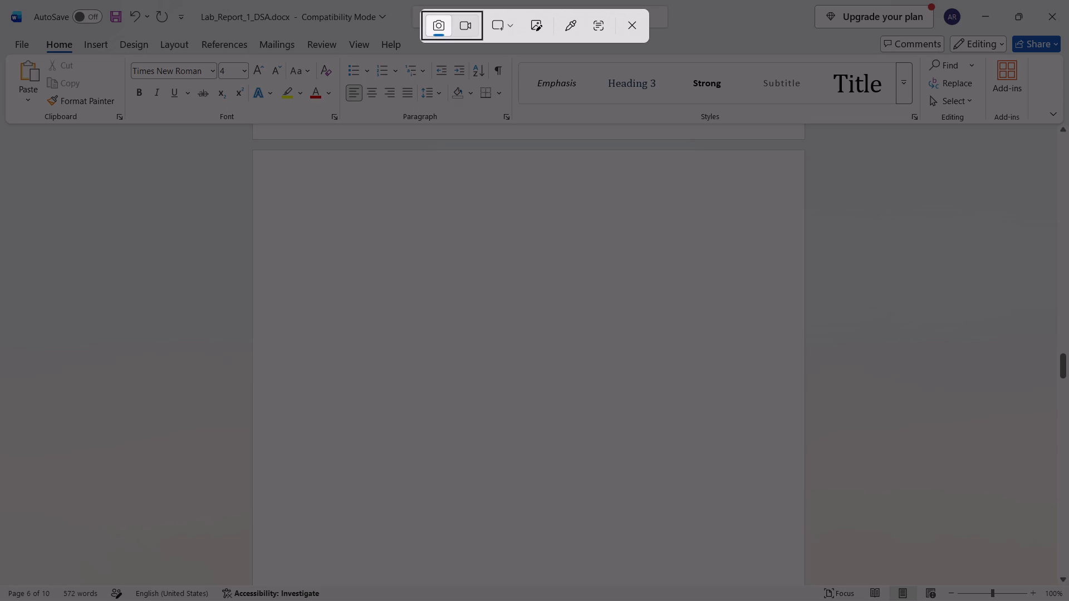
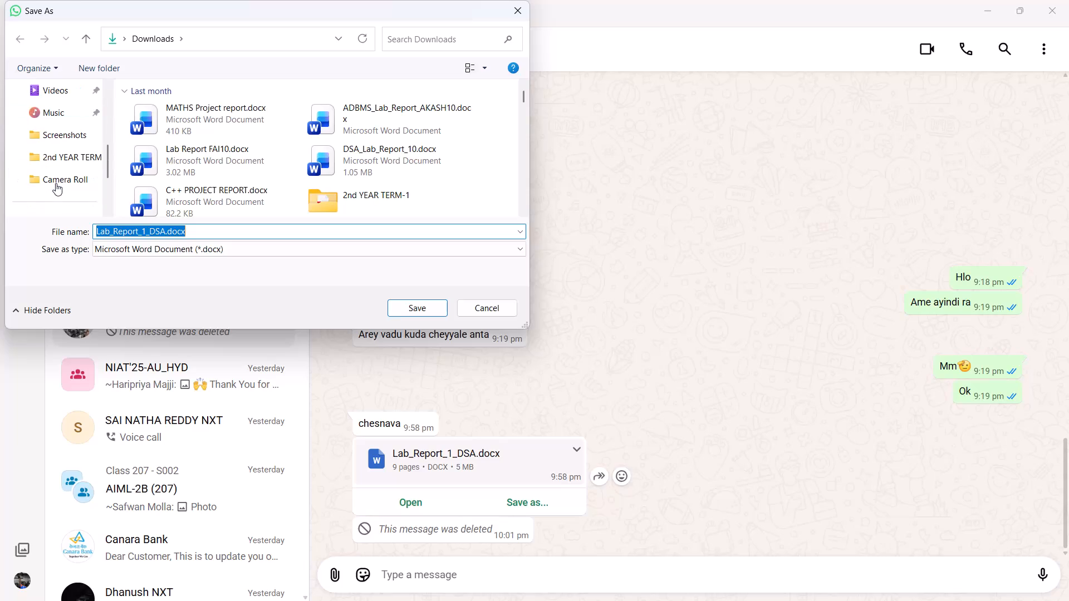
In WhatsApp's save dialog, choose the Downloads folder as the location for the received Lab_Report_1_DSA.docx.
{"action": "scroll", "coordinate": [56, 183], "scroll_direction": "up", "scroll_amount": 1}
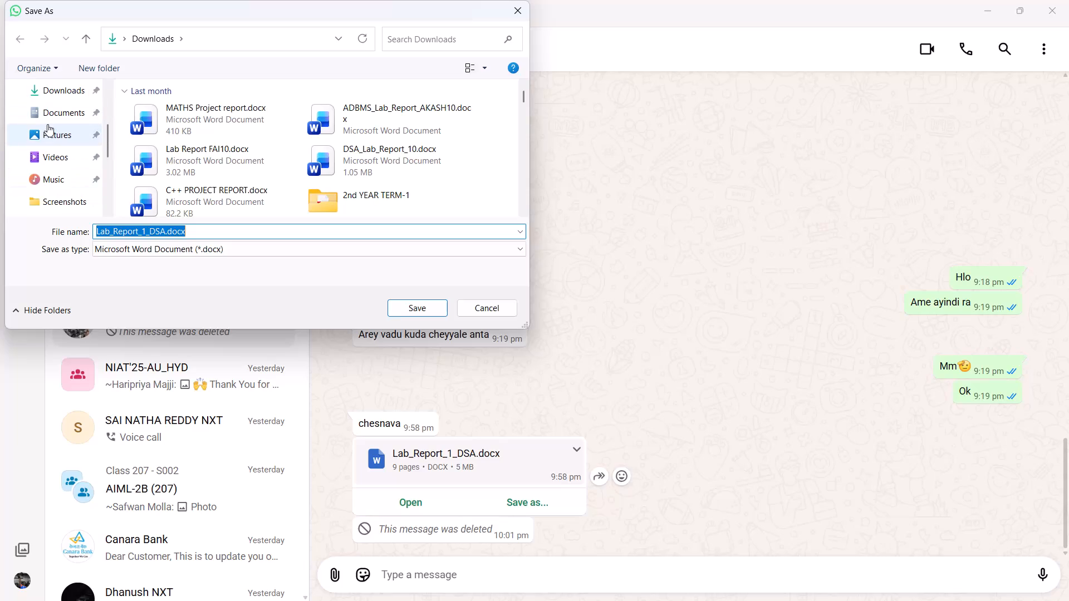
{"action": "left_click", "coordinate": [52, 98]}
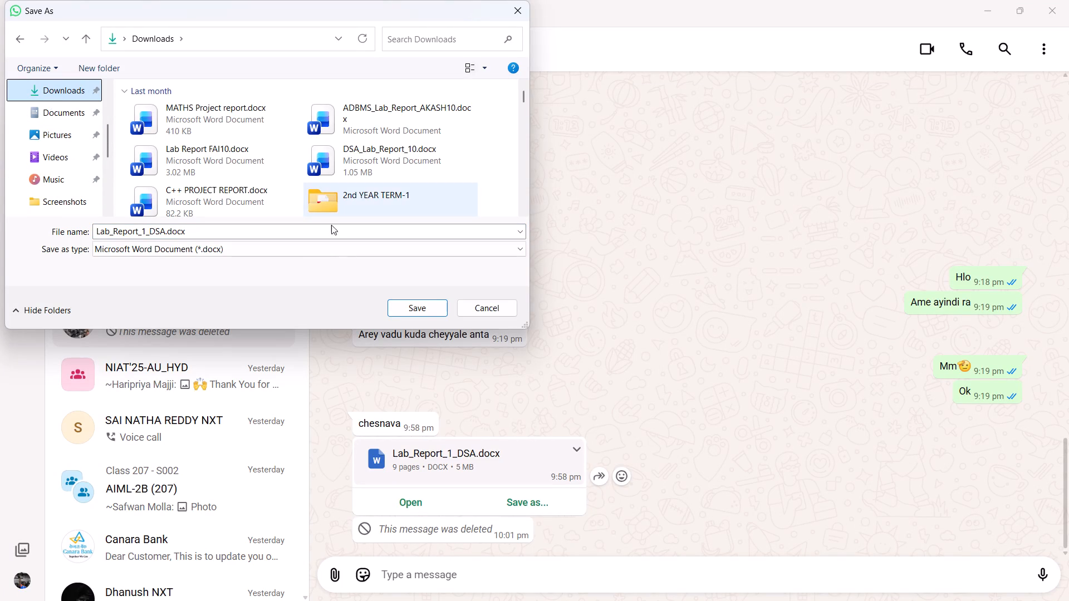
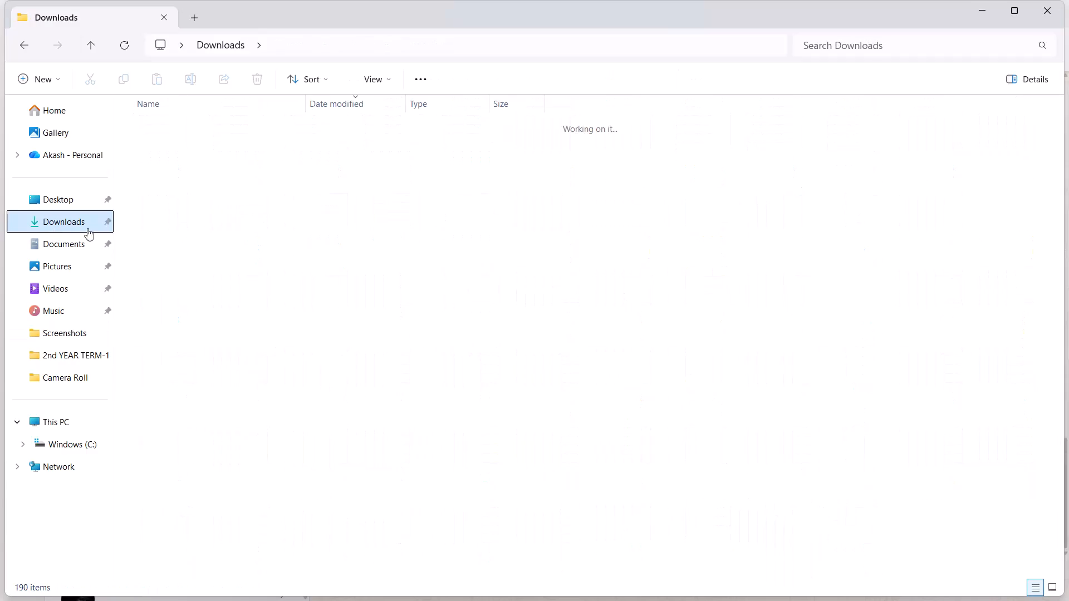
Open Lab_Report_1_DSA.docx from the Downloads folder in Word and enable editing of the protected document.
{"action": "double_click", "coordinate": [171, 137]}
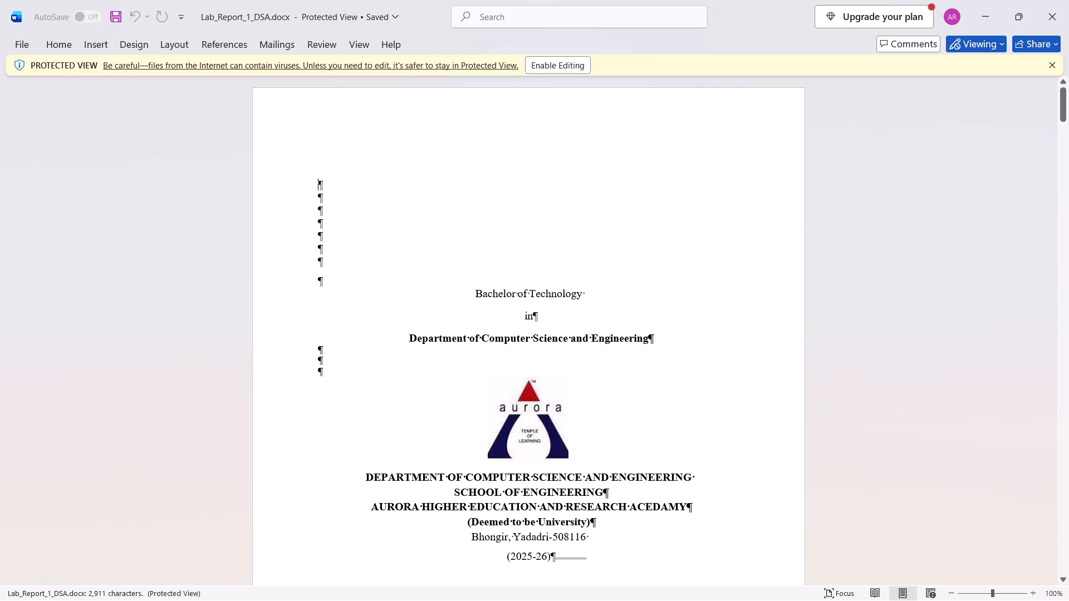
{"action": "left_click_drag", "start_coordinate": [315, 176], "coordinate": [322, 196]}
{"action": "left_click_drag", "start_coordinate": [322, 196], "coordinate": [346, 268]}
{"action": "left_click", "coordinate": [550, 68]}
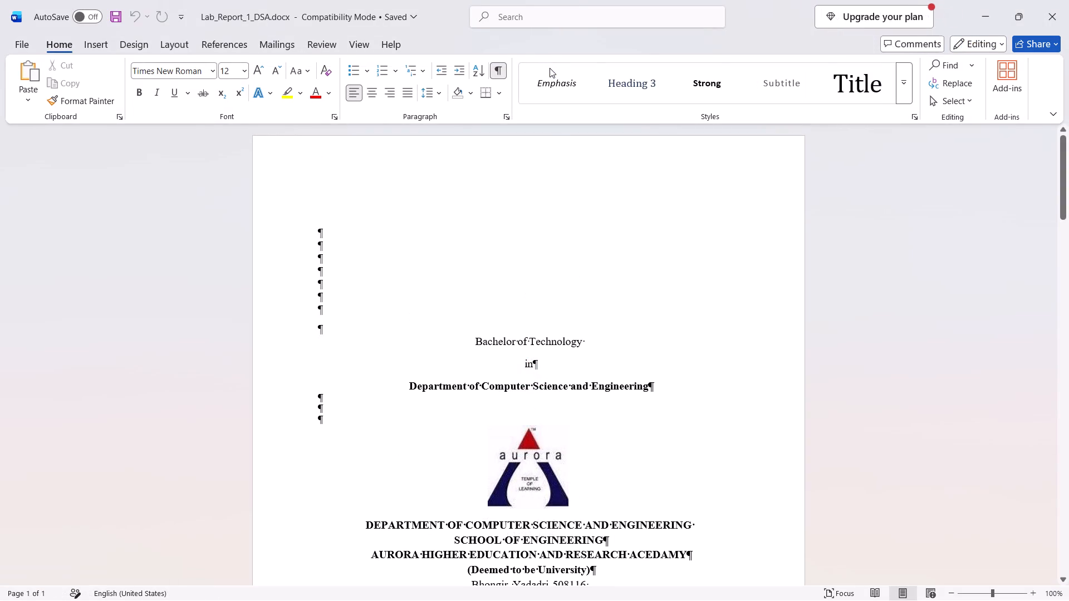
Check the opening pages of Lab_Report_1_DSA.docx as far as the certificate page and close the document.
{"action": "scroll", "coordinate": [518, 258], "scroll_direction": "down", "scroll_amount": 5}
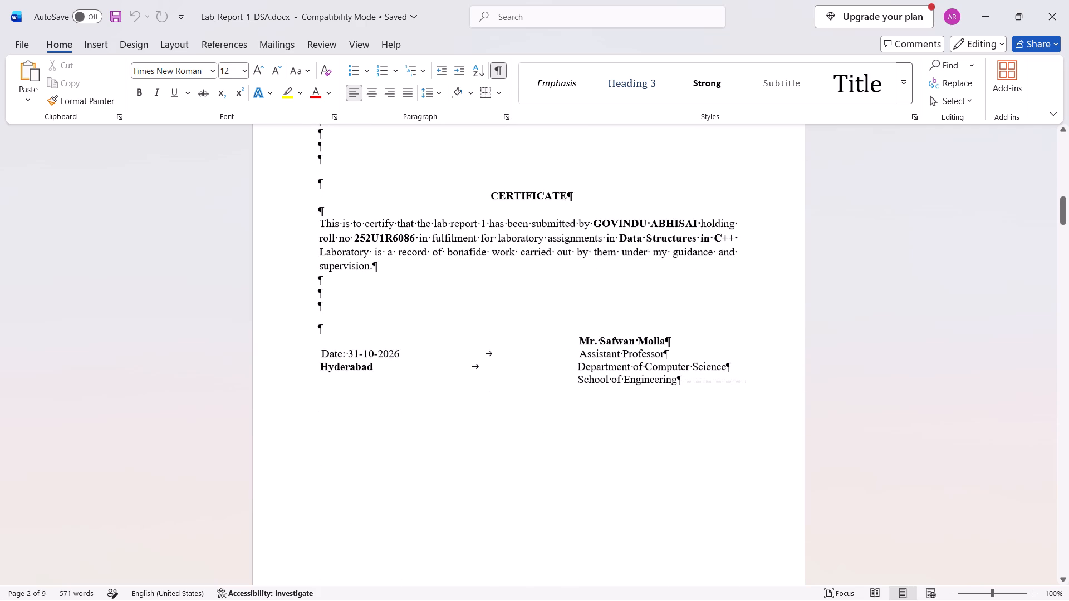
{"action": "right_click_drag", "start_coordinate": [518, 258], "coordinate": [1053, 5]}
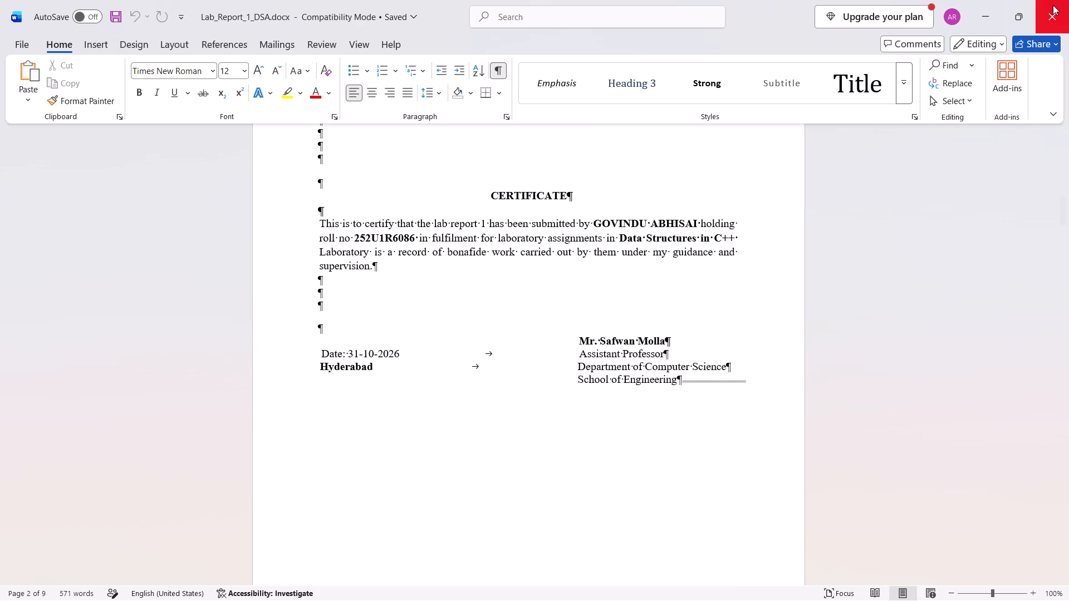
{"action": "right_click_drag", "start_coordinate": [1053, 5], "coordinate": [1051, 7]}
{"action": "left_click", "coordinate": [1051, 7]}
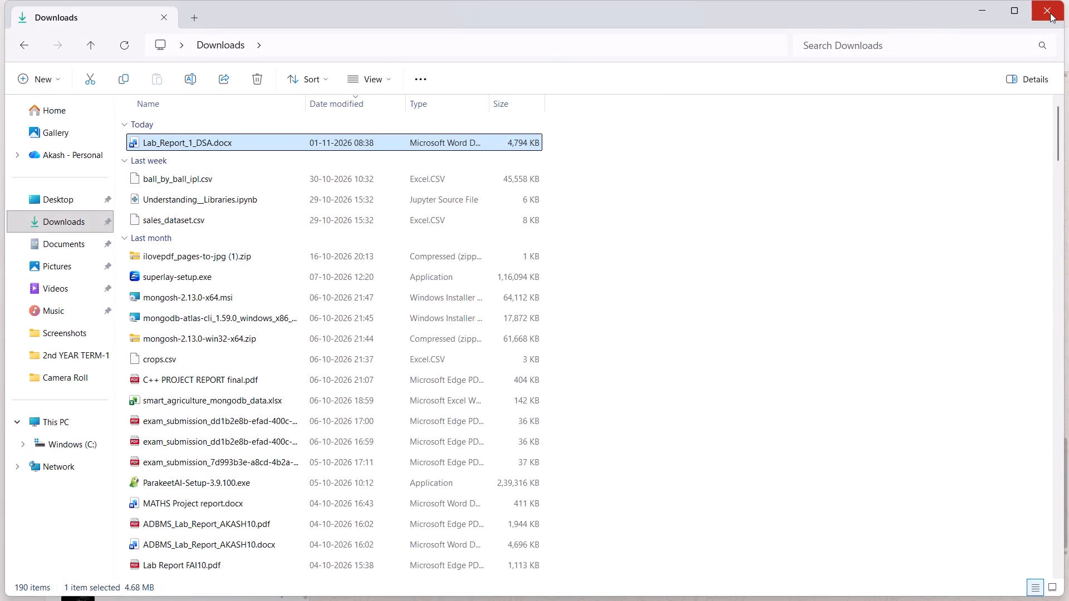
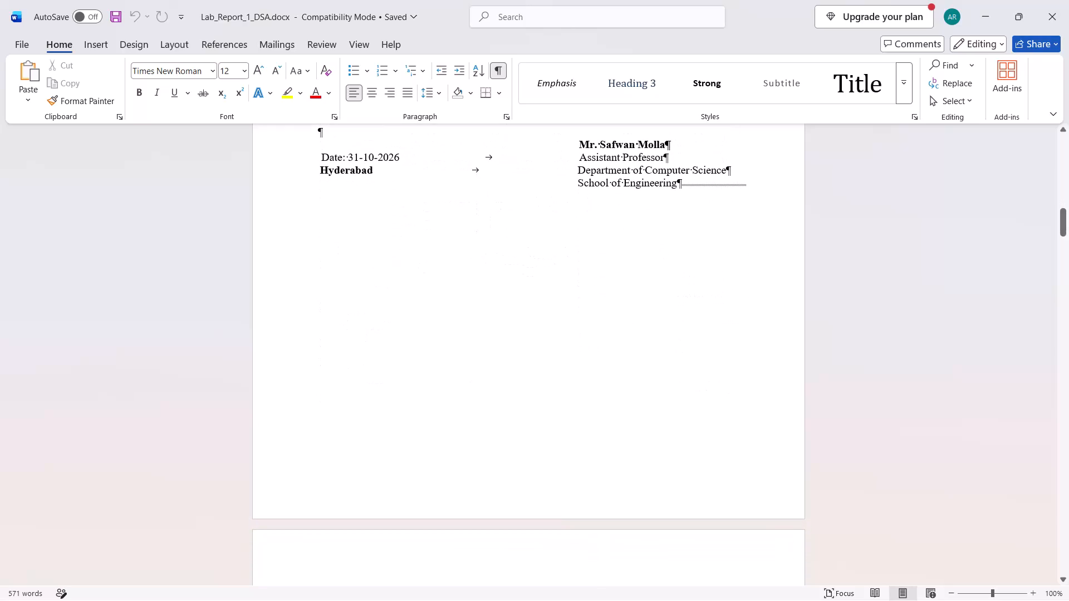
Check the report pages after the certificate, including the prefix sum array experiment with its code screenshot and complexity analysis.
{"action": "scroll", "coordinate": [406, 505], "scroll_direction": "down", "scroll_amount": 2}
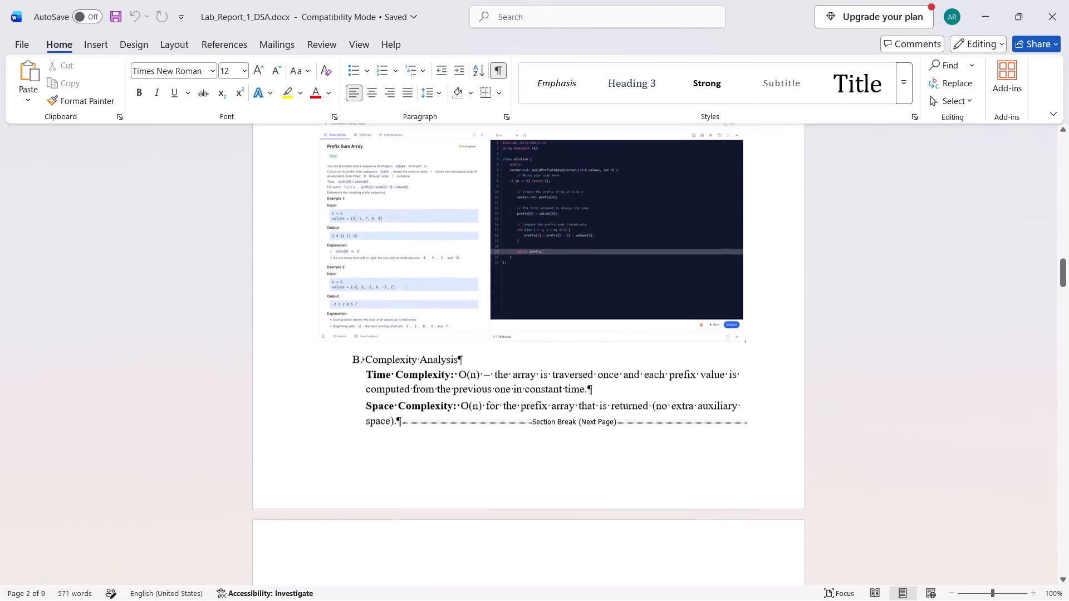
{"action": "scroll", "coordinate": [406, 505], "scroll_direction": "down", "scroll_amount": 1}
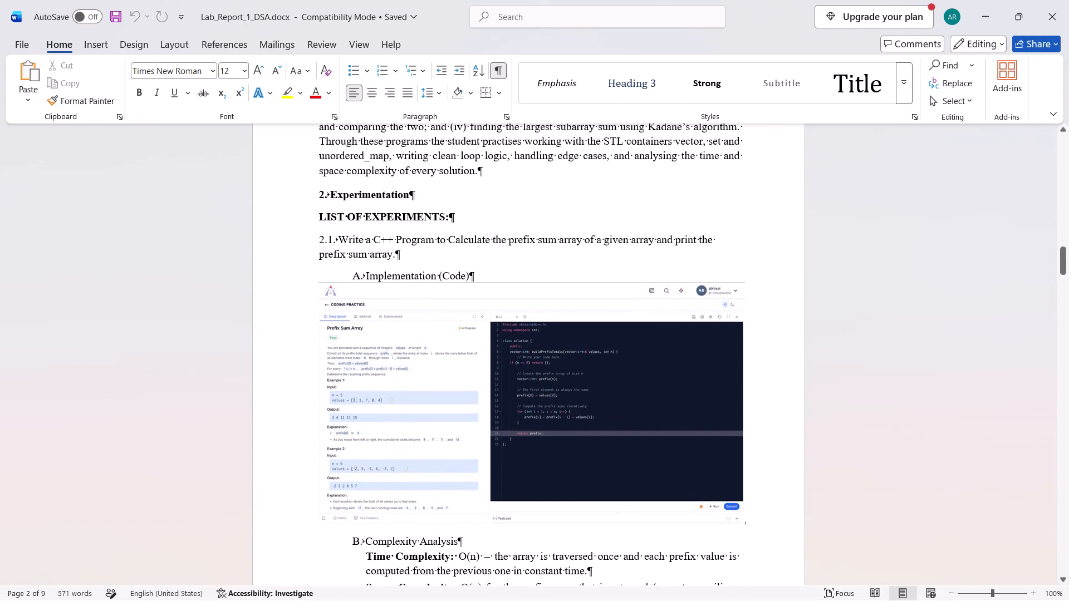
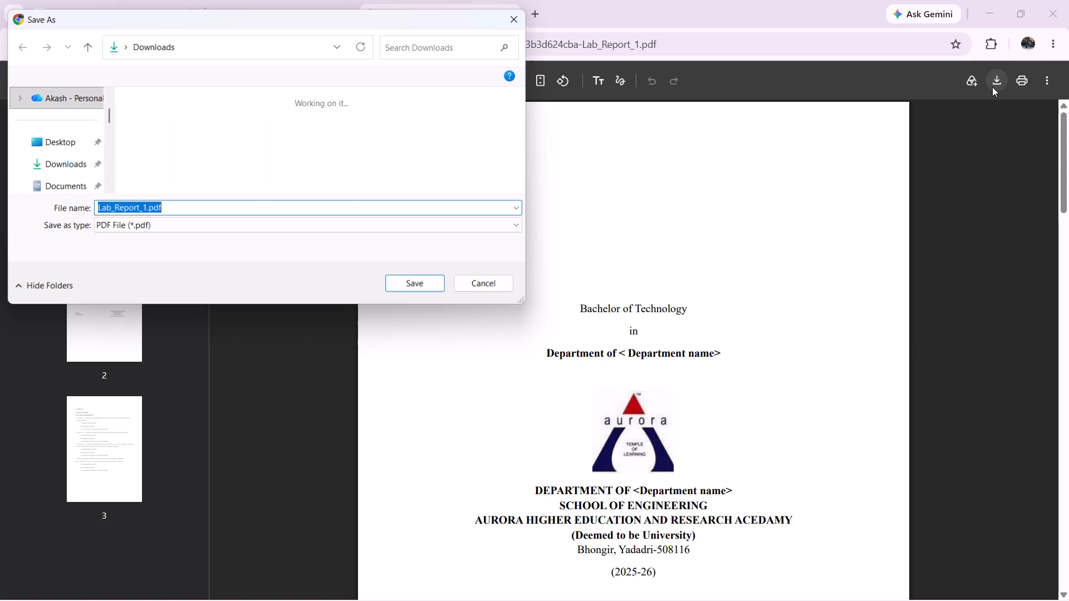
Save the lab report template Lab_Report_1.pdf to the Downloads folder.
{"action": "left_click", "coordinate": [48, 168]}
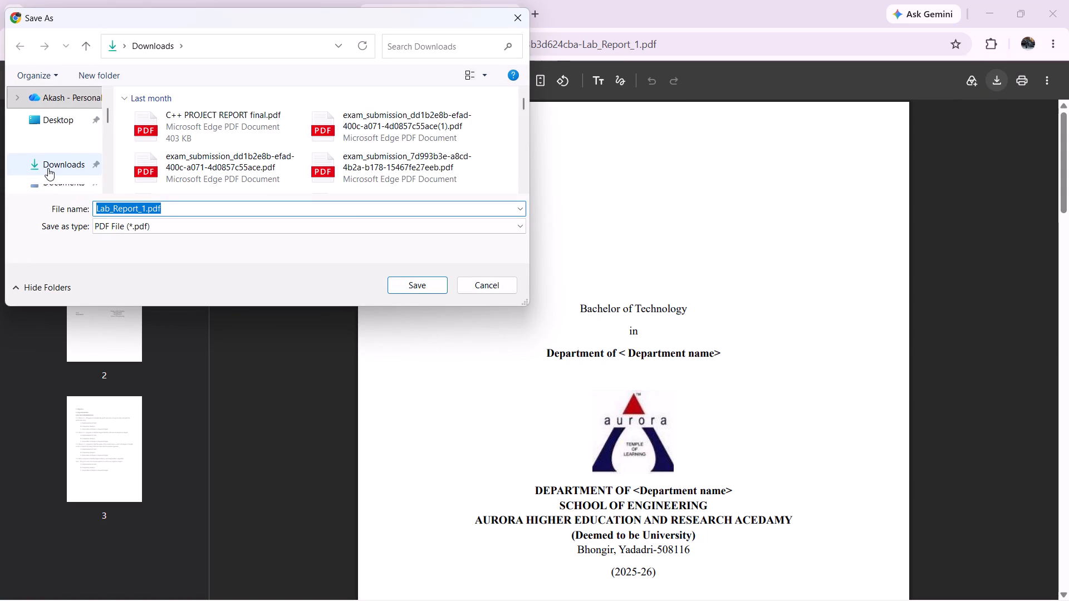
{"action": "left_click", "coordinate": [420, 281]}
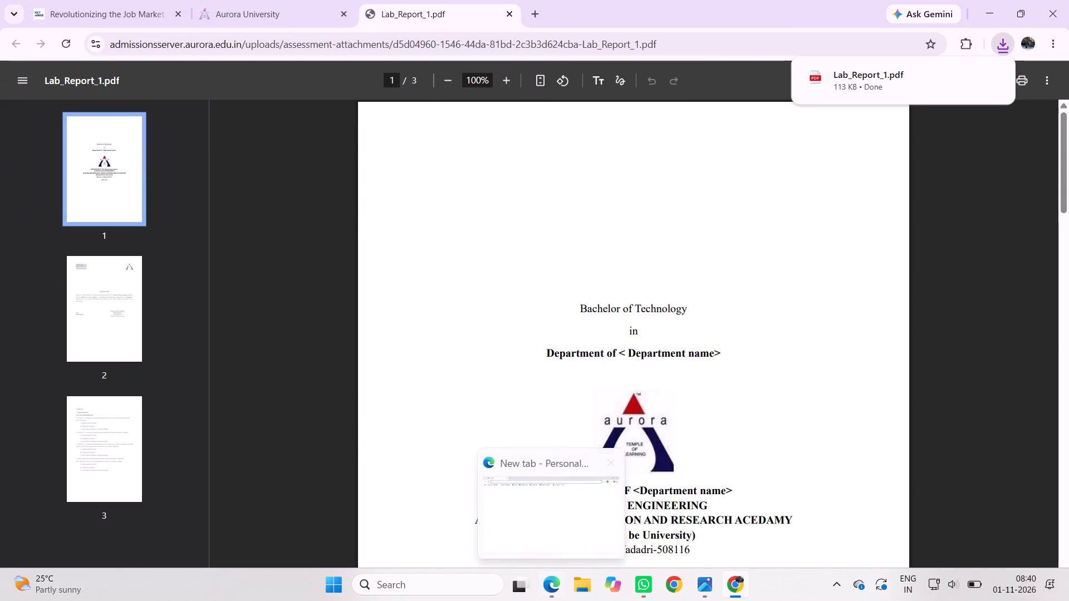
Search the web for "pdf to word" in a new tab and open the iLovePDF converter.
{"action": "left_click", "coordinate": [533, 8]}
{"action": "type", "text": "PF"}
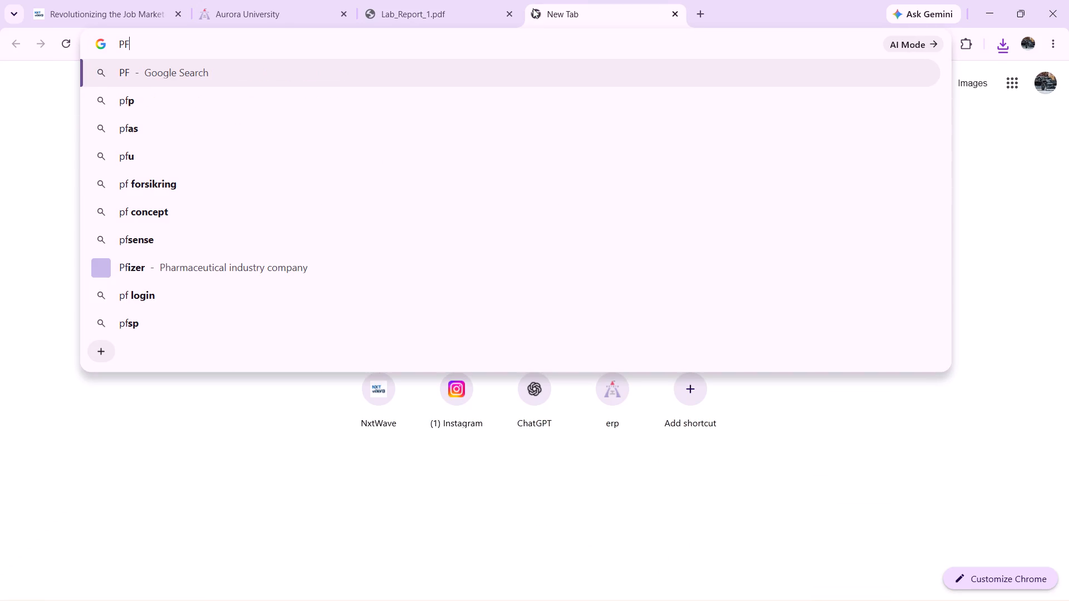
{"action": "key", "text": "BackSpace"}
{"action": "type", "text": "DF"}
{"action": "key", "text": "Return"}
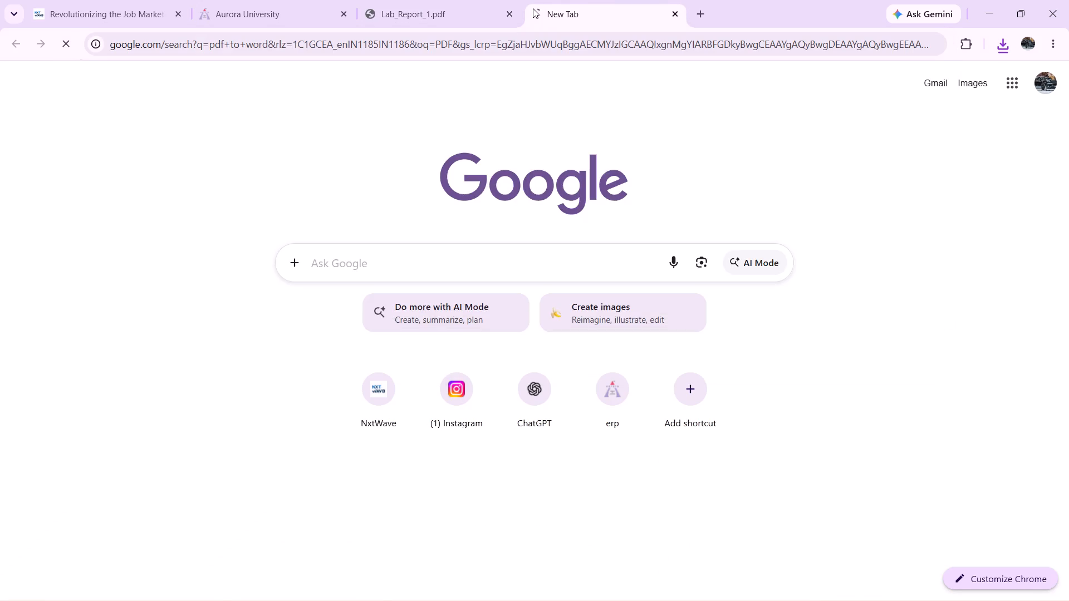
{"action": "left_click", "coordinate": [277, 246]}
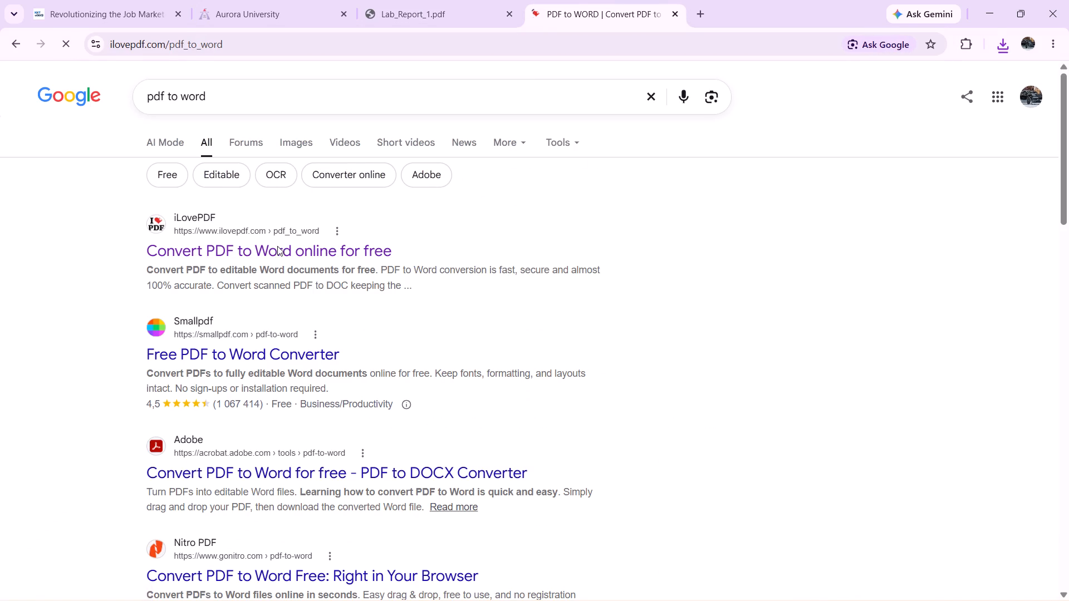
{"action": "left_click", "coordinate": [454, 250]}
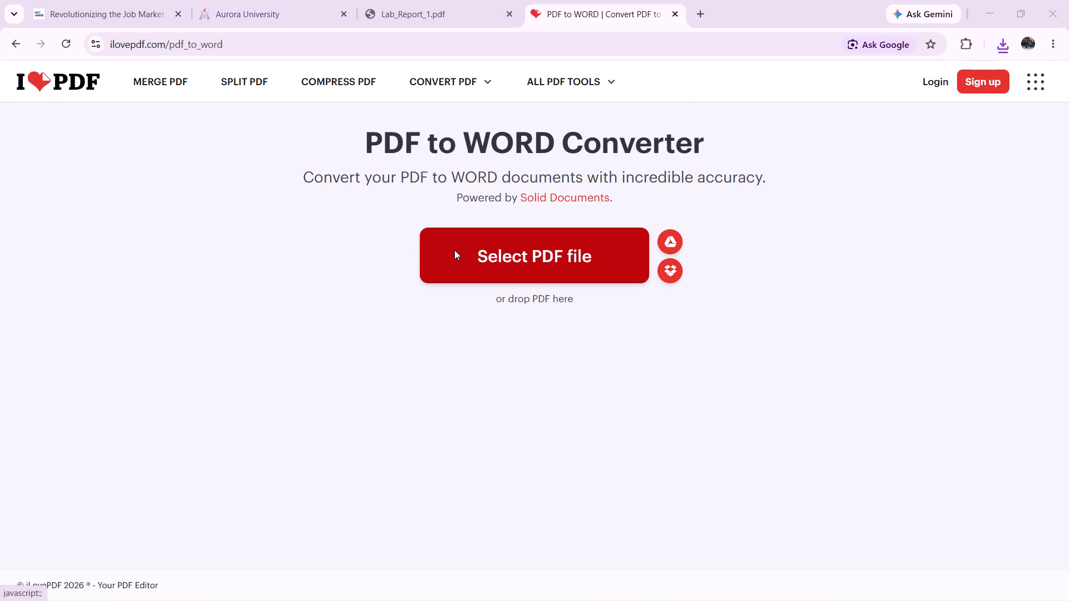
{"action": "left_click", "coordinate": [151, 129]}
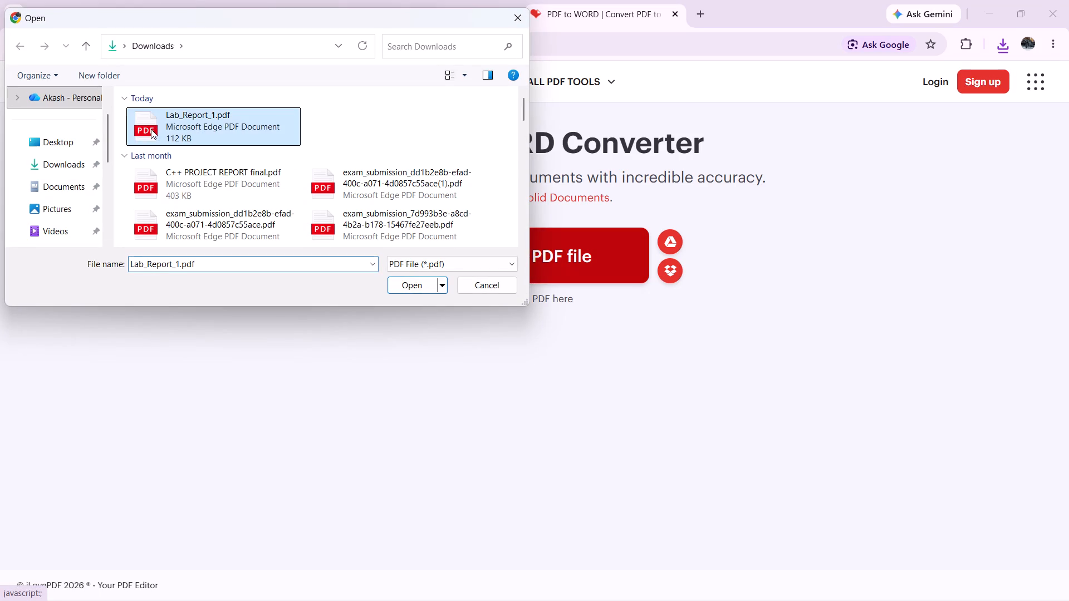
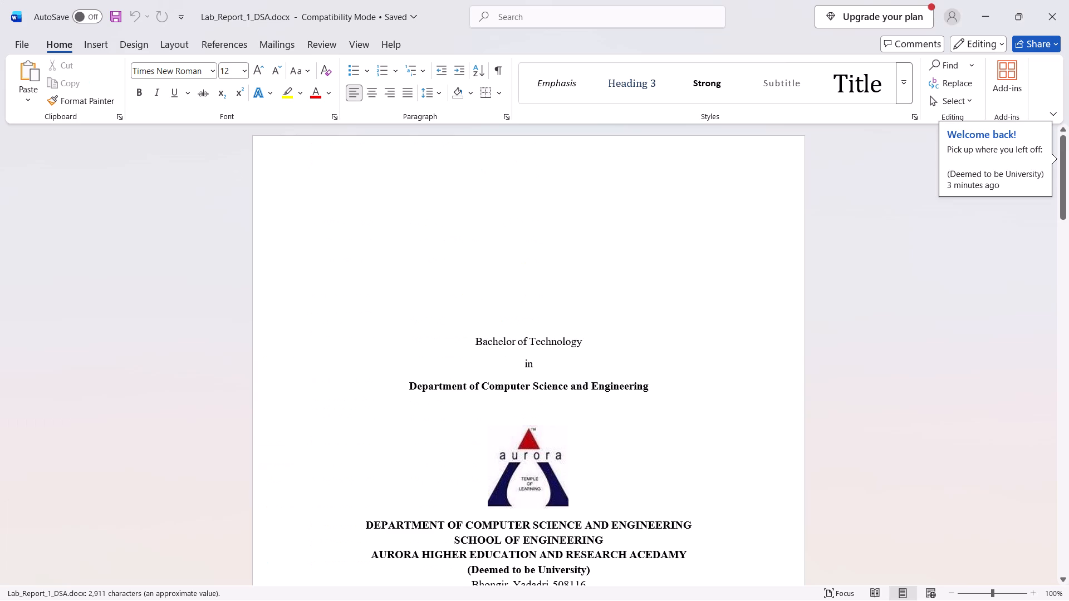
Replace the submitting student's name in the certificate paragraph with the report owner's full name in capitals.
{"action": "scroll", "coordinate": [465, 420], "scroll_direction": "down", "scroll_amount": 2}
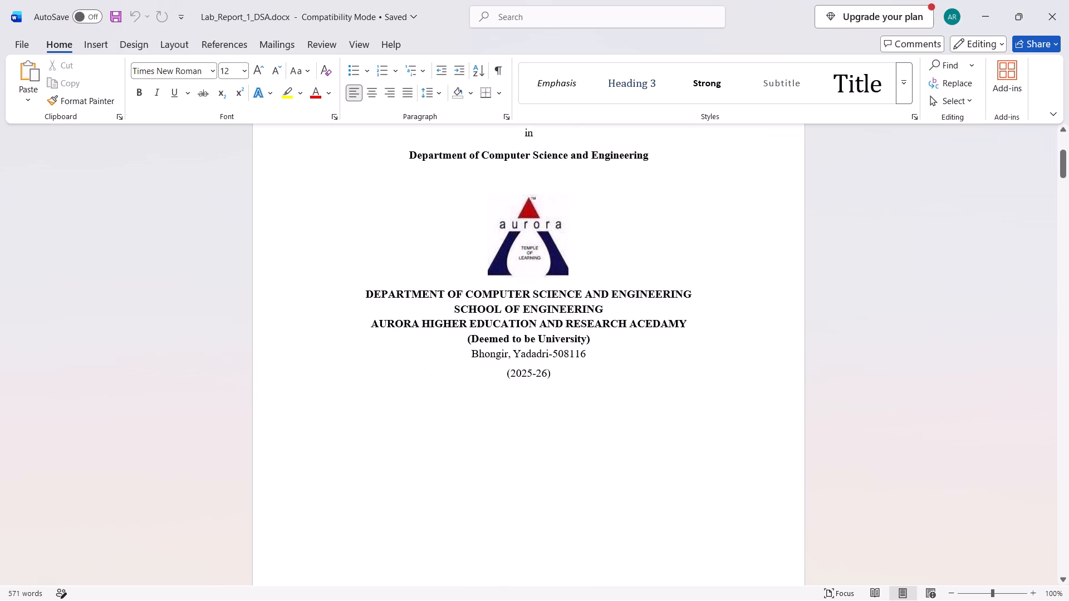
{"action": "scroll", "coordinate": [465, 420], "scroll_direction": "down", "scroll_amount": 4}
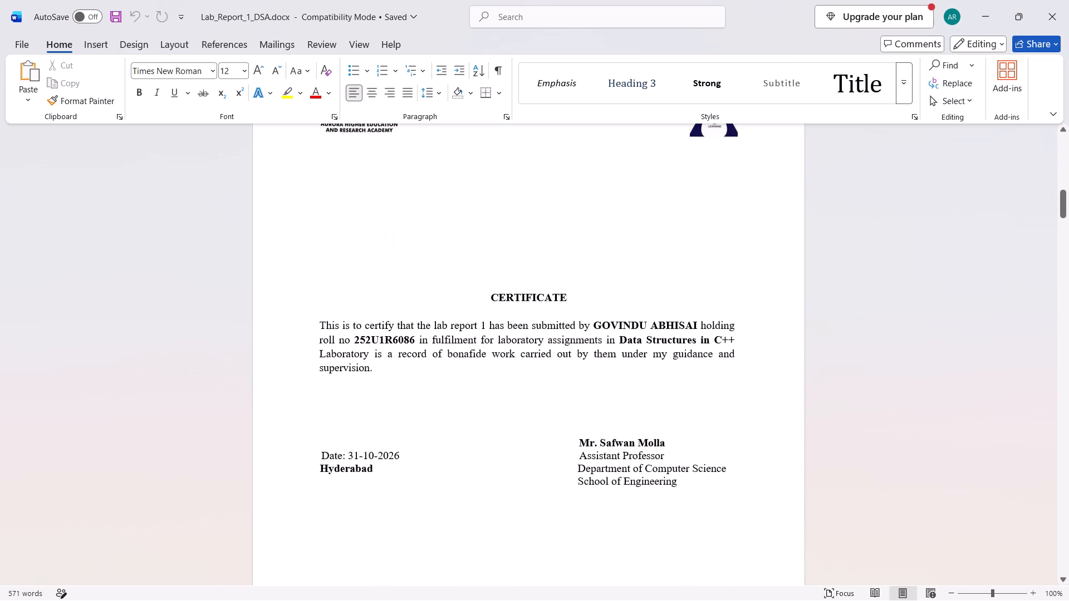
{"action": "left_click", "coordinate": [698, 324]}
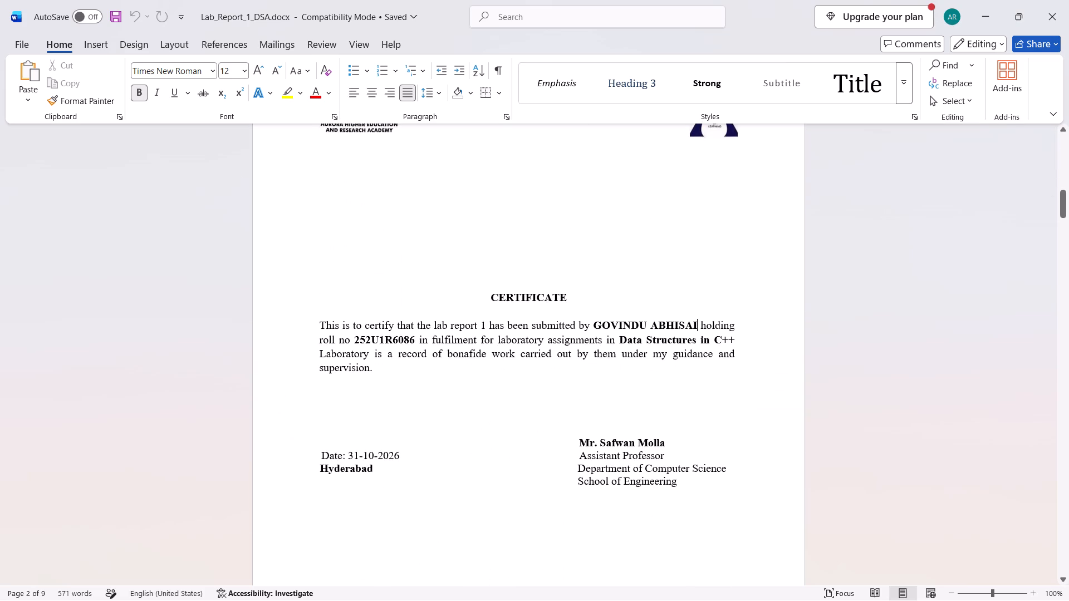
{"action": "key", "text": "BackSpace"}
{"action": "key", "text": "BackSpace"}
{"action": "key", "text": "BackSpace"}
{"action": "key", "text": "BackSpace"}
{"action": "key", "text": "BackSpace"}
{"action": "key", "text": "BackSpace"}
{"action": "key", "text": "BackSpace"}
{"action": "key", "text": "BackSpace"}
{"action": "key", "text": "BackSpace"}
{"action": "key", "text": "BackSpace"}
{"action": "key", "text": "BackSpace"}
{"action": "key", "text": "BackSpace"}
{"action": "key", "text": "BackSpace"}
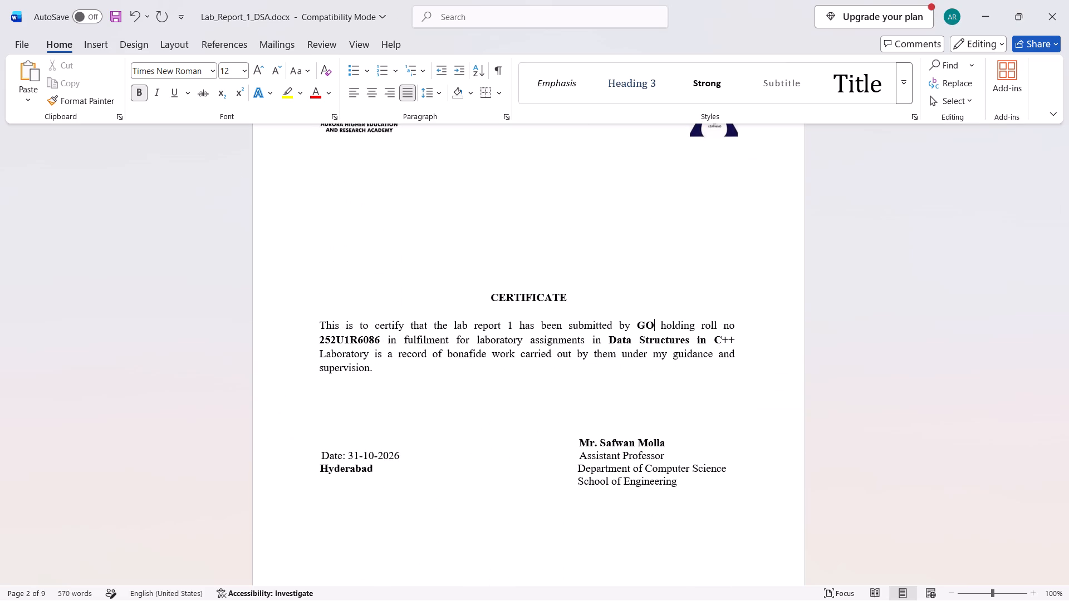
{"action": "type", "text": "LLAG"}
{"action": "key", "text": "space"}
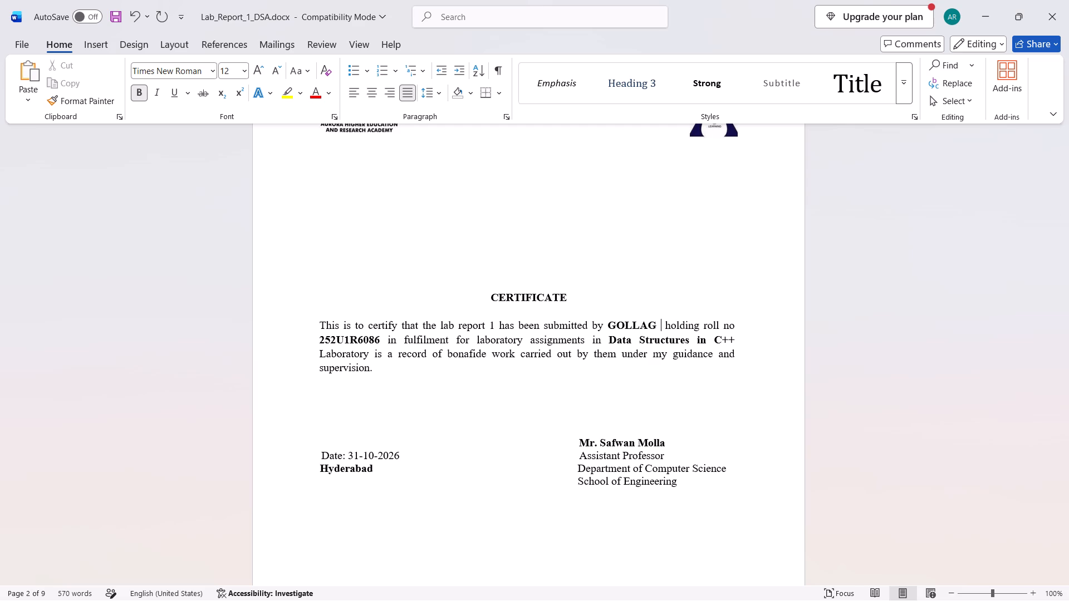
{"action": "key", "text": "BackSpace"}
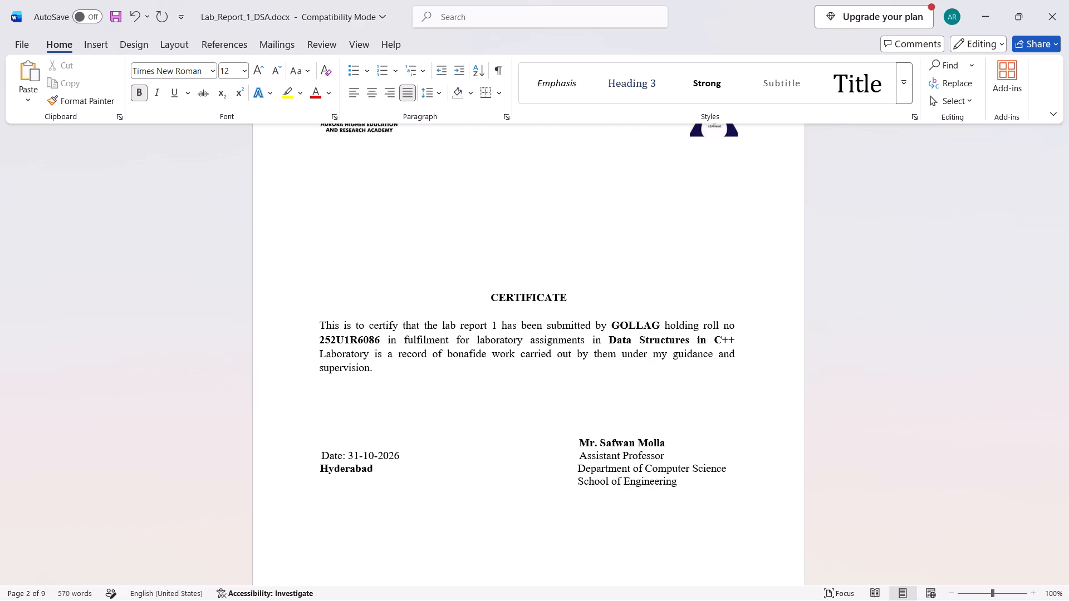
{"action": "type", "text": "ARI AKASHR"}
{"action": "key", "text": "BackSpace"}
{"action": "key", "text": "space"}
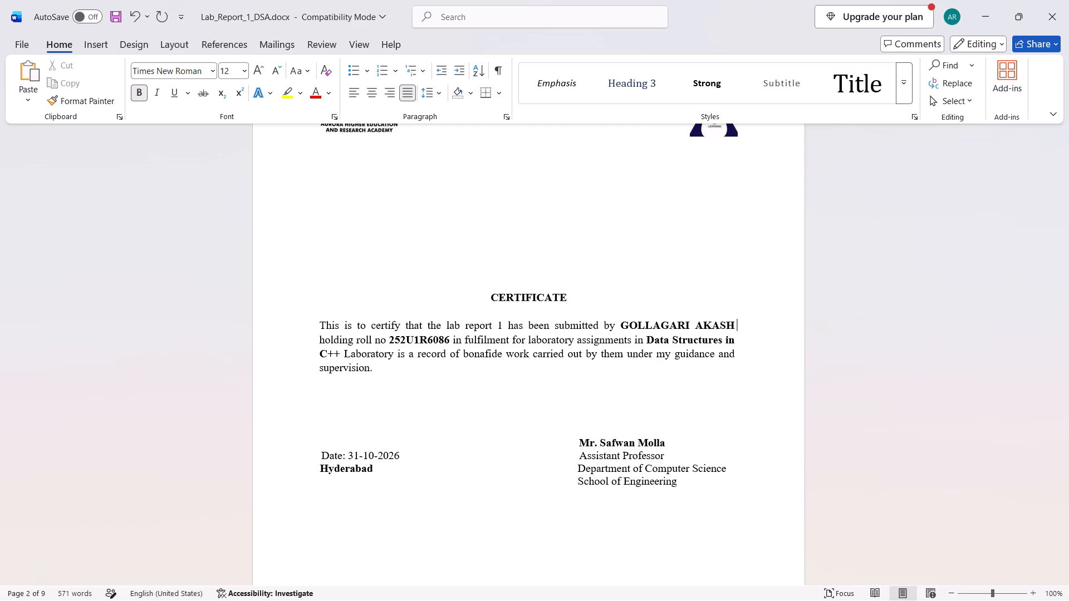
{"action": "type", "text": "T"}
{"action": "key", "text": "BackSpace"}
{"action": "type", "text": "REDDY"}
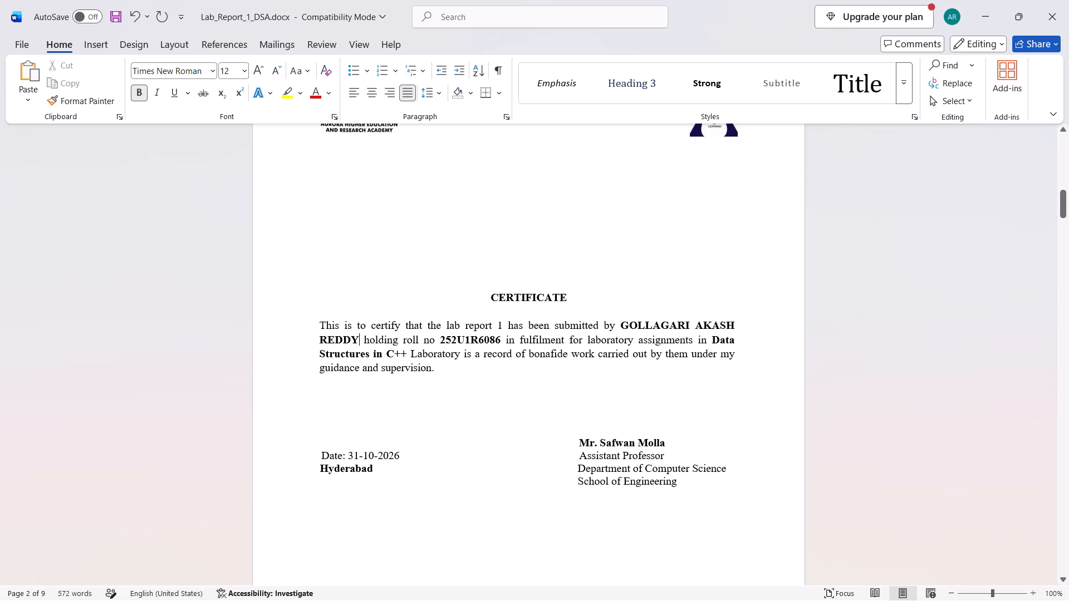
Change the last digit of the student's roll number in the certificate paragraph.
{"action": "left_click", "coordinate": [500, 341]}
{"action": "key", "text": "BackSpace"}
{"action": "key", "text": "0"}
Change the certificate date to 1-11-2026.
{"action": "left_click", "coordinate": [352, 458]}
{"action": "key", "text": "BackSpace"}
{"action": "key", "text": "Right"}
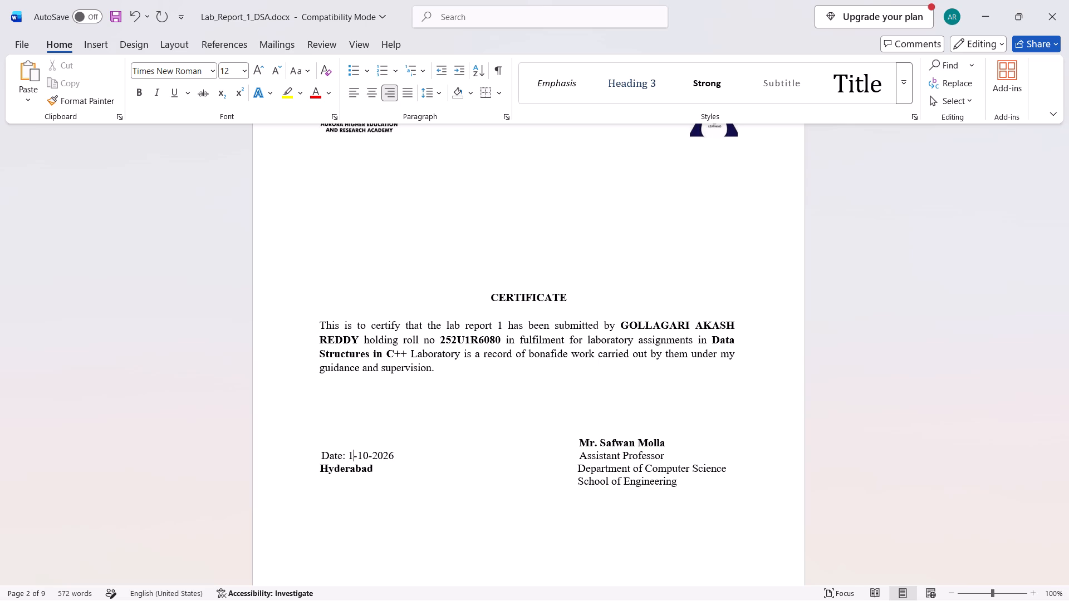
{"action": "key", "text": "Right"}
{"action": "key", "text": "Right"}
{"action": "key", "text": "Right"}
{"action": "key", "text": "BackSpace"}
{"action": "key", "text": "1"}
Cut the prefix sum code screenshot from under Implementation (Code) in experiment 2.1.
{"action": "scroll", "coordinate": [434, 455], "scroll_direction": "down", "scroll_amount": 5}
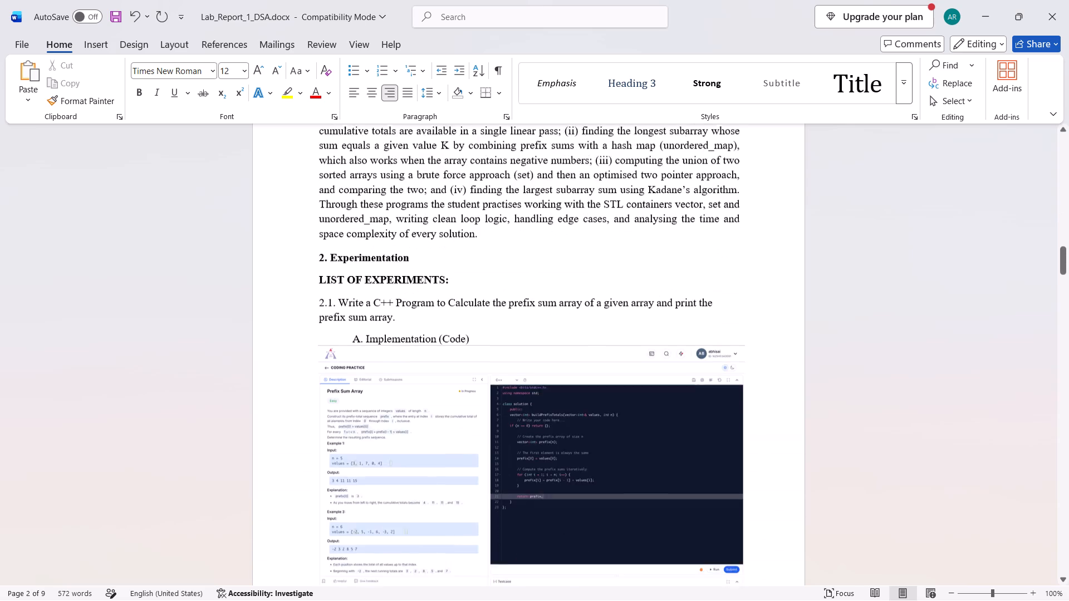
{"action": "right_click", "coordinate": [436, 452]}
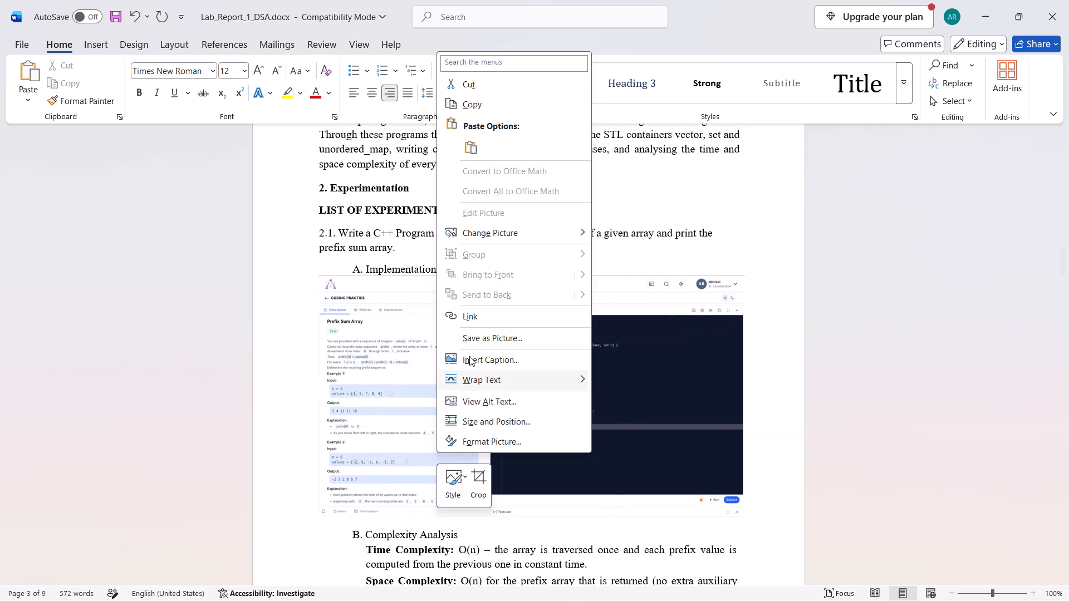
{"action": "left_click", "coordinate": [477, 82]}
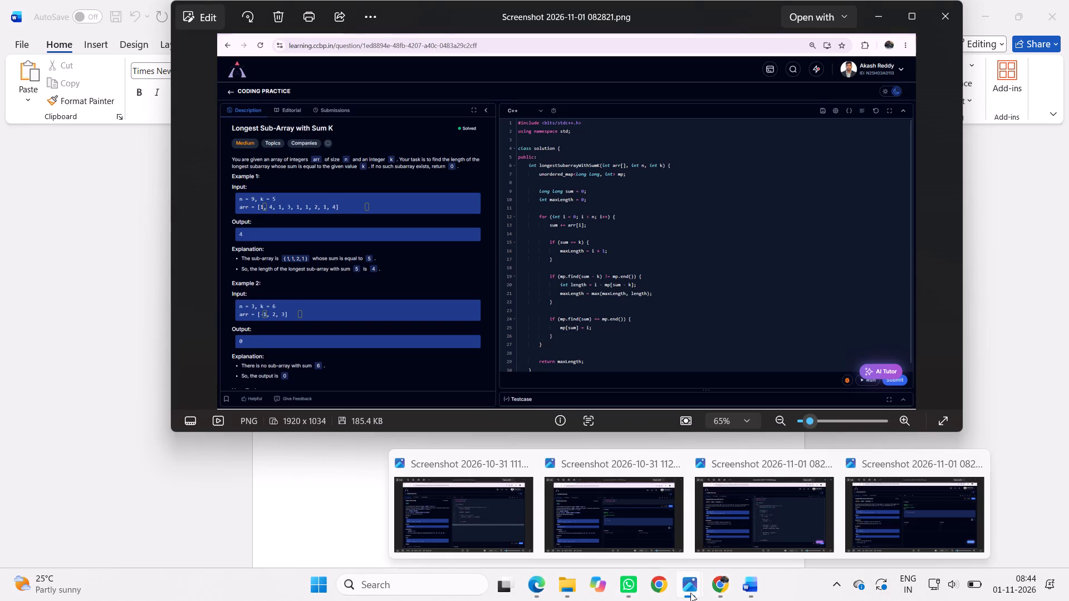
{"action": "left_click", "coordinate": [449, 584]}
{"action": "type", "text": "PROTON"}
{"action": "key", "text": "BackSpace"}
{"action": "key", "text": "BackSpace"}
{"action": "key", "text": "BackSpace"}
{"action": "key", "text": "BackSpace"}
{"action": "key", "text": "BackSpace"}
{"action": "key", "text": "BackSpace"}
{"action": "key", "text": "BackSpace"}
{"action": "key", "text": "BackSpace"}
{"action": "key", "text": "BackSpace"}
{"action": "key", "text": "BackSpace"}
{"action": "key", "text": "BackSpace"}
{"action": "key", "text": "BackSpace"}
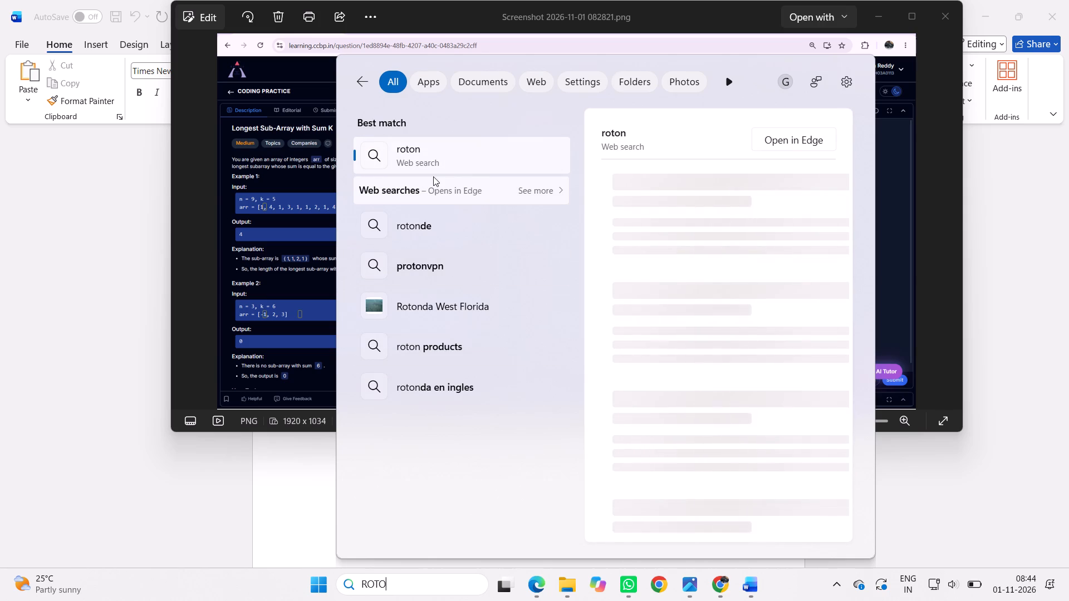
Open Proton VPN, disconnect it from its server, and close it along with the open screenshot viewer.
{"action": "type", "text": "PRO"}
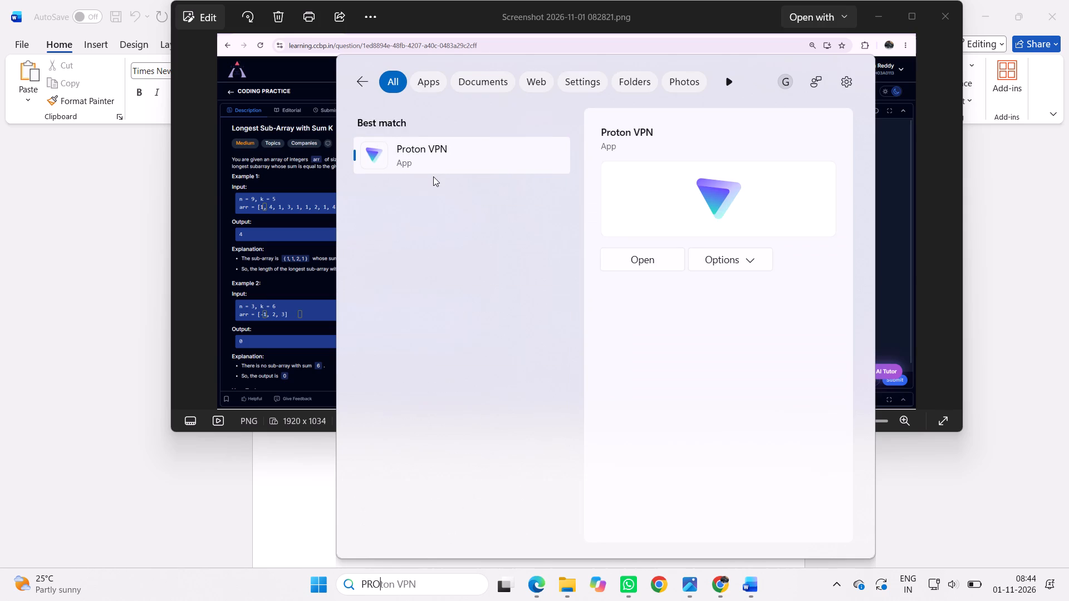
{"action": "left_click", "coordinate": [458, 166]}
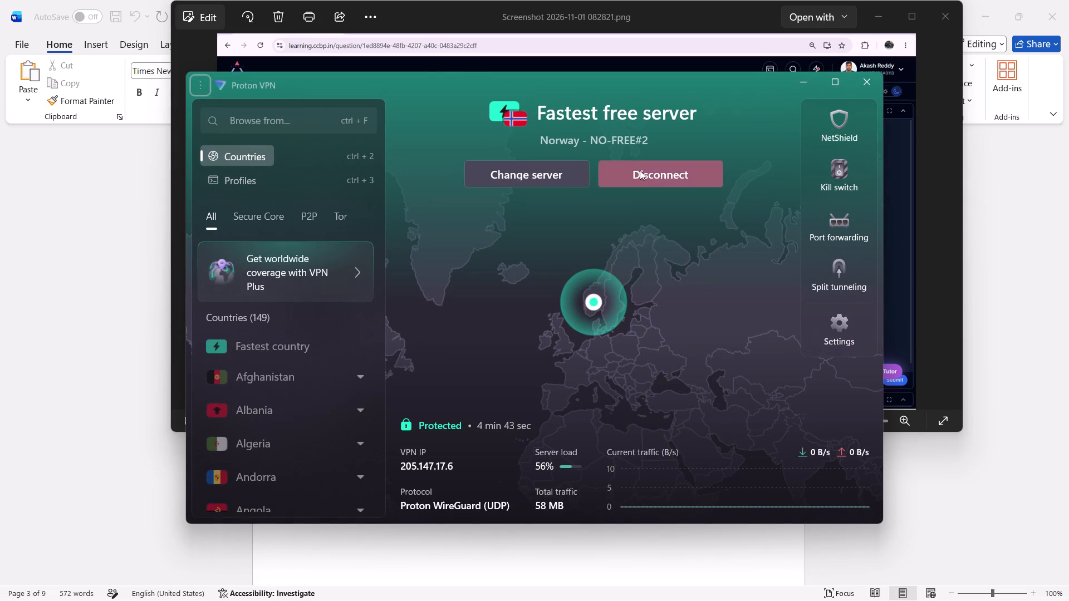
{"action": "left_click", "coordinate": [640, 170]}
{"action": "left_click", "coordinate": [863, 84]}
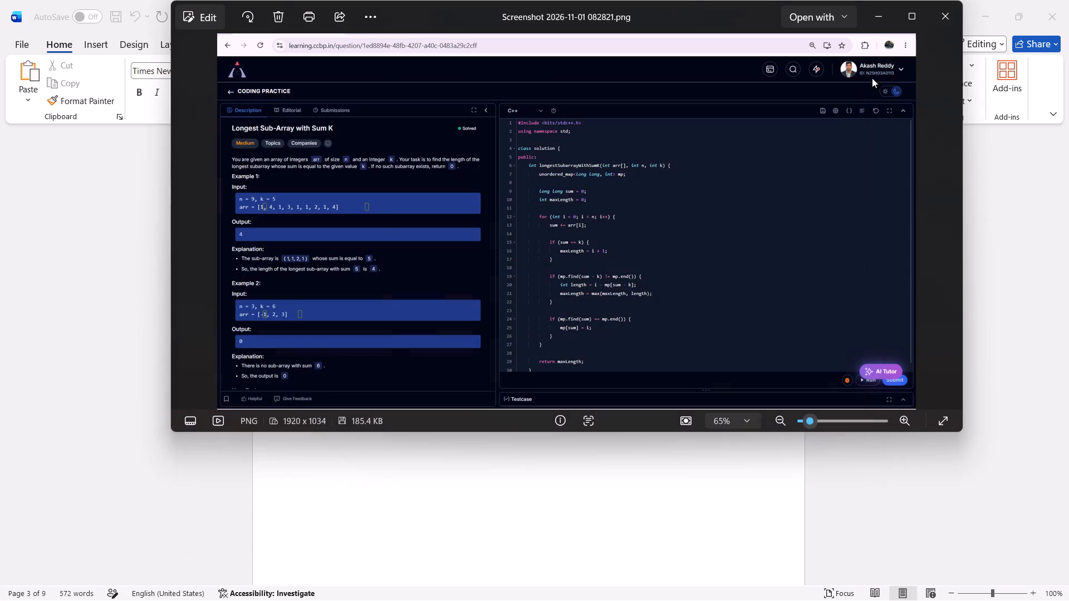
{"action": "left_click", "coordinate": [942, 14]}
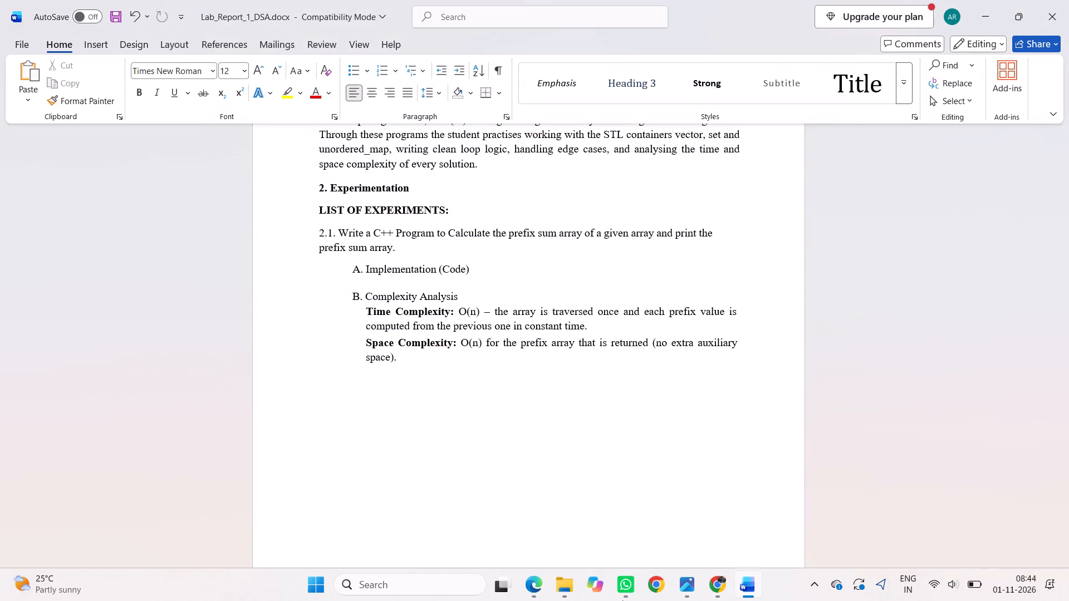
Insert Screenshot 2026-10-31 111952.png from the Screenshots folder under Implementation (Code) of section 2.1, removing the stray list number beside it.
{"action": "left_click", "coordinate": [562, 579]}
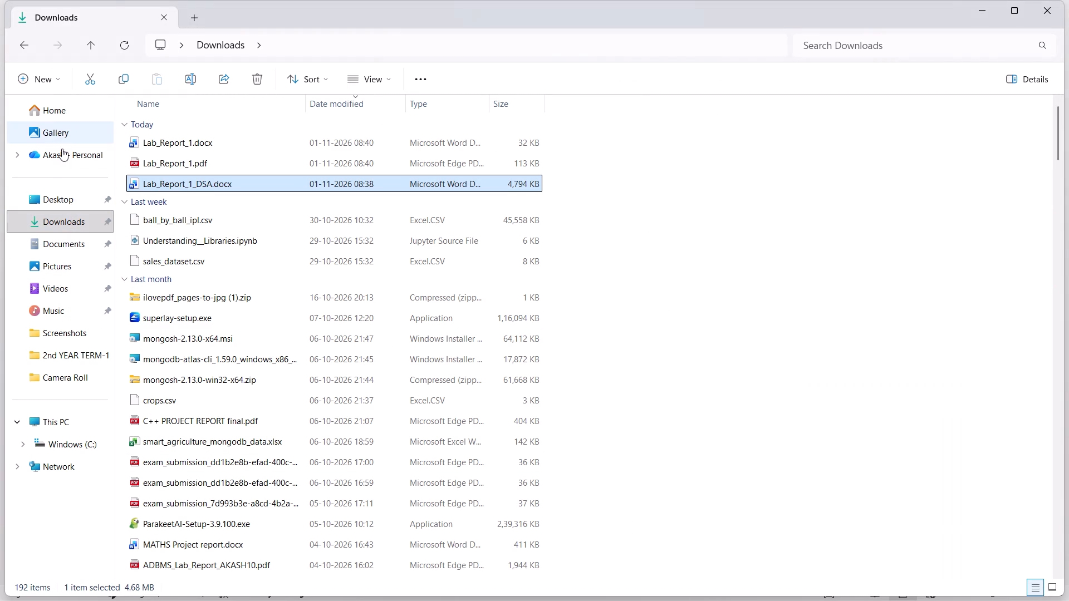
{"action": "left_click", "coordinate": [56, 334]}
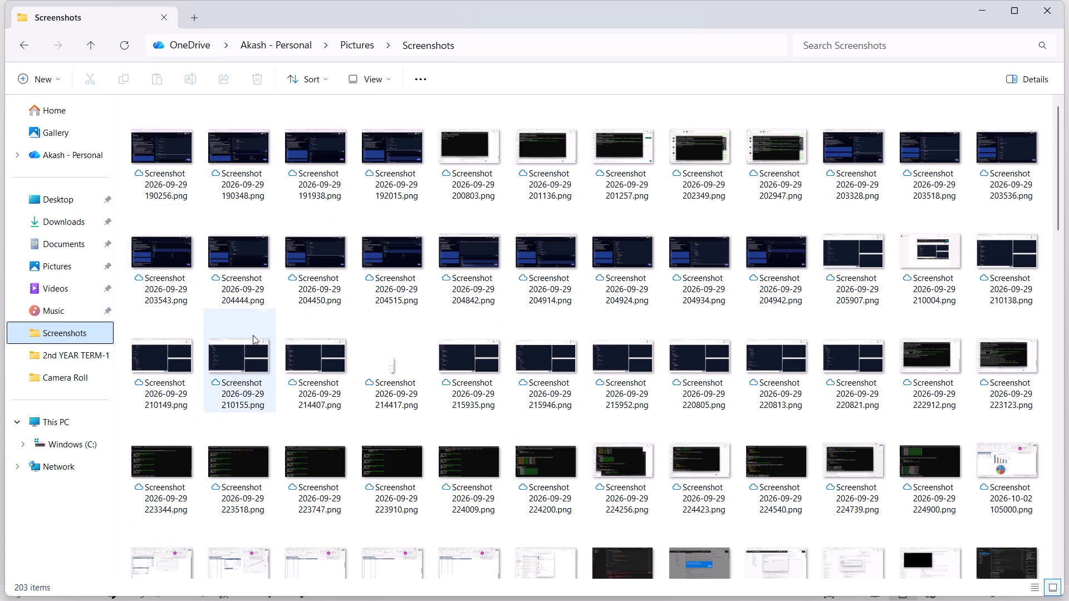
{"action": "scroll", "coordinate": [252, 341], "scroll_direction": "down", "scroll_amount": 14}
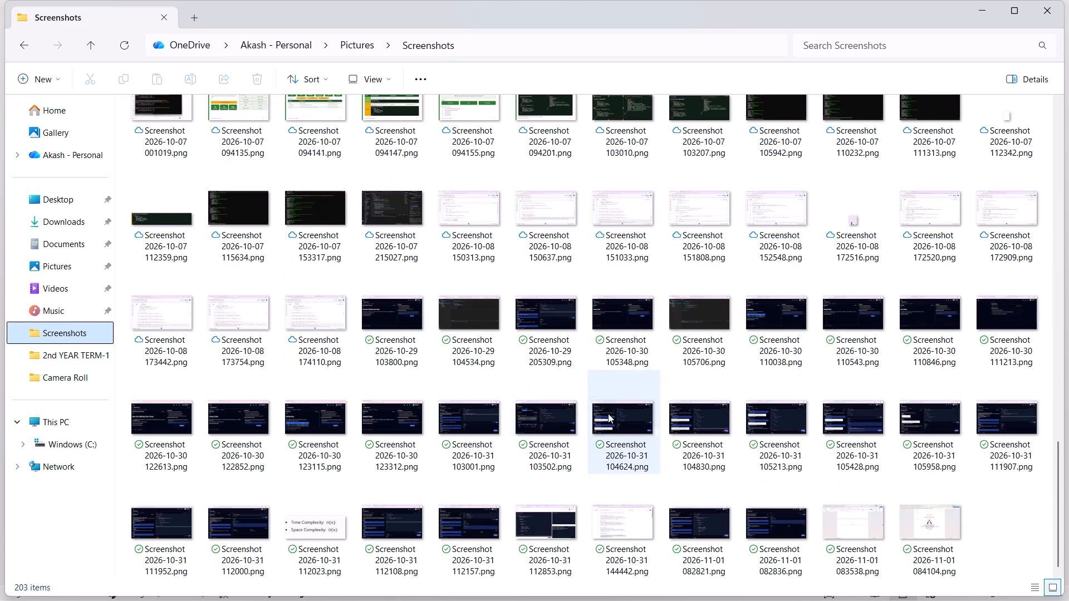
{"action": "double_click", "coordinate": [404, 511]}
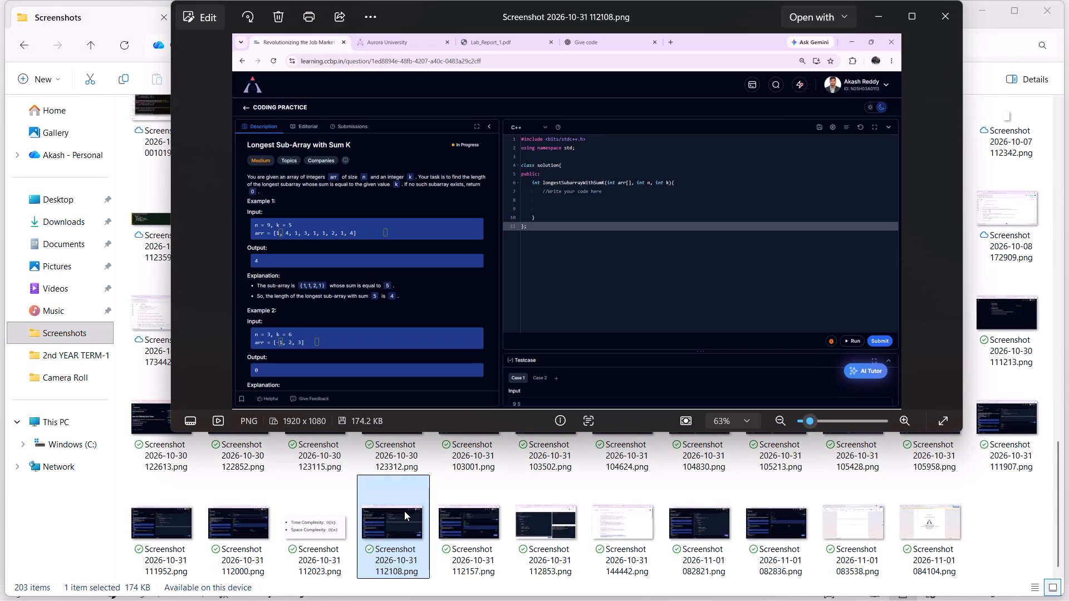
{"action": "left_click", "coordinate": [950, 13]}
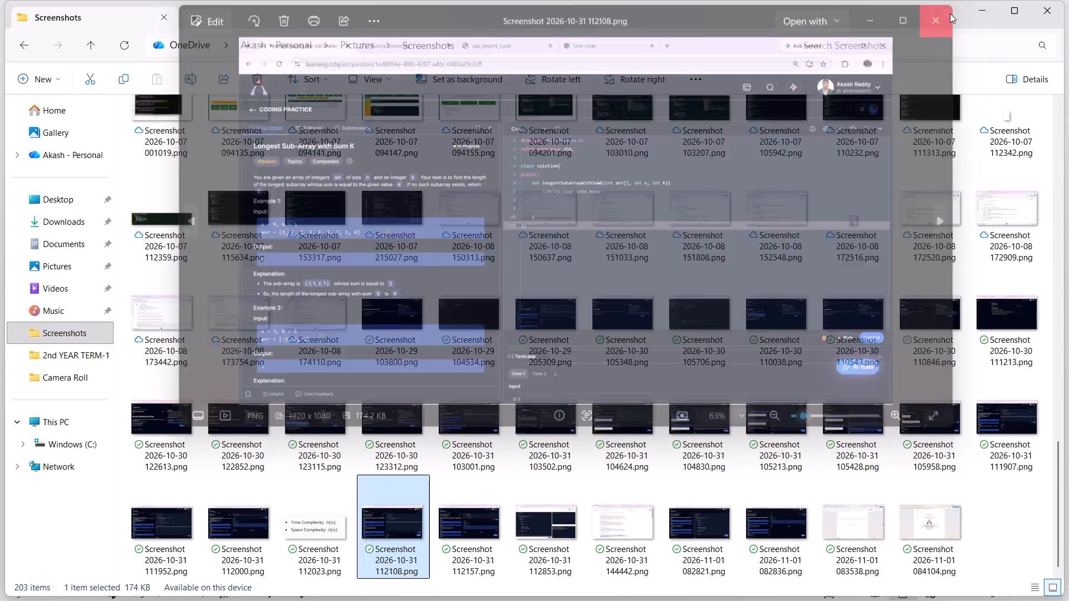
{"action": "double_click", "coordinate": [160, 522]}
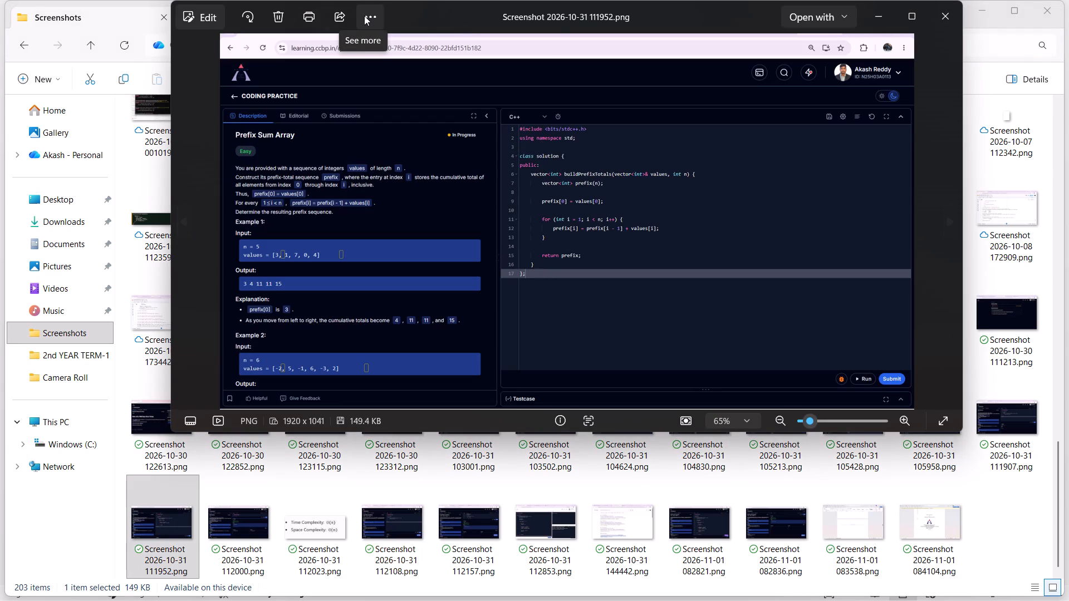
{"action": "left_click", "coordinate": [364, 16]}
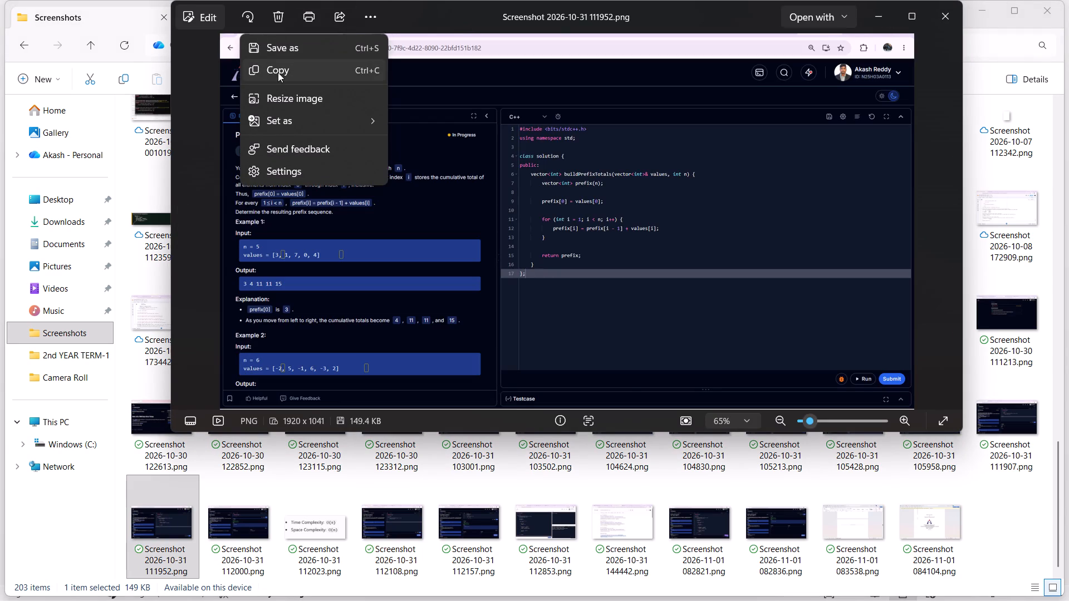
{"action": "left_click", "coordinate": [276, 71]}
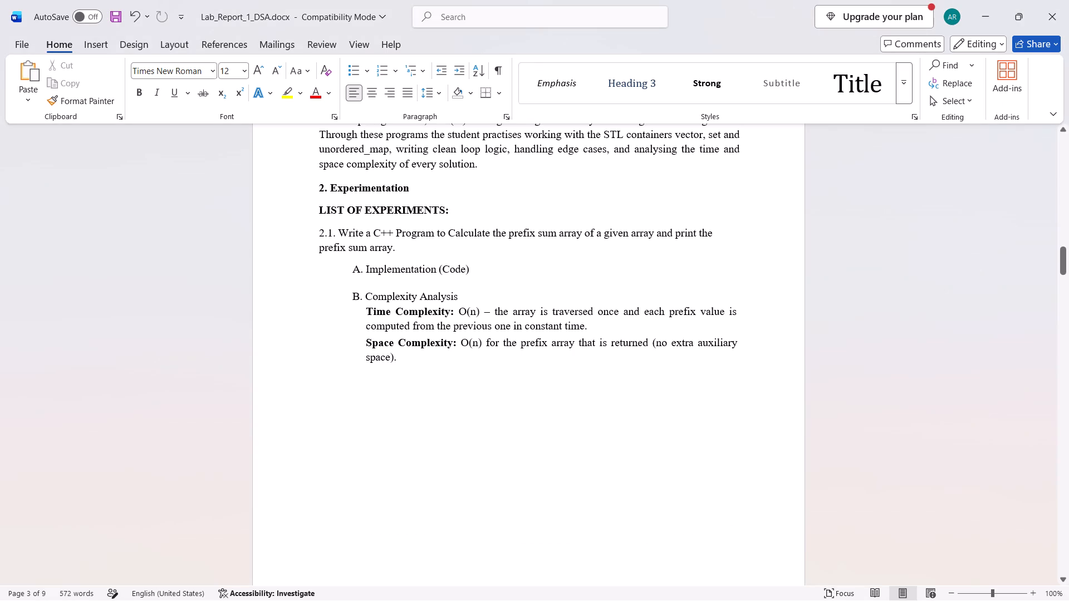
{"action": "key", "text": "ctrl+v"}
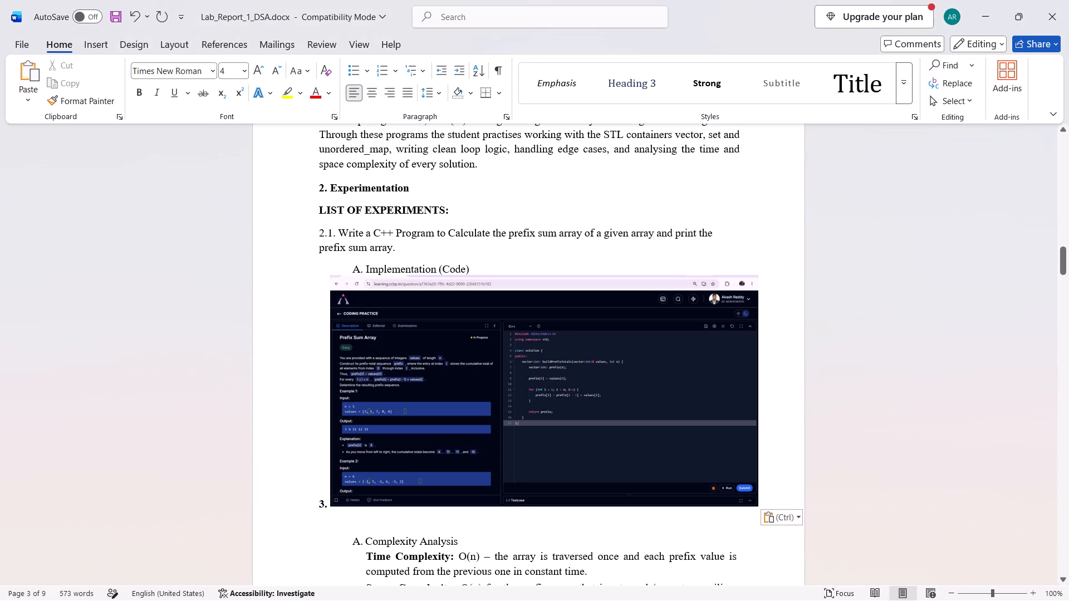
{"action": "left_click", "coordinate": [326, 500]}
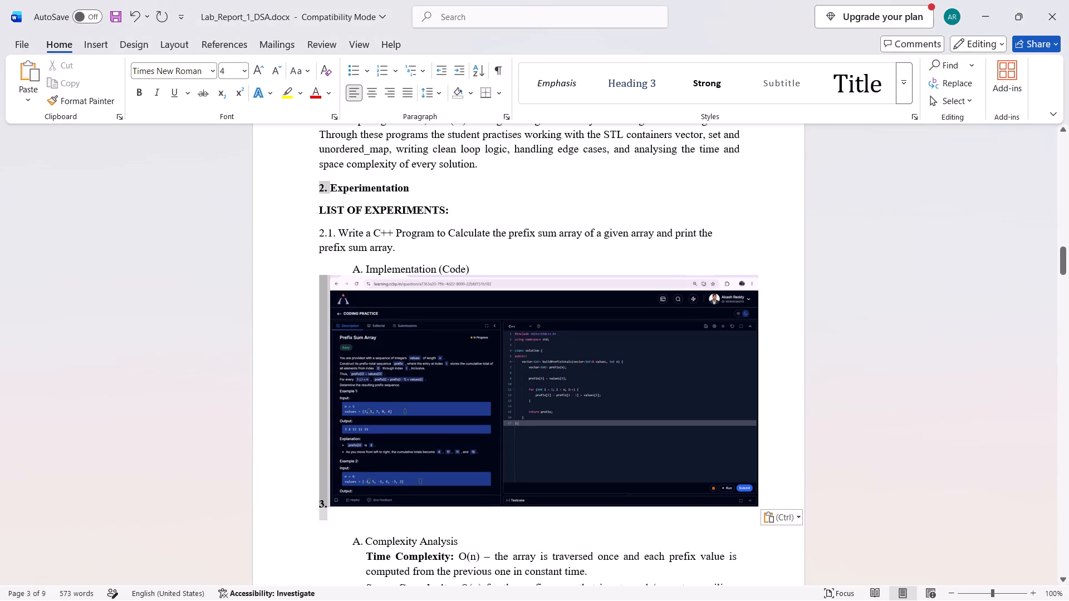
{"action": "key", "text": "BackSpace"}
Cut the old Prefix Sum Array picture from Screen Shot of Output vs Expected Output in section 2.1.
{"action": "scroll", "coordinate": [326, 500], "scroll_direction": "down", "scroll_amount": 1}
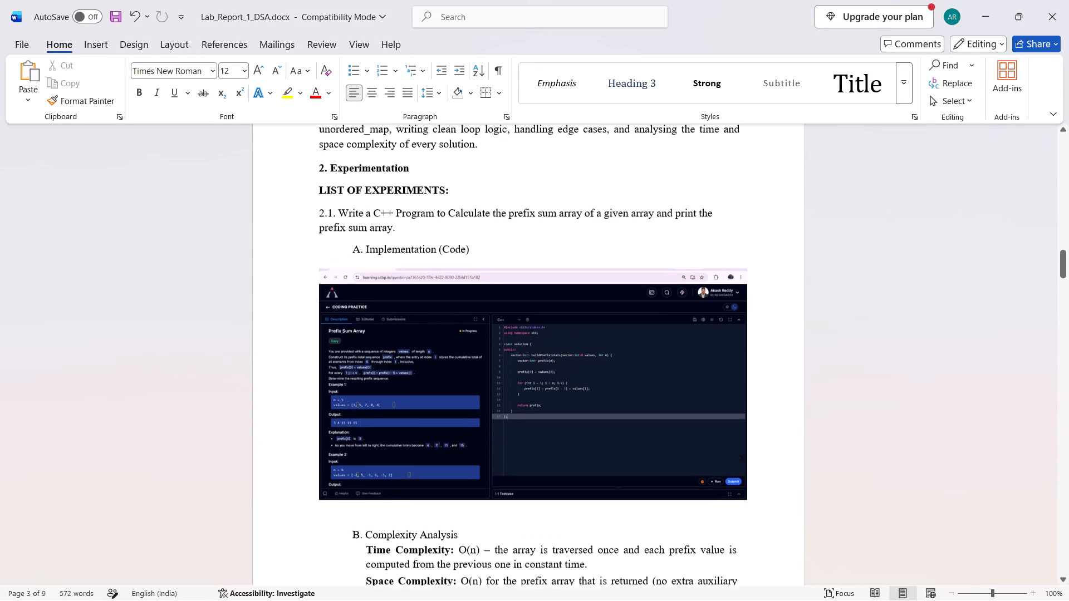
{"action": "scroll", "coordinate": [326, 500], "scroll_direction": "down", "scroll_amount": 4}
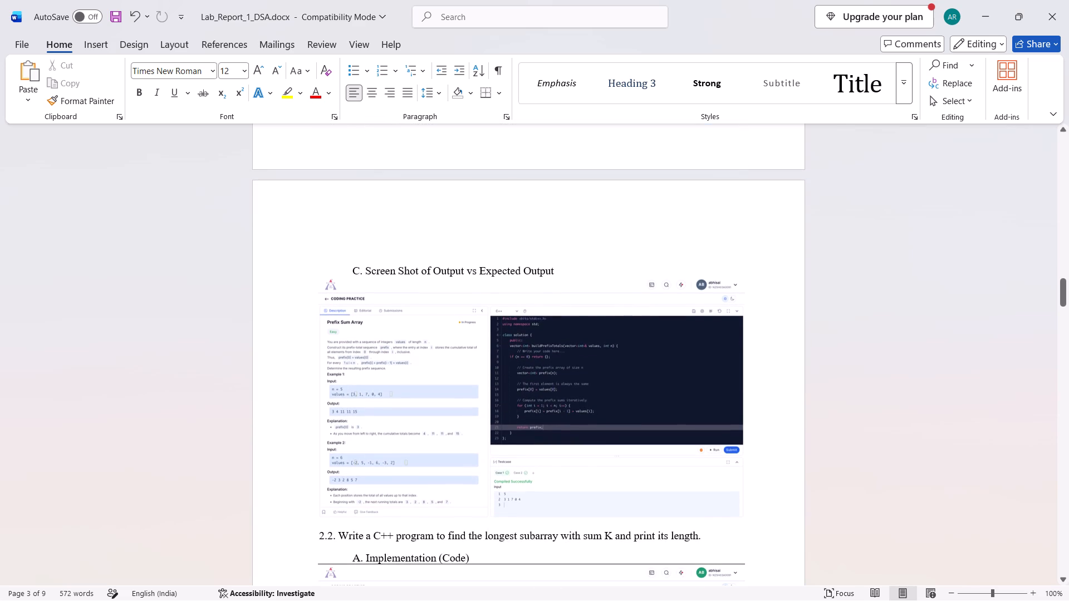
{"action": "right_click", "coordinate": [452, 442]}
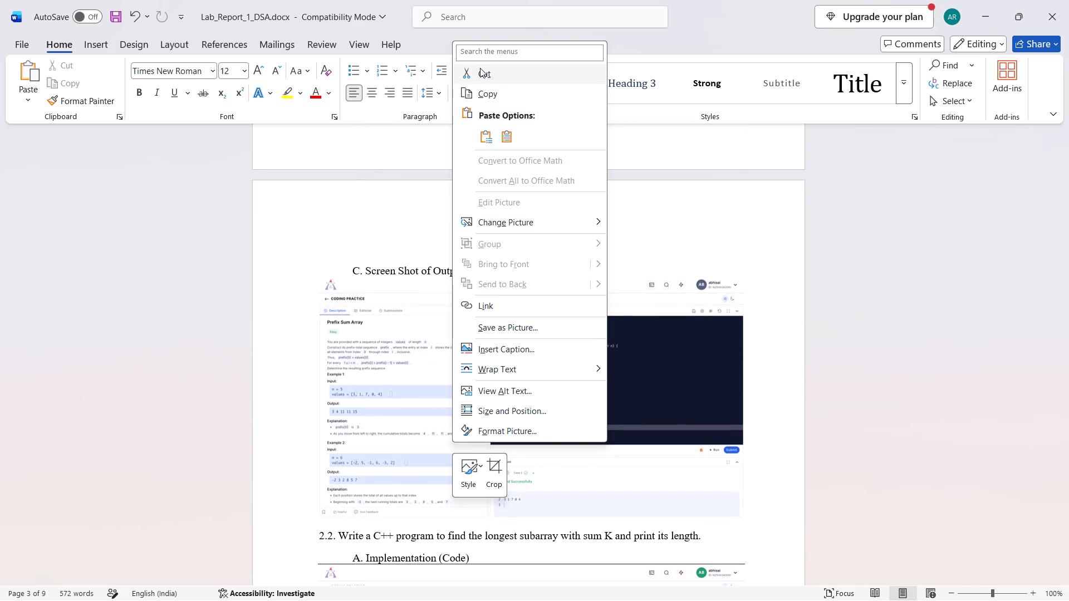
{"action": "left_click", "coordinate": [480, 68]}
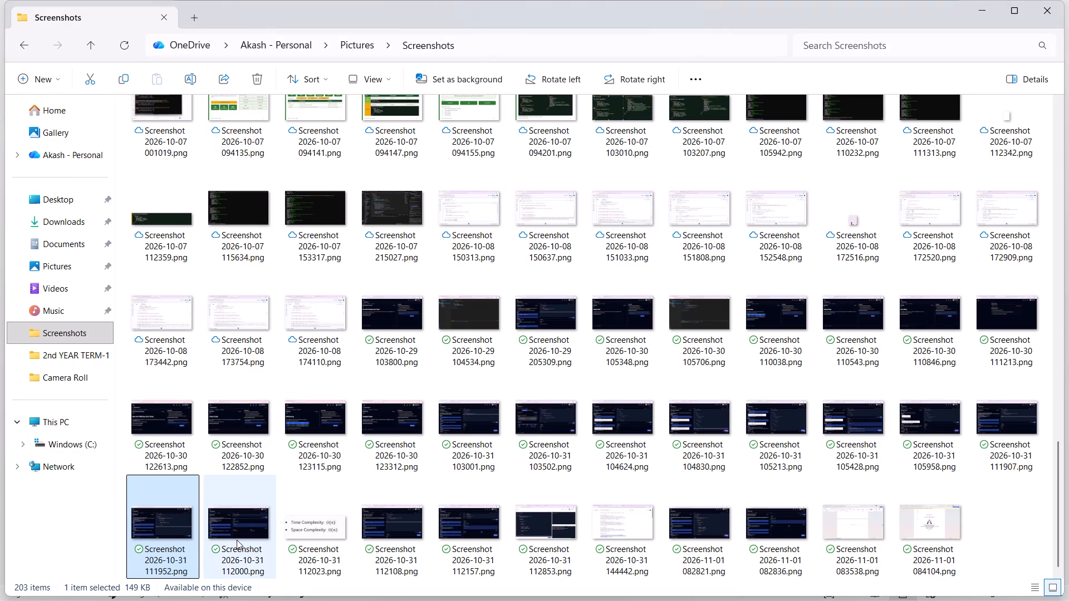
Insert Screenshot 2026-10-31 112000.png under Screen Shot of Output vs Expected Output in section 2.1, removing the stray list number beside it.
{"action": "double_click", "coordinate": [237, 540]}
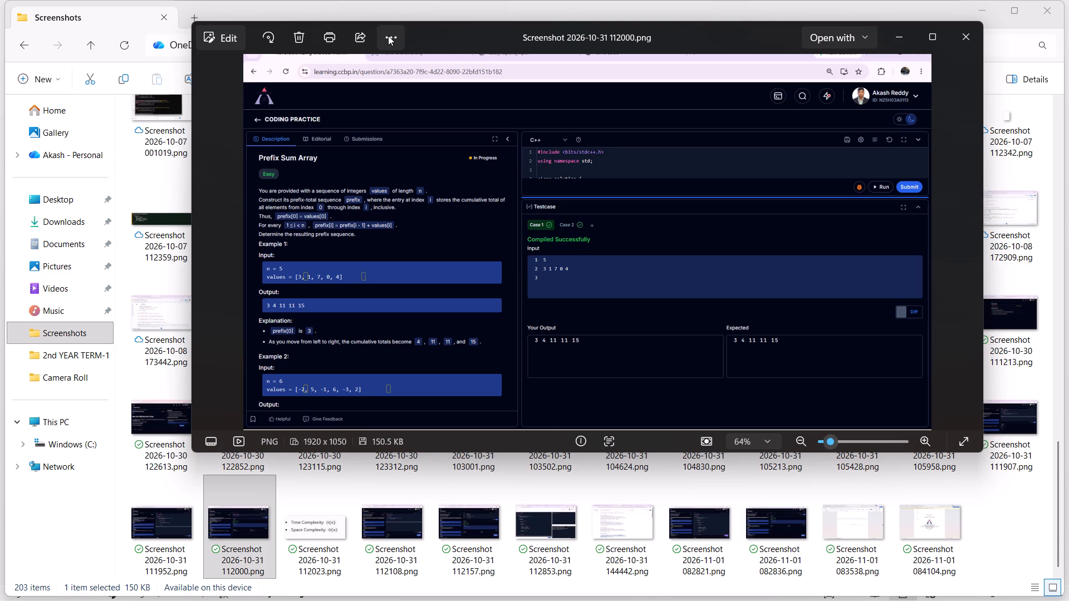
{"action": "left_click", "coordinate": [388, 36]}
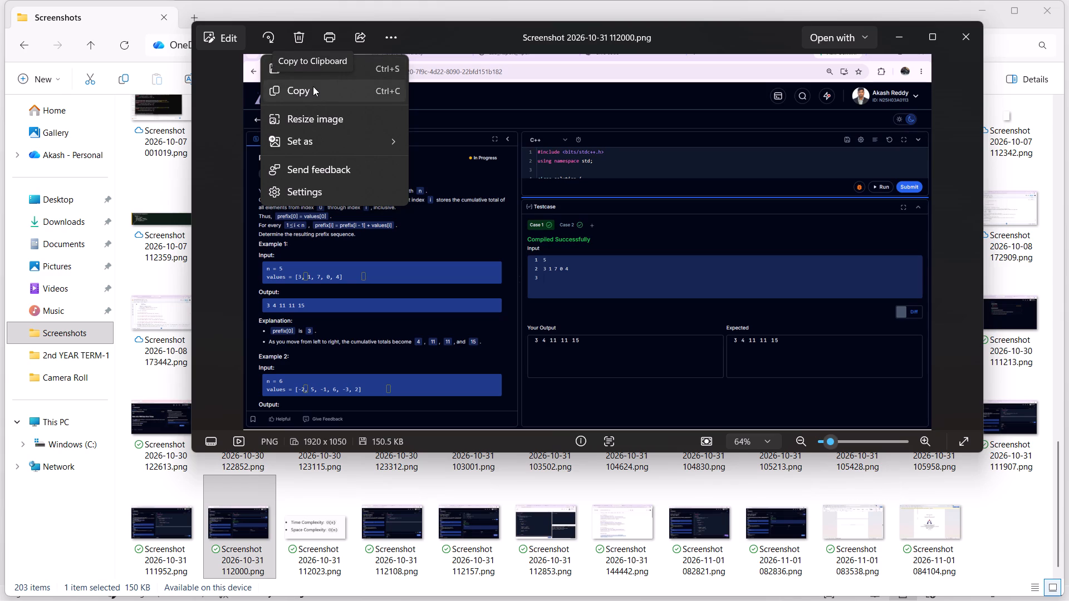
{"action": "left_click", "coordinate": [313, 86]}
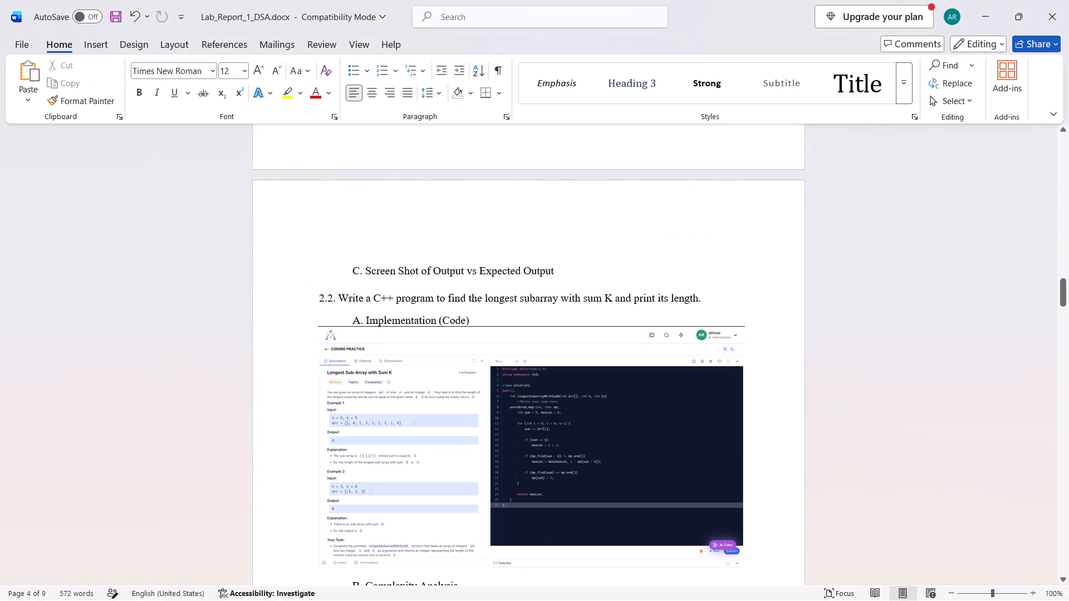
{"action": "key", "text": "ctrl+v"}
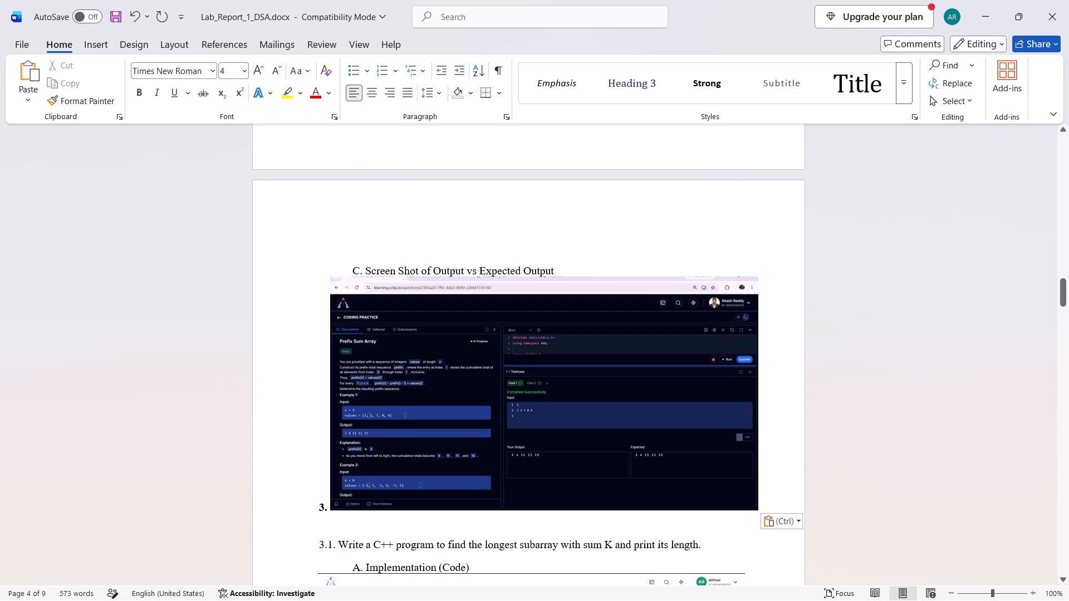
{"action": "left_click", "coordinate": [325, 505]}
{"action": "key", "text": "BackSpace"}
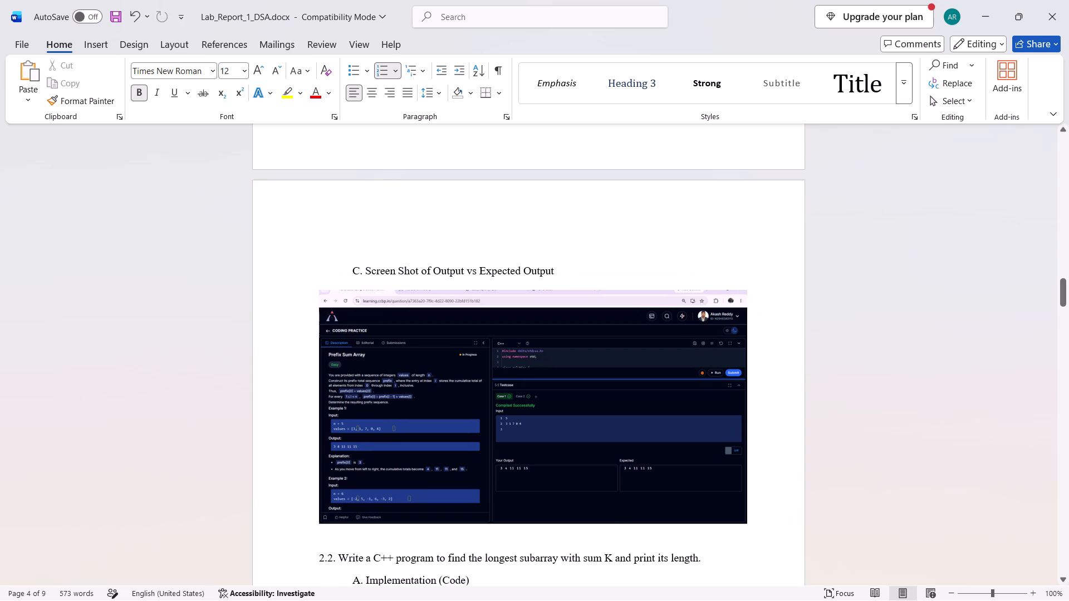
Cut the old Longest Sub-Array with Sum K pictures from Implementation (Code) and Screen Shot of Output vs Expected Output in section 2.2.
{"action": "scroll", "coordinate": [325, 505], "scroll_direction": "down", "scroll_amount": 2}
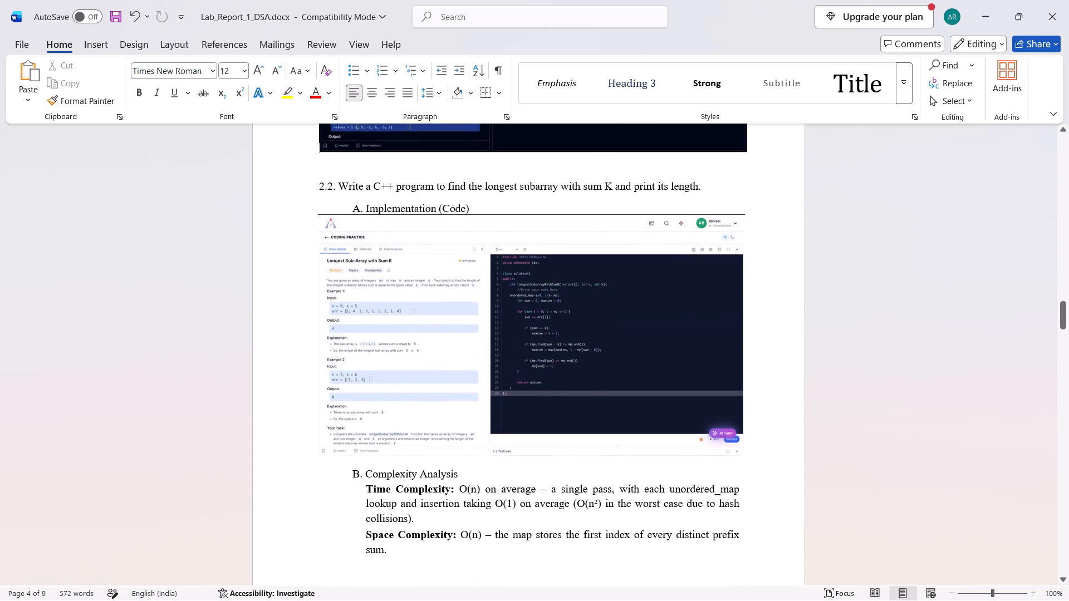
{"action": "right_click", "coordinate": [438, 419]}
{"action": "left_click", "coordinate": [465, 51]}
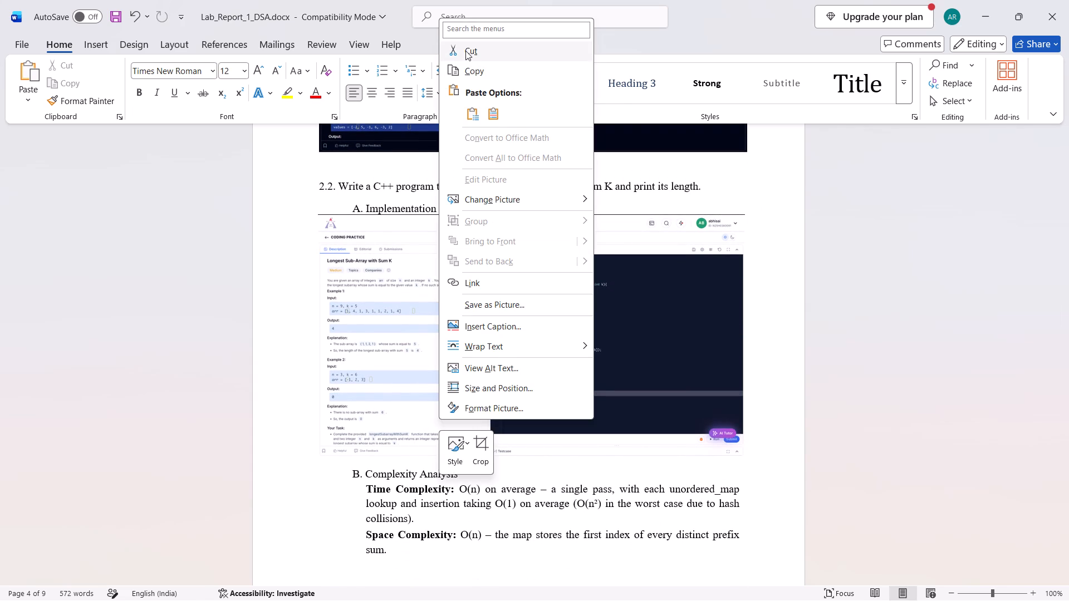
{"action": "scroll", "coordinate": [459, 282], "scroll_direction": "down", "scroll_amount": 4}
{"action": "right_click", "coordinate": [467, 327]}
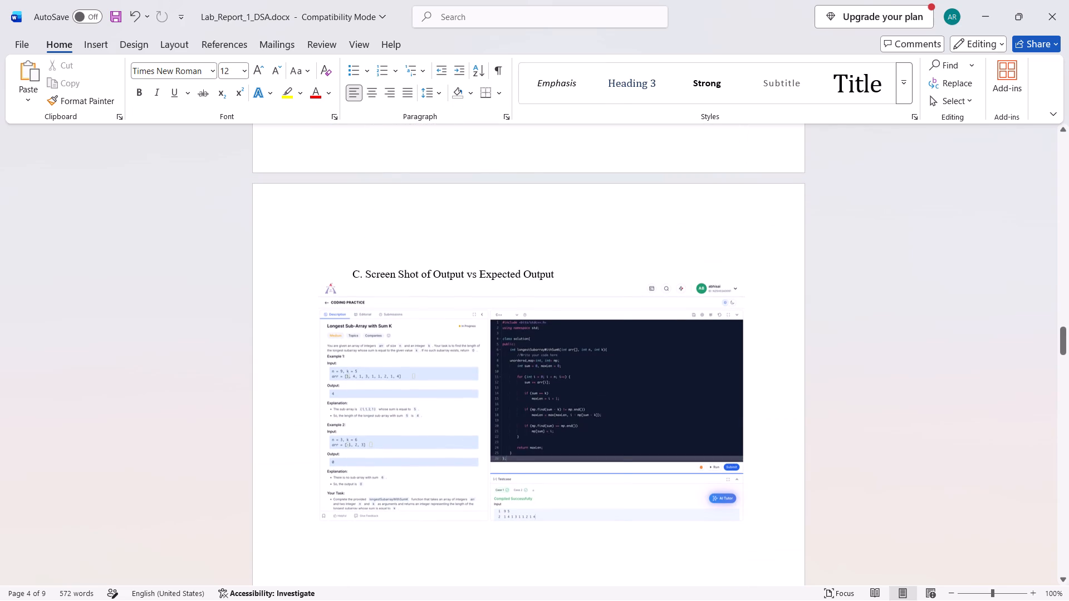
{"action": "left_click", "coordinate": [492, 225]}
Preview the Longest Sub-Array screenshots and insert Screenshot 2026-11-01 082821.png under Implementation (Code) of section 2.2, removing the stray list letter below it.
{"action": "scroll", "coordinate": [492, 225], "scroll_direction": "up", "scroll_amount": 2}
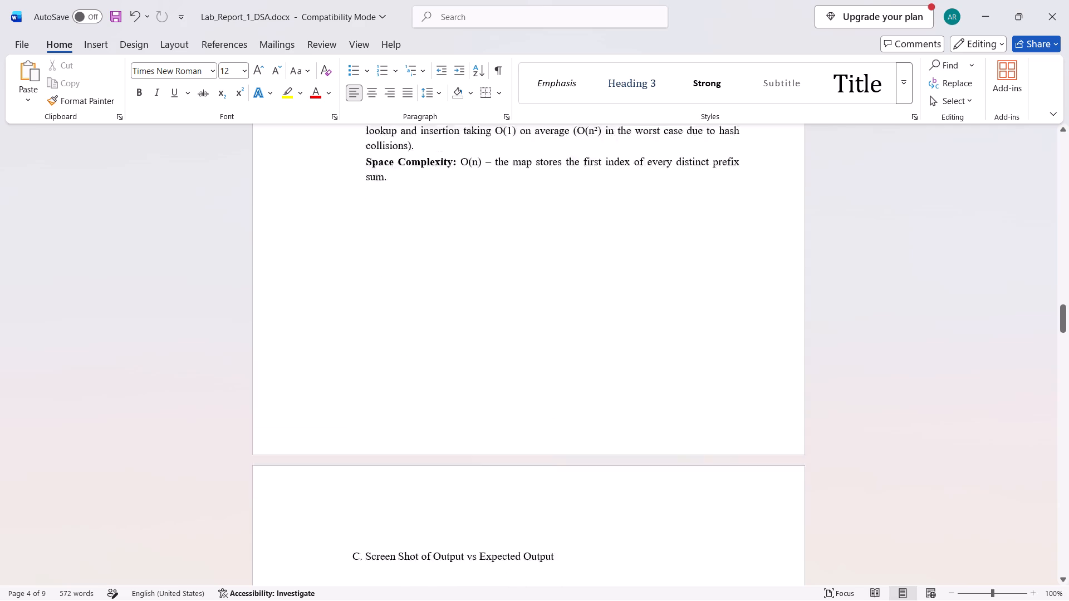
{"action": "scroll", "coordinate": [492, 225], "scroll_direction": "up", "scroll_amount": 1}
{"action": "left_click", "coordinate": [477, 188]}
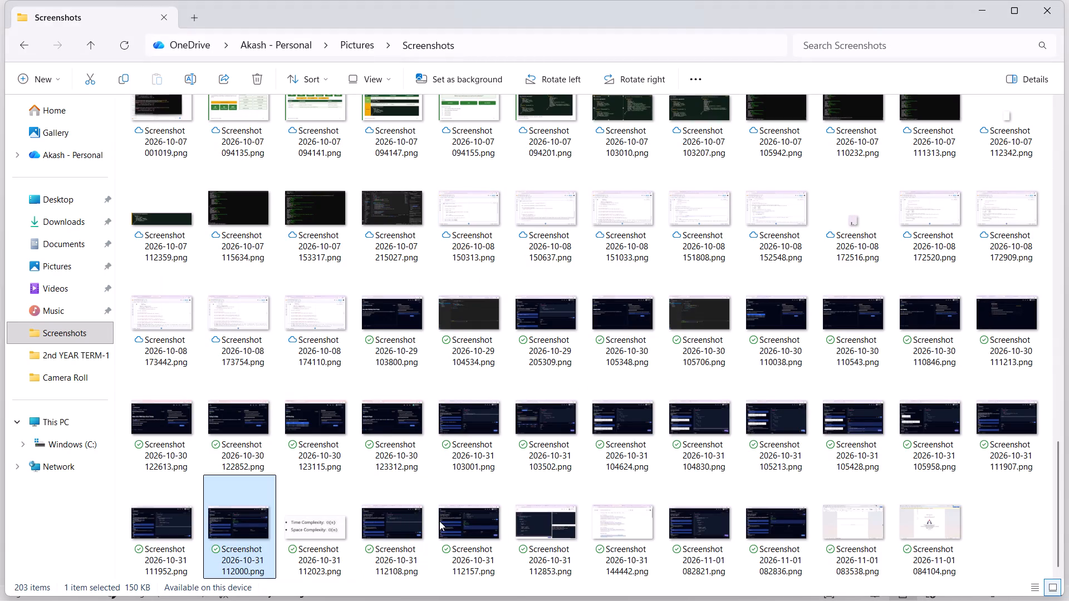
{"action": "double_click", "coordinate": [438, 524]}
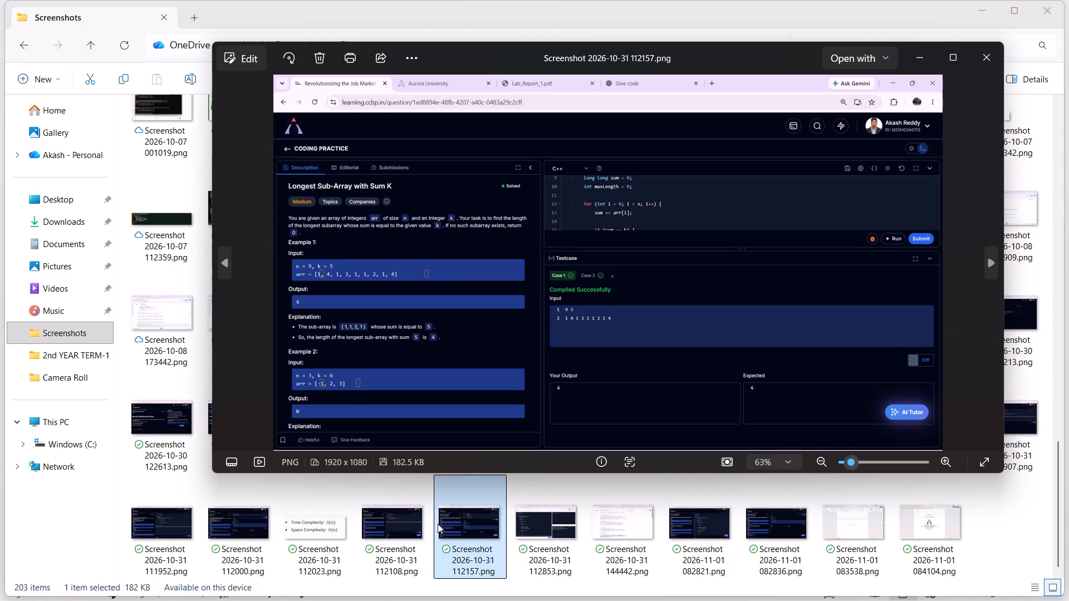
{"action": "left_click", "coordinate": [979, 51]}
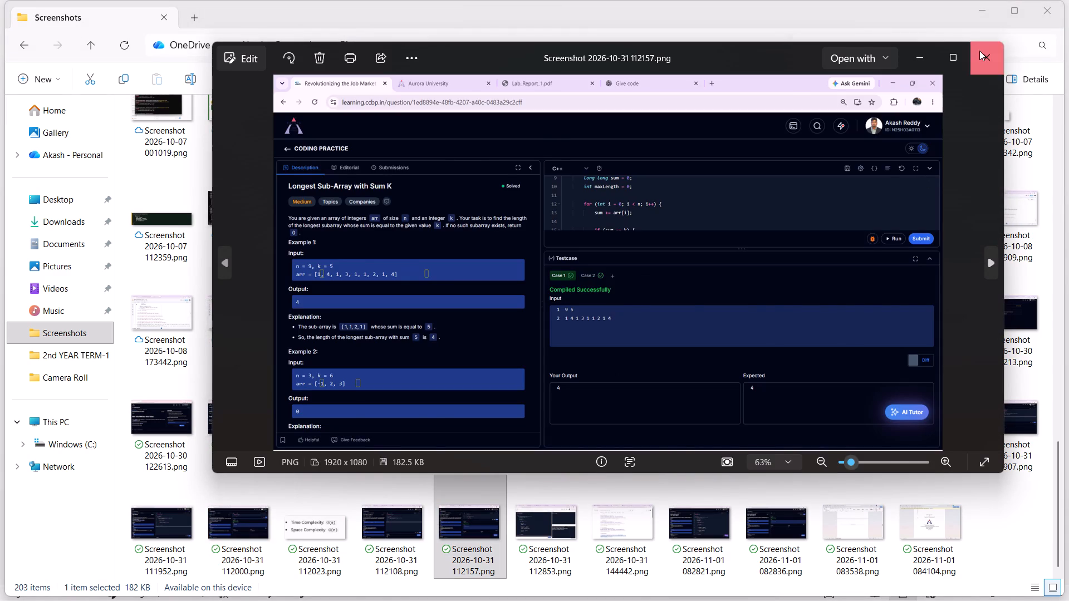
{"action": "double_click", "coordinate": [718, 505]}
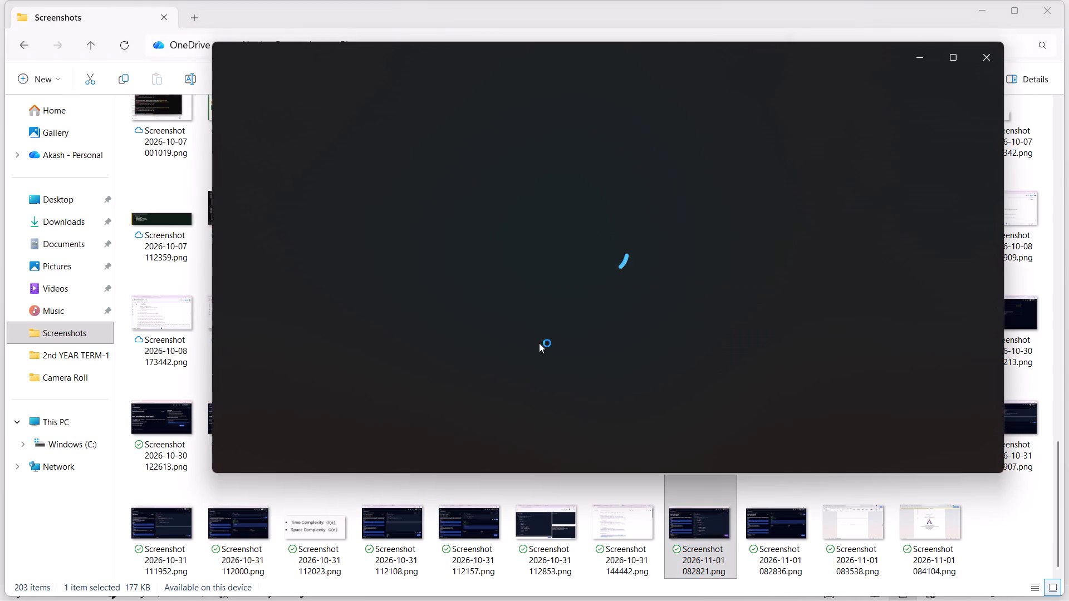
{"action": "left_click", "coordinate": [407, 60]}
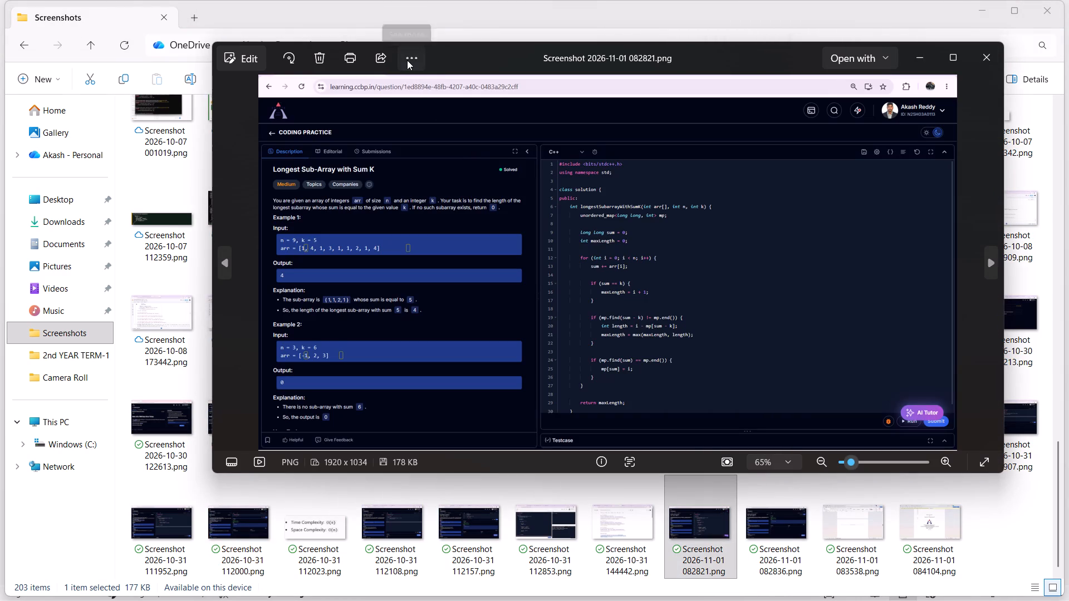
{"action": "left_click", "coordinate": [986, 56]}
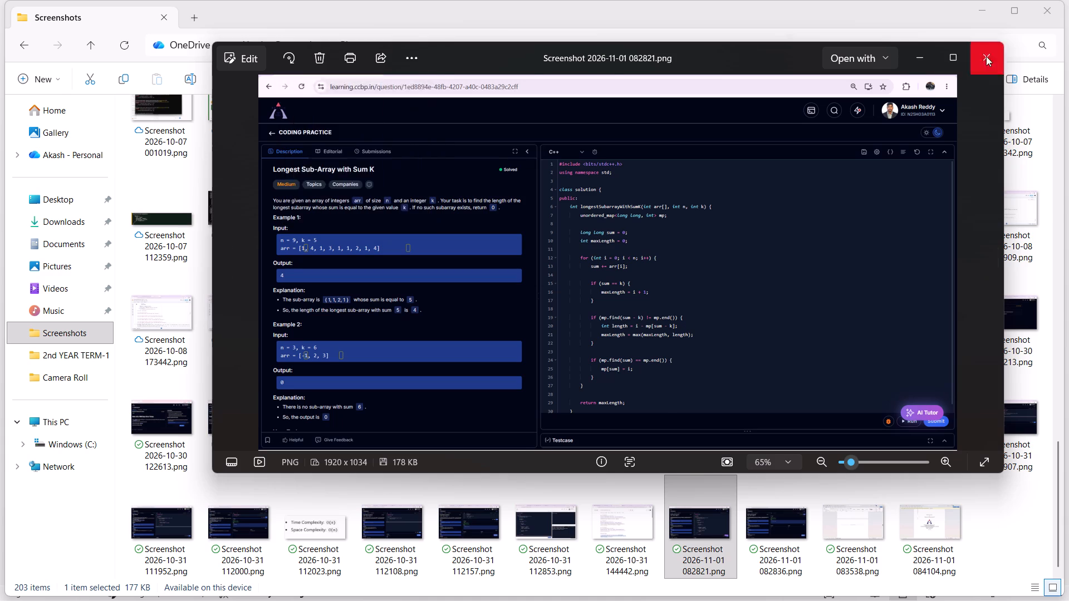
{"action": "double_click", "coordinate": [782, 510]}
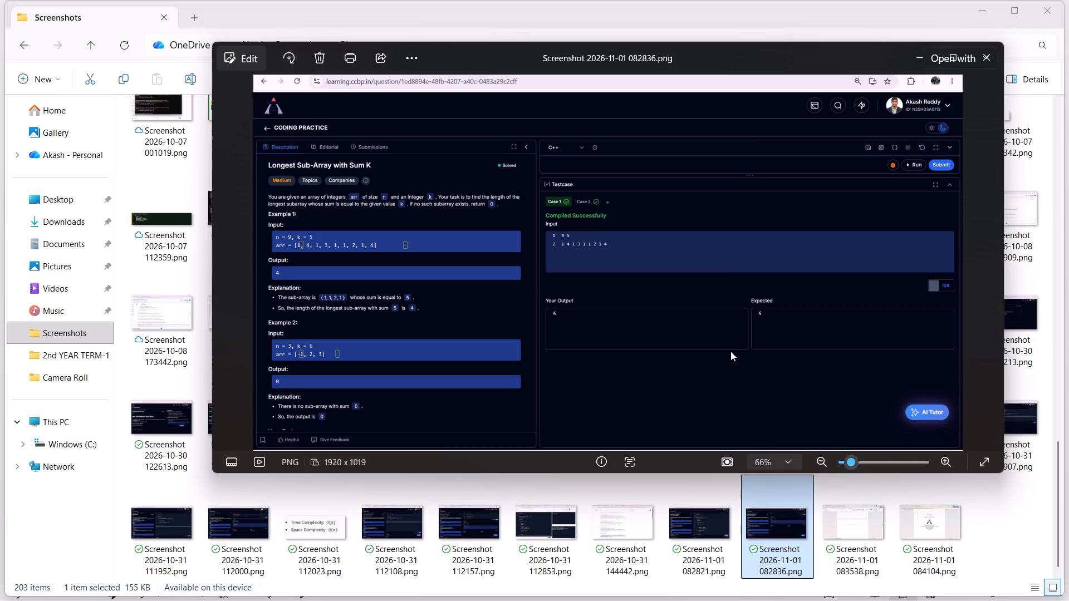
{"action": "left_click", "coordinate": [996, 51]}
{"action": "double_click", "coordinate": [680, 526]}
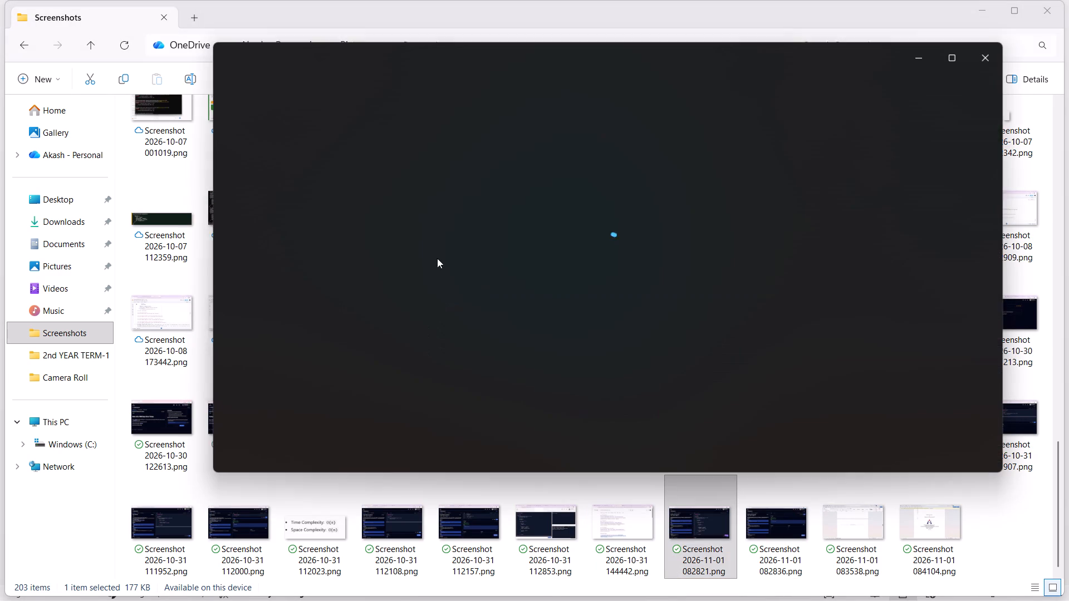
{"action": "left_click", "coordinate": [416, 57]}
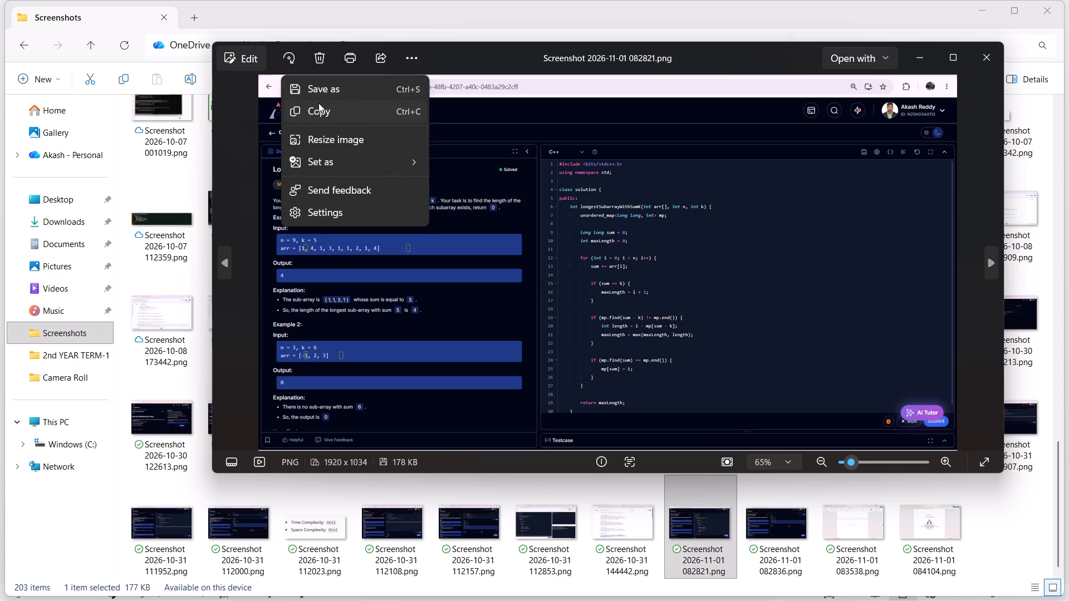
{"action": "left_click", "coordinate": [318, 103]}
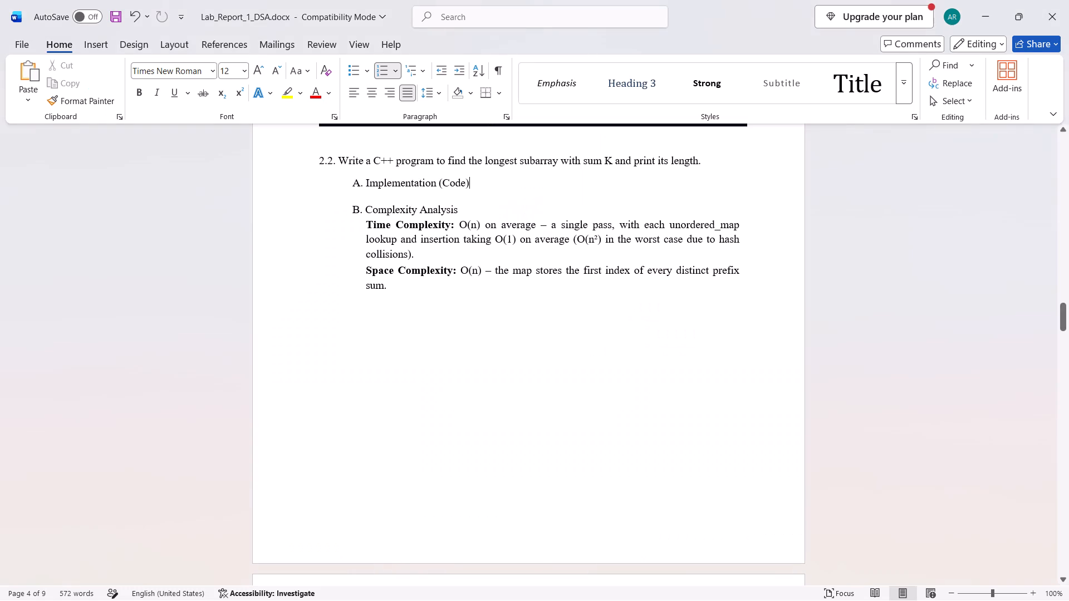
{"action": "key", "text": "ctrl+v"}
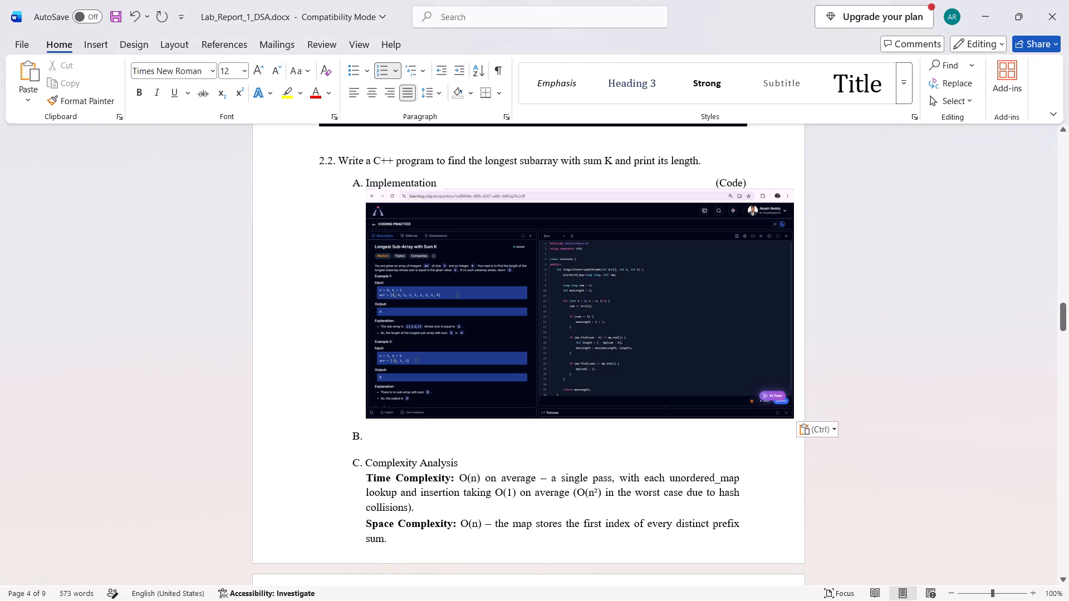
{"action": "key", "text": "BackSpace"}
Insert Screenshot 2026-11-01 082836.png under Screen Shot of Output vs Expected Output in section 2.2, removing the stray list letter below it.
{"action": "scroll", "coordinate": [368, 439], "scroll_direction": "down", "scroll_amount": 1}
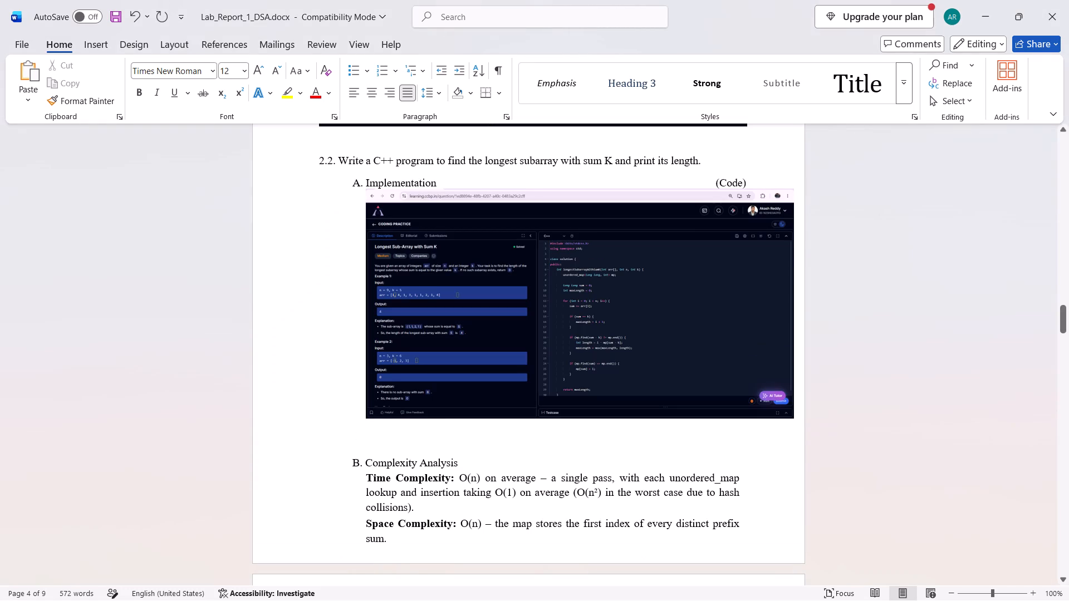
{"action": "scroll", "coordinate": [368, 439], "scroll_direction": "down", "scroll_amount": 2}
{"action": "left_click", "coordinate": [567, 339]}
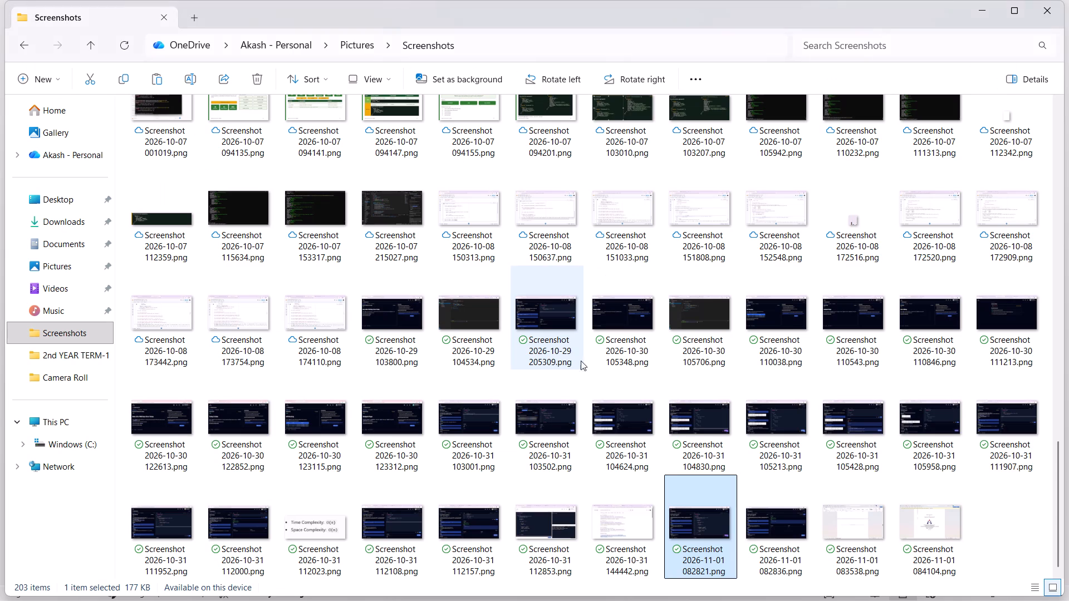
{"action": "double_click", "coordinate": [776, 539]}
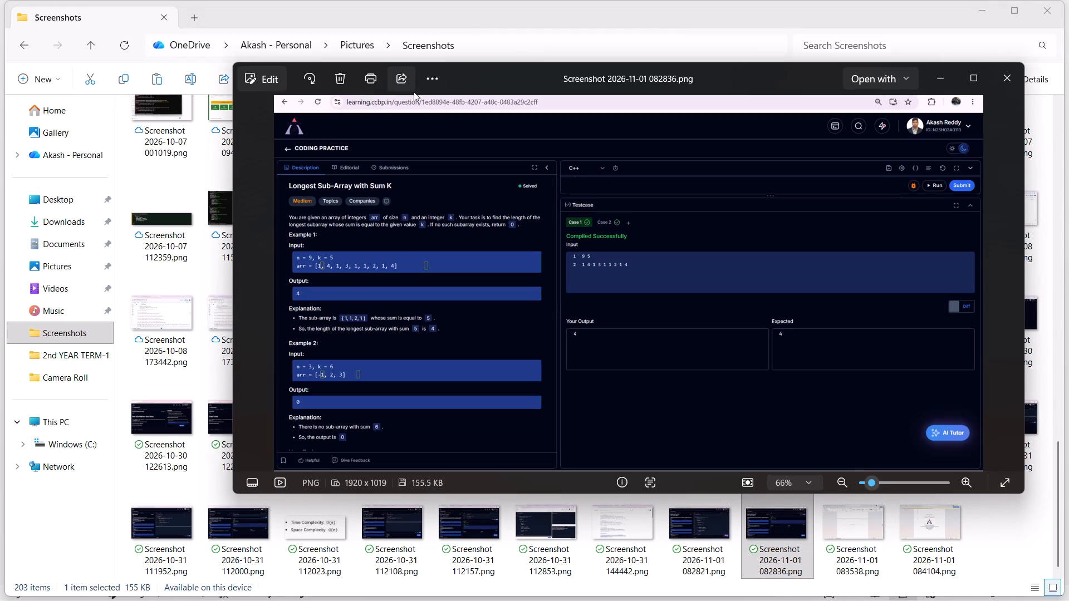
{"action": "left_click", "coordinate": [436, 76]}
{"action": "left_click", "coordinate": [357, 129]}
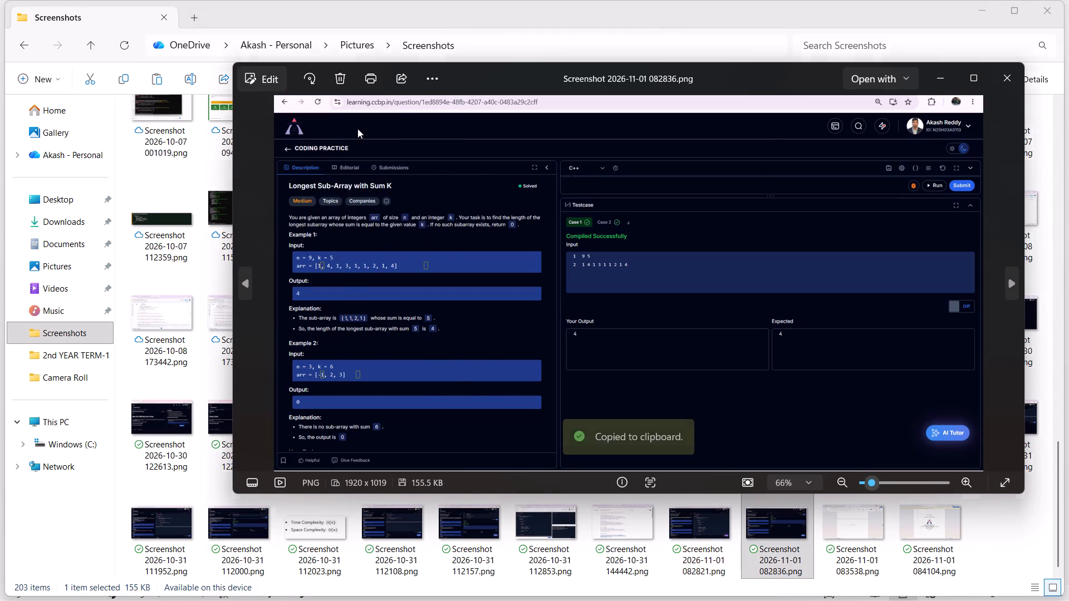
{"action": "key", "text": "ctrl+v"}
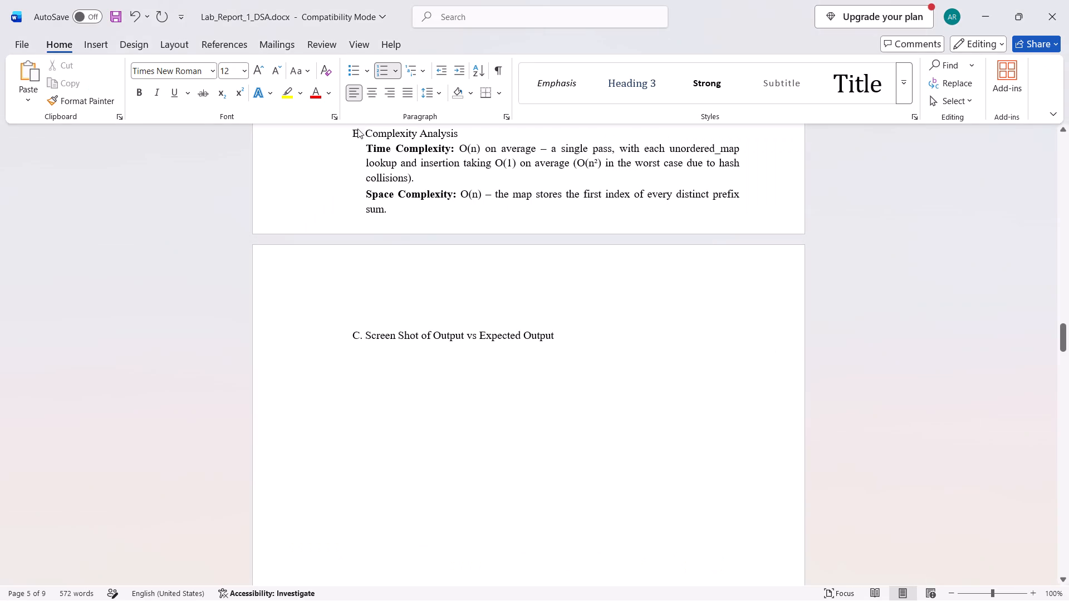
{"action": "scroll", "coordinate": [401, 277], "scroll_direction": "down", "scroll_amount": 1}
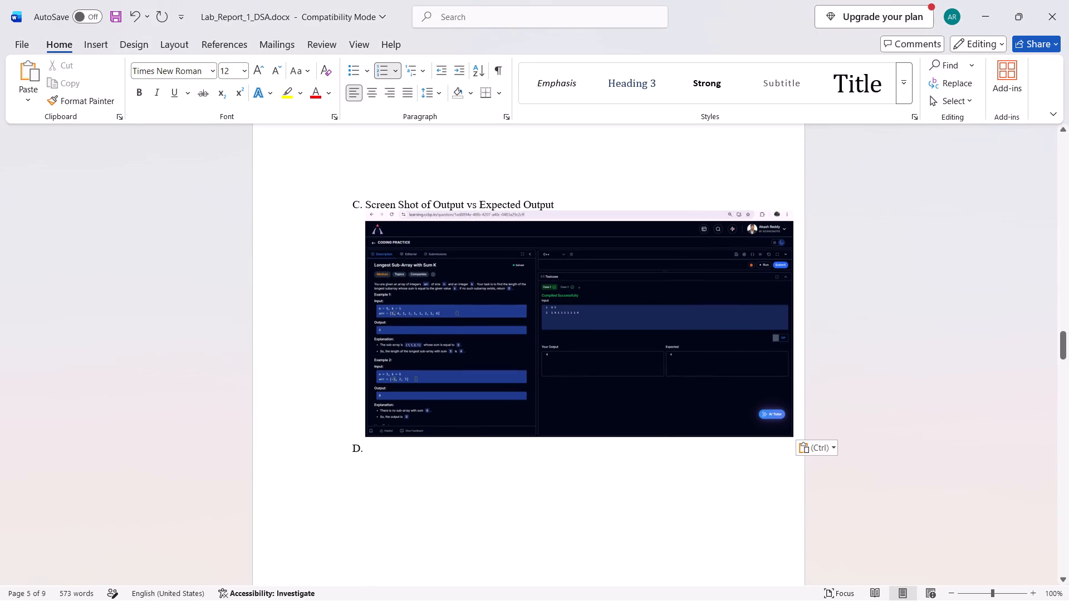
{"action": "key", "text": "BackSpace"}
Check the section 2.3 question in the report, then switch to Chrome and return to the Module I coding practice list.
{"action": "scroll", "coordinate": [362, 443], "scroll_direction": "down", "scroll_amount": 3}
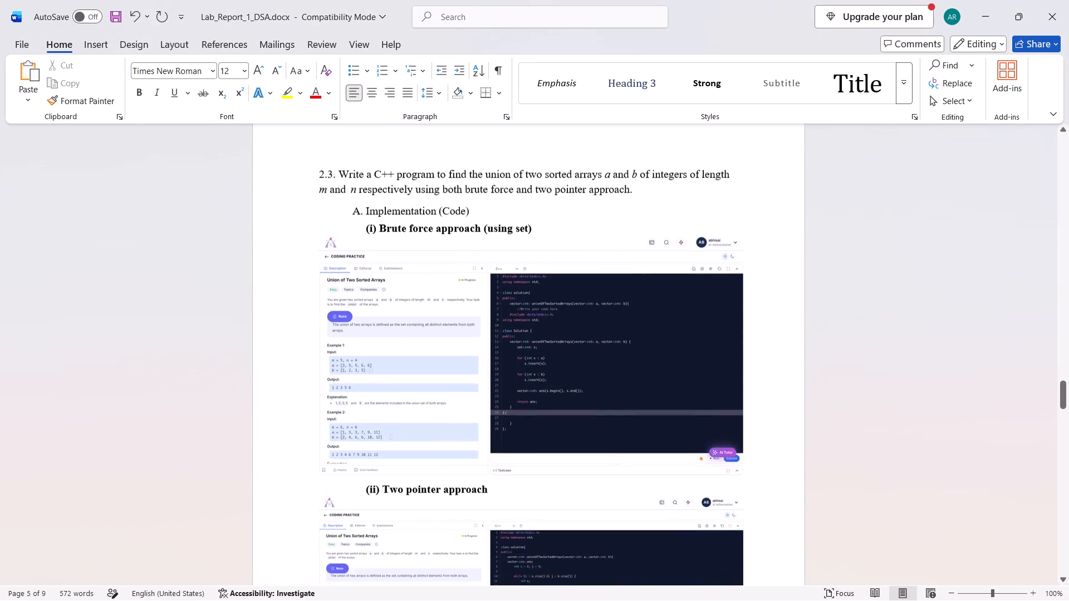
{"action": "scroll", "coordinate": [362, 443], "scroll_direction": "down", "scroll_amount": 1}
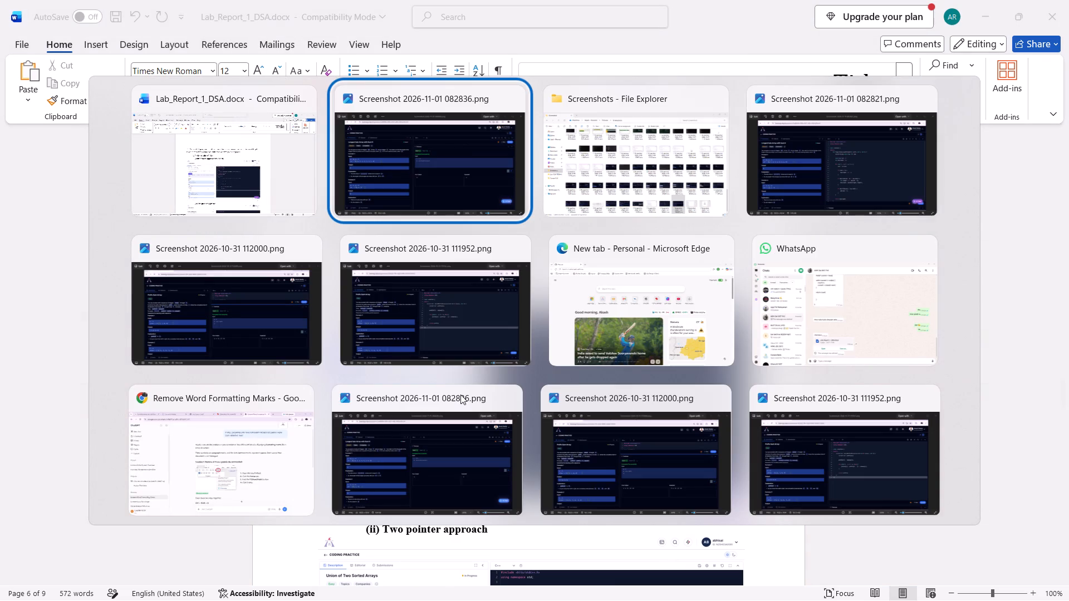
{"action": "scroll", "coordinate": [460, 395], "scroll_direction": "left", "scroll_amount": 1}
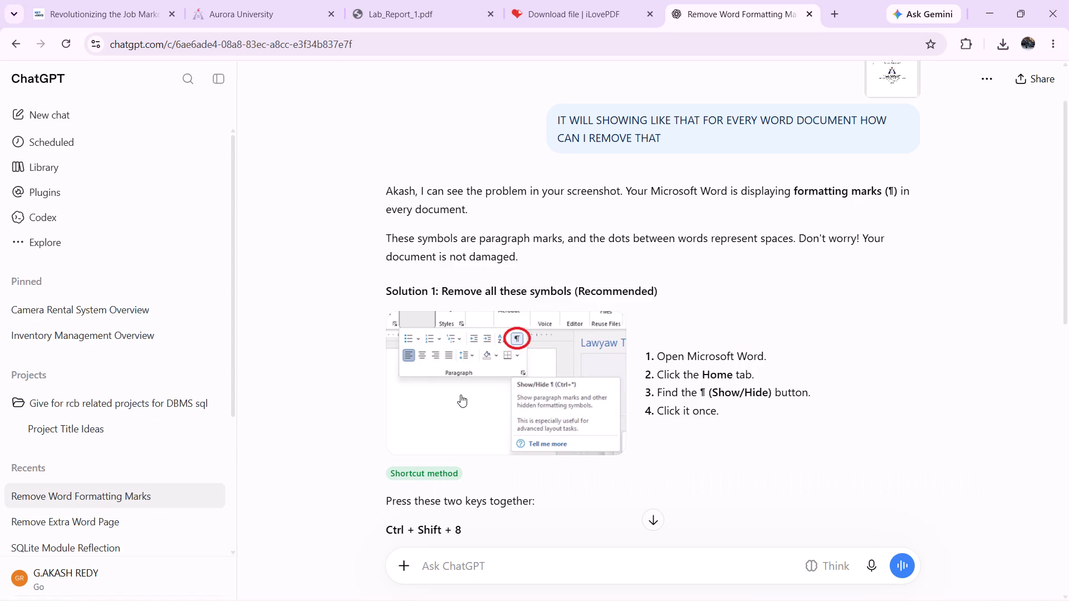
{"action": "left_click", "coordinate": [156, 9]}
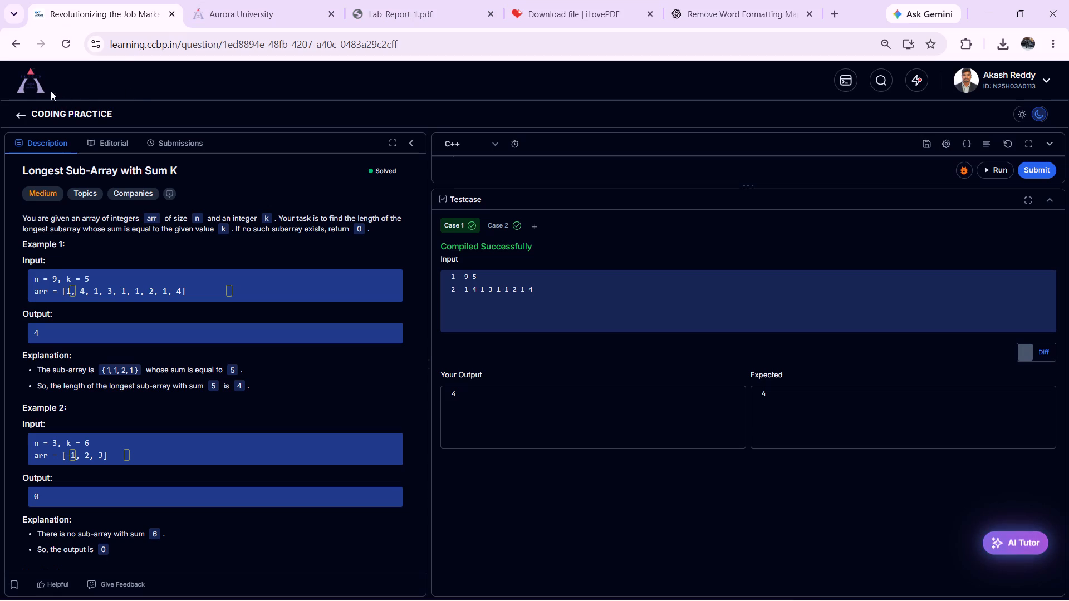
{"action": "left_click", "coordinate": [19, 112]}
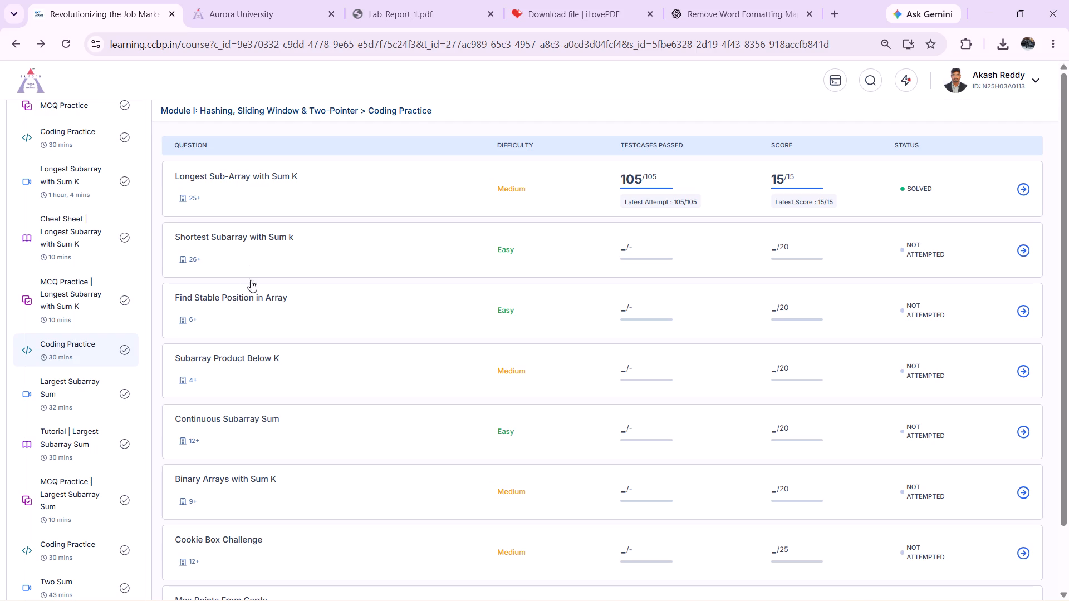
Look through the Module I coding practice question sets for the union of two sorted arrays problem.
{"action": "scroll", "coordinate": [234, 440], "scroll_direction": "down", "scroll_amount": 3}
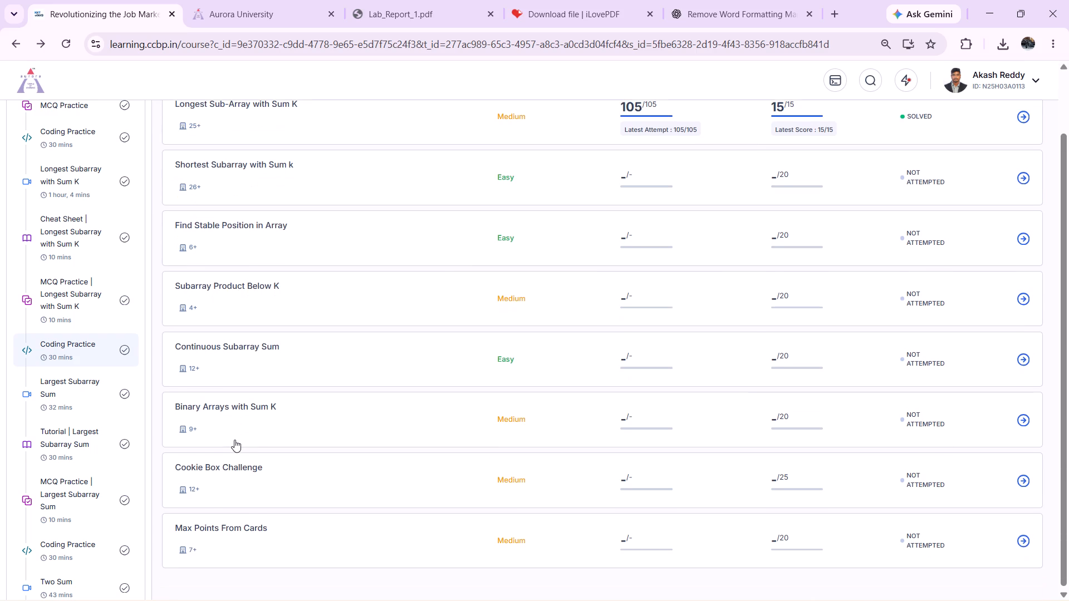
{"action": "scroll", "coordinate": [234, 440], "scroll_direction": "up", "scroll_amount": 3}
{"action": "left_click", "coordinate": [63, 392]}
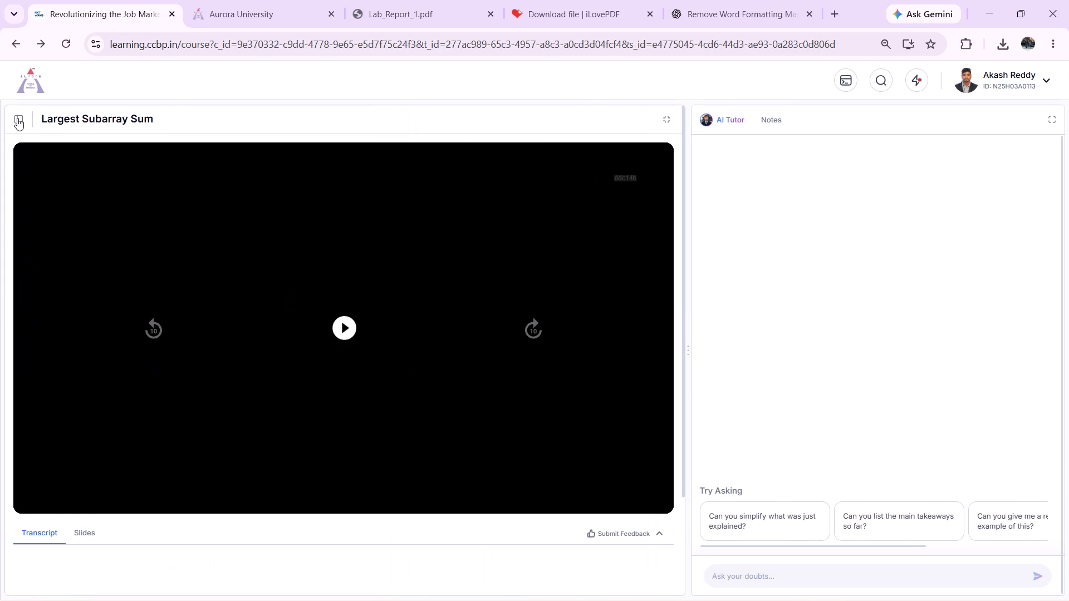
{"action": "left_click", "coordinate": [17, 118]}
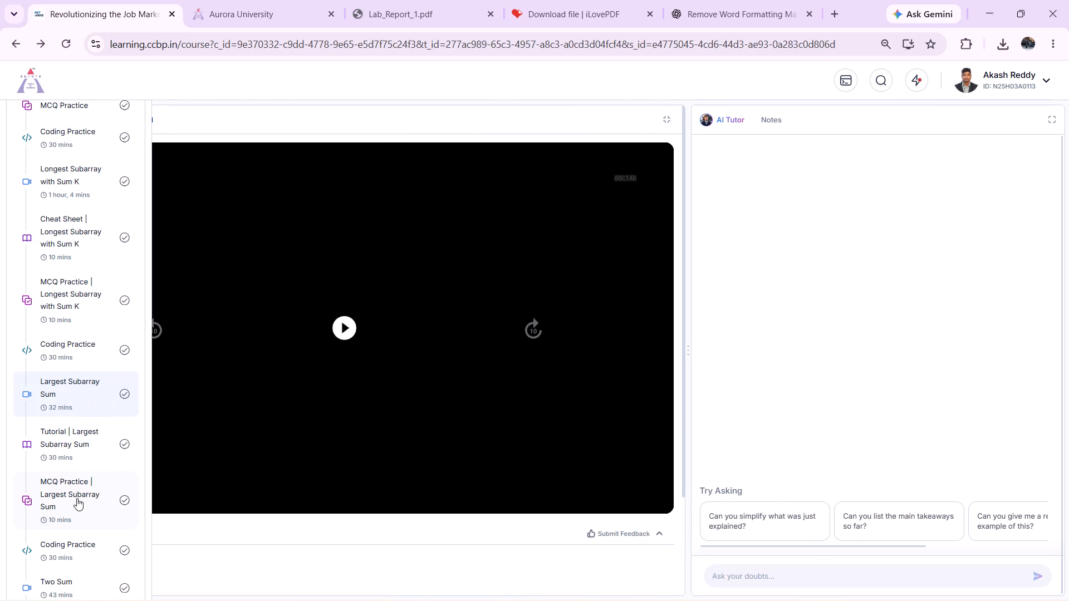
{"action": "scroll", "coordinate": [77, 498], "scroll_direction": "down", "scroll_amount": 1}
{"action": "left_click", "coordinate": [72, 520]}
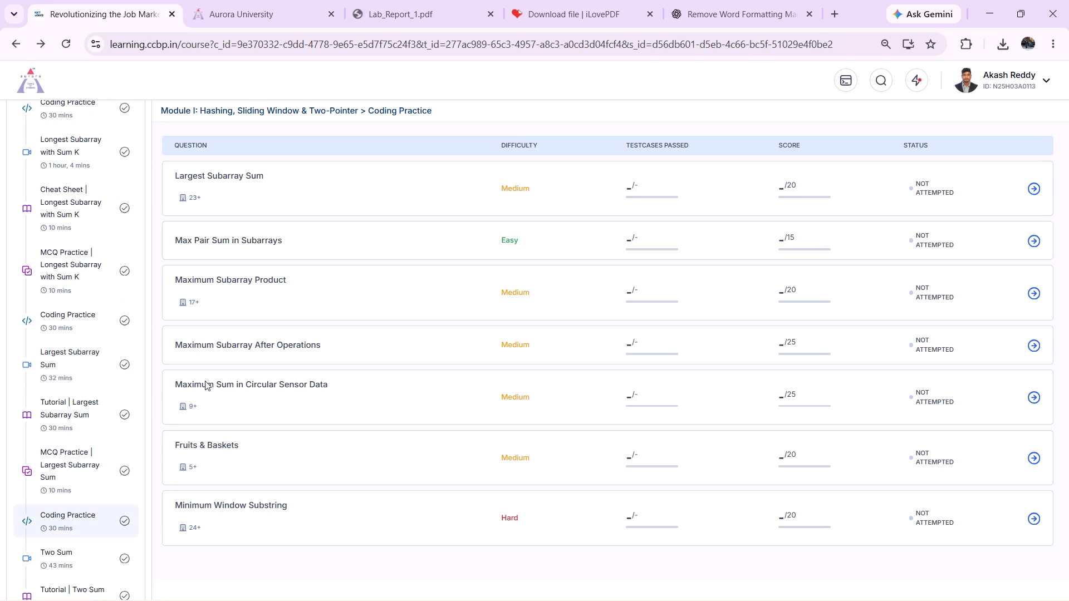
{"action": "scroll", "coordinate": [81, 492], "scroll_direction": "up", "scroll_amount": 8}
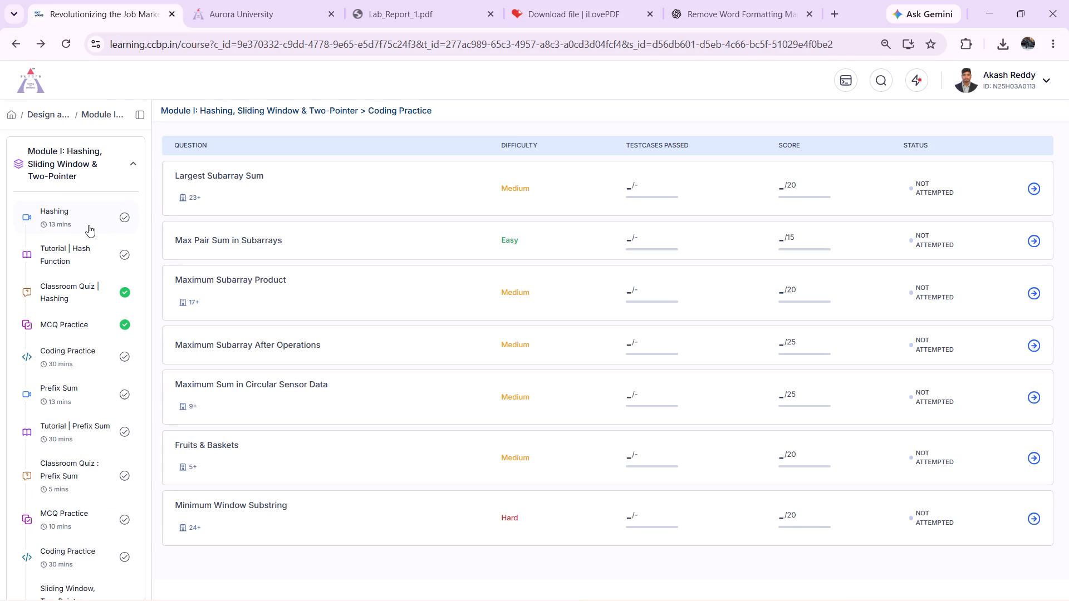
{"action": "left_click", "coordinate": [71, 356]}
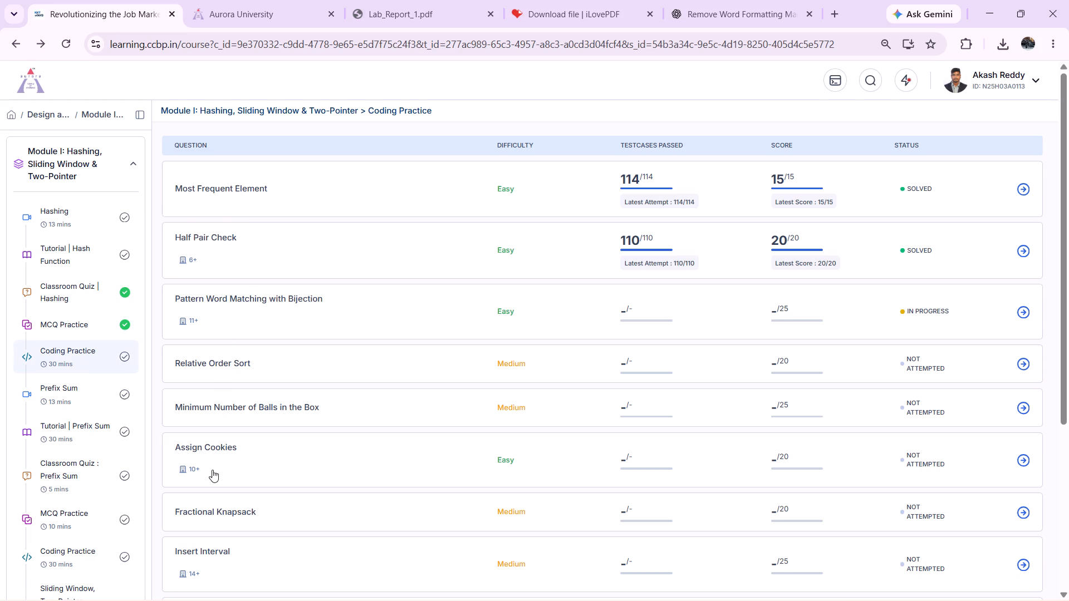
{"action": "scroll", "coordinate": [212, 470], "scroll_direction": "down", "scroll_amount": 6}
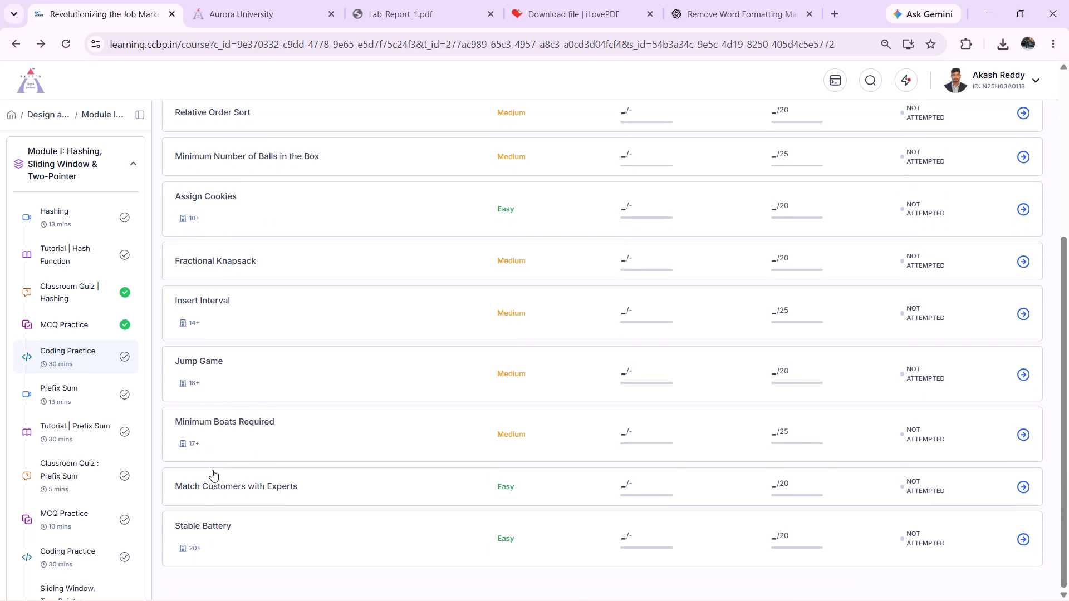
{"action": "scroll", "coordinate": [212, 470], "scroll_direction": "down", "scroll_amount": 1}
{"action": "left_click", "coordinate": [57, 549]}
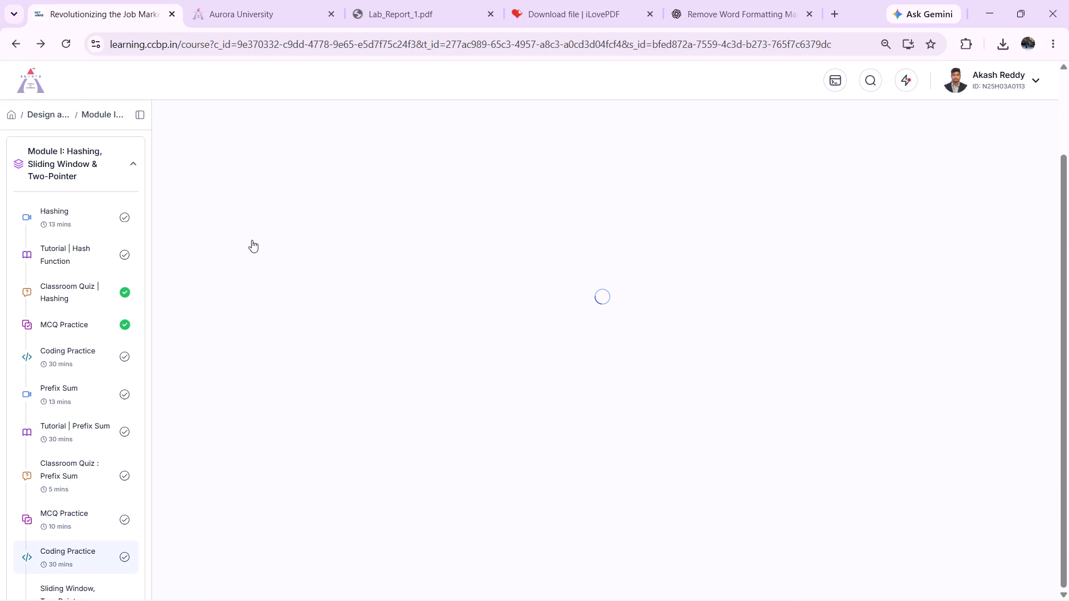
{"action": "scroll", "coordinate": [67, 469], "scroll_direction": "down", "scroll_amount": 2}
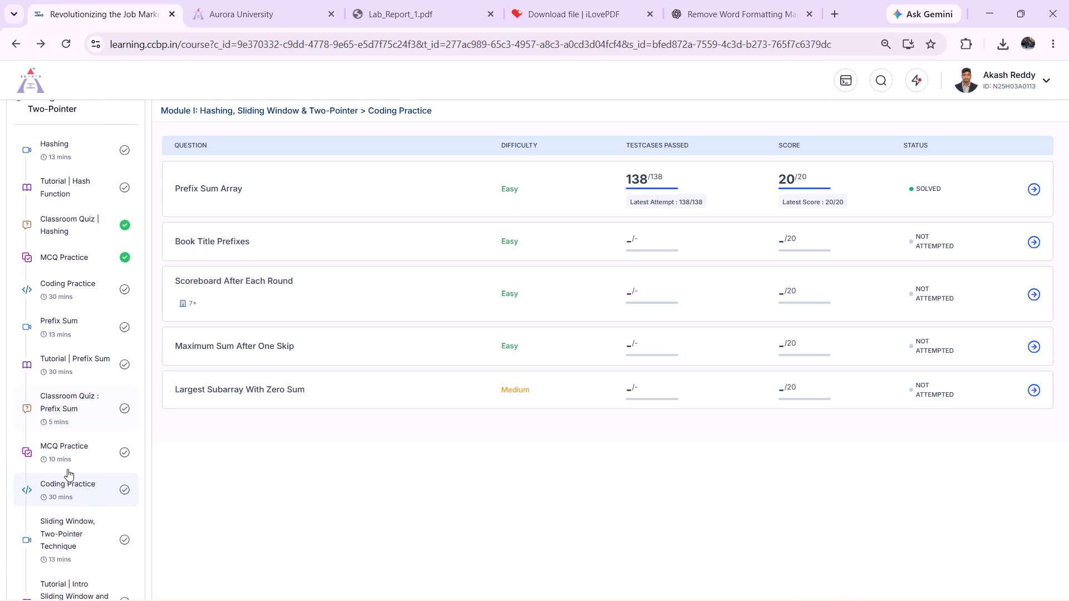
{"action": "scroll", "coordinate": [67, 469], "scroll_direction": "down", "scroll_amount": 4}
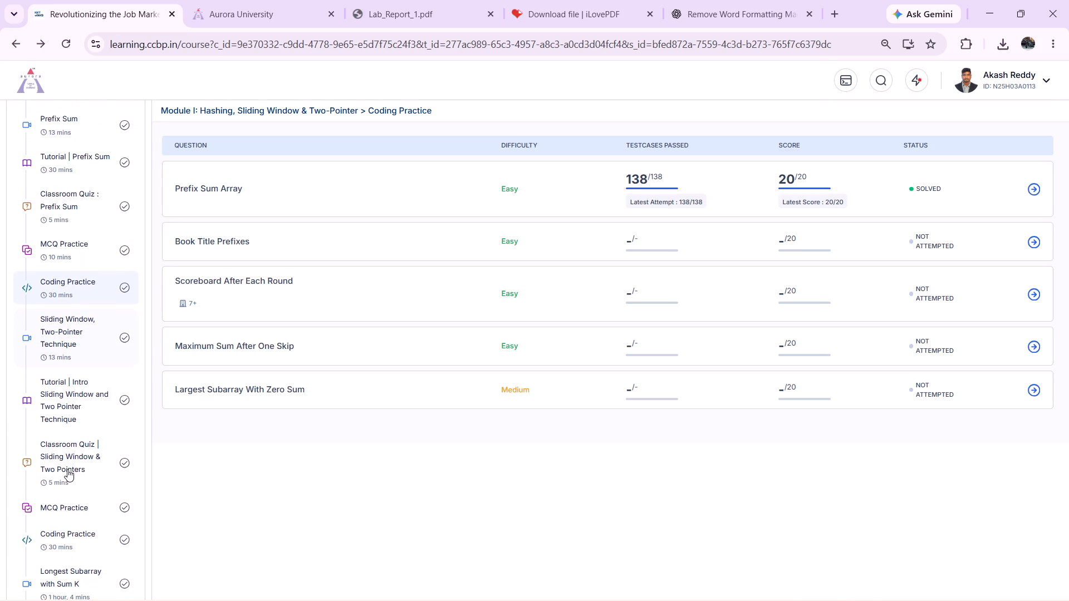
Open the Union of Two Sorted Arrays question from the coding practice set following the Sliding Window & Two Pointers quiz.
{"action": "scroll", "coordinate": [67, 469], "scroll_direction": "down", "scroll_amount": 1}
{"action": "left_click", "coordinate": [64, 546]}
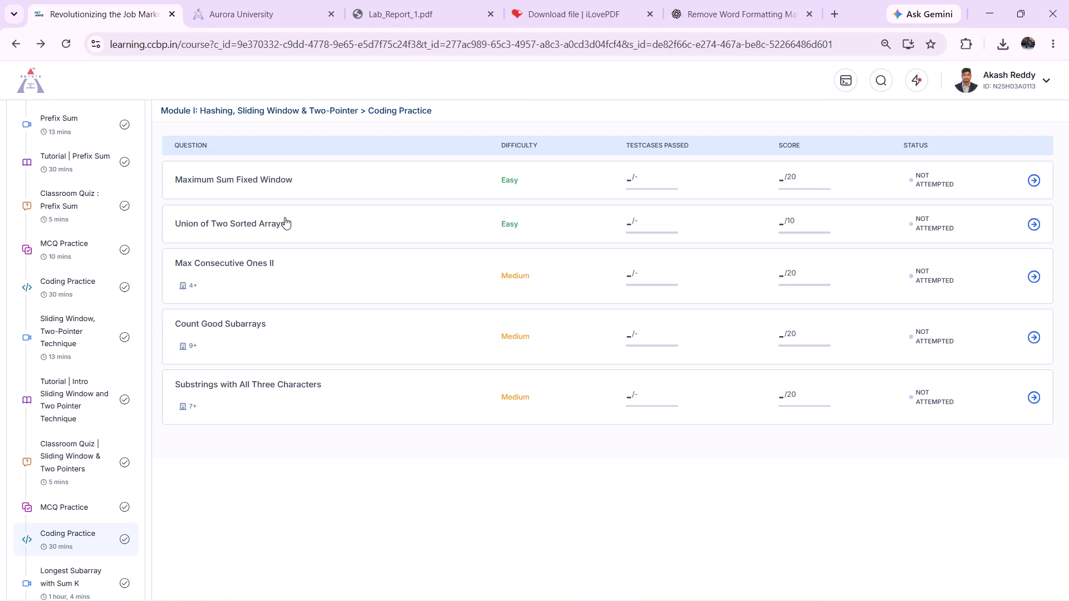
{"action": "left_click", "coordinate": [285, 217]}
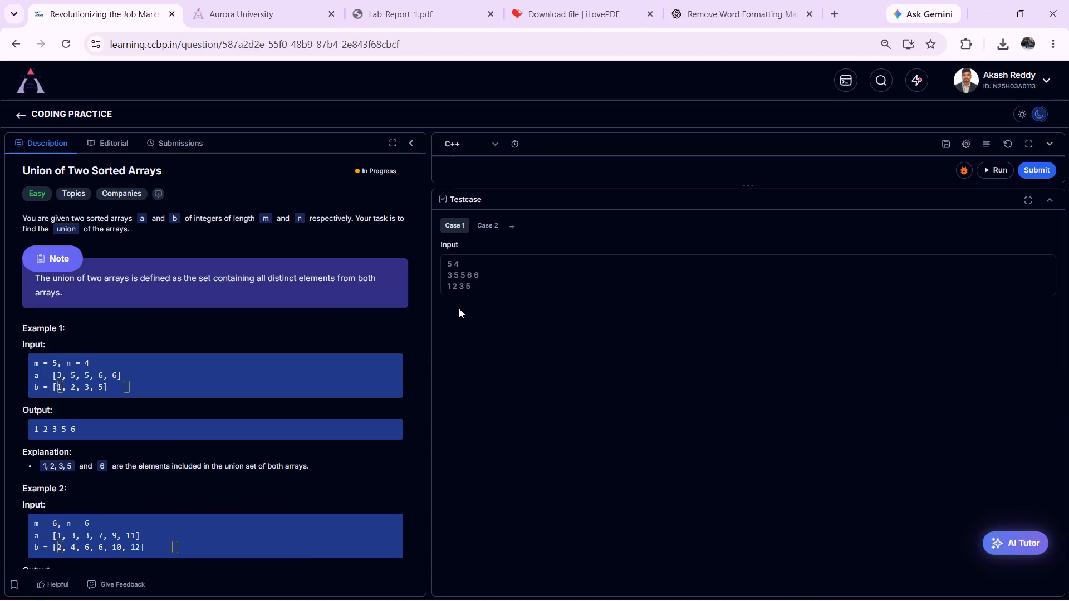
{"action": "left_click_drag", "start_coordinate": [621, 183], "coordinate": [572, 420]}
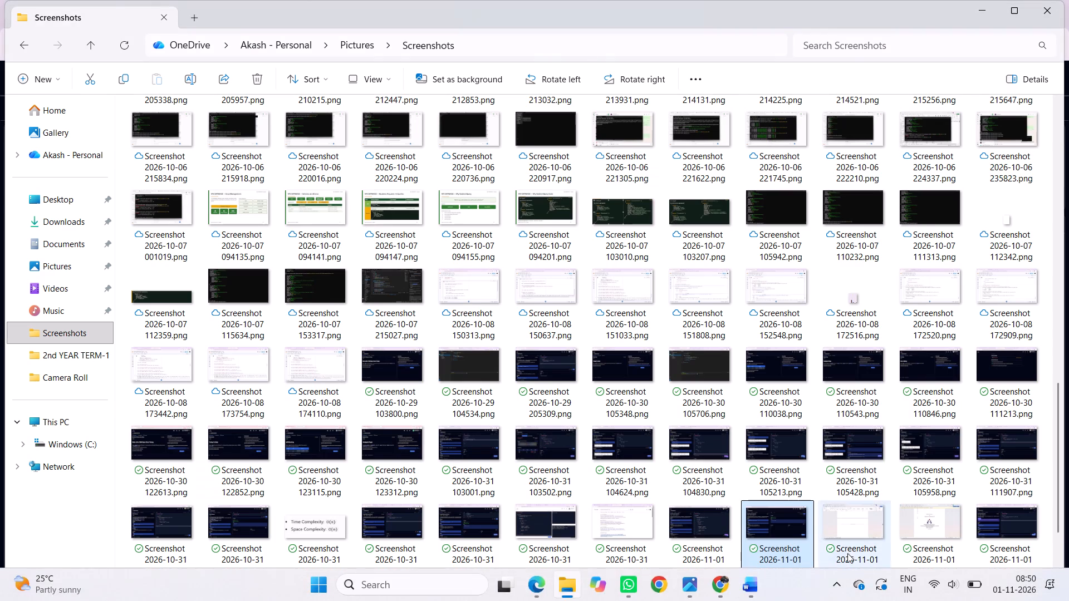
Crop the browser tab strip off brute force screenshot 084842 to about 1920 x 1038, save over the original, and copy the image.
{"action": "scroll", "coordinate": [911, 528], "scroll_direction": "down", "scroll_amount": 3}
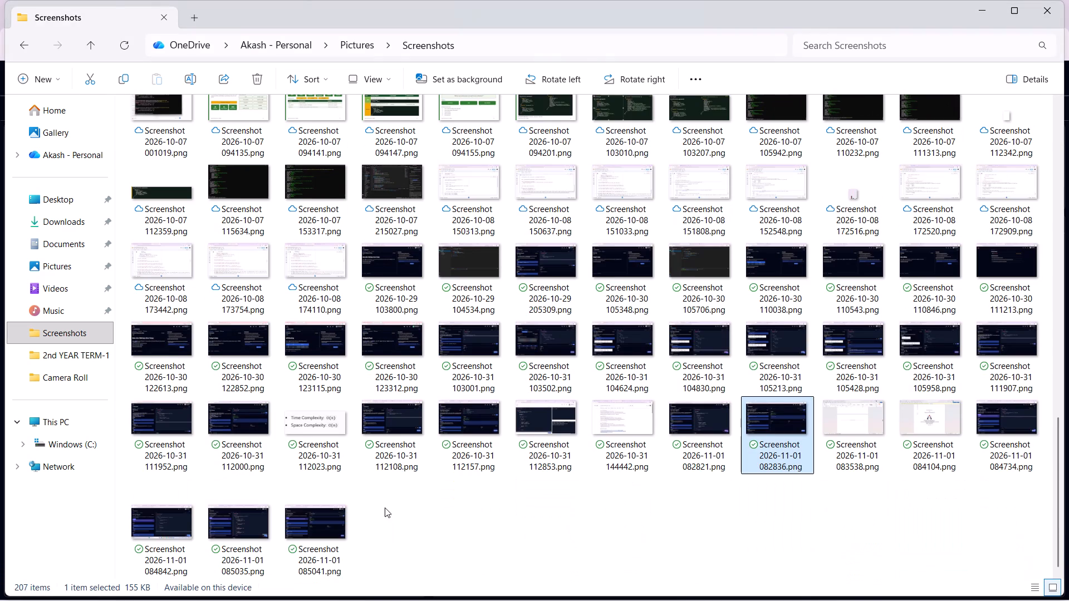
{"action": "double_click", "coordinate": [166, 513]}
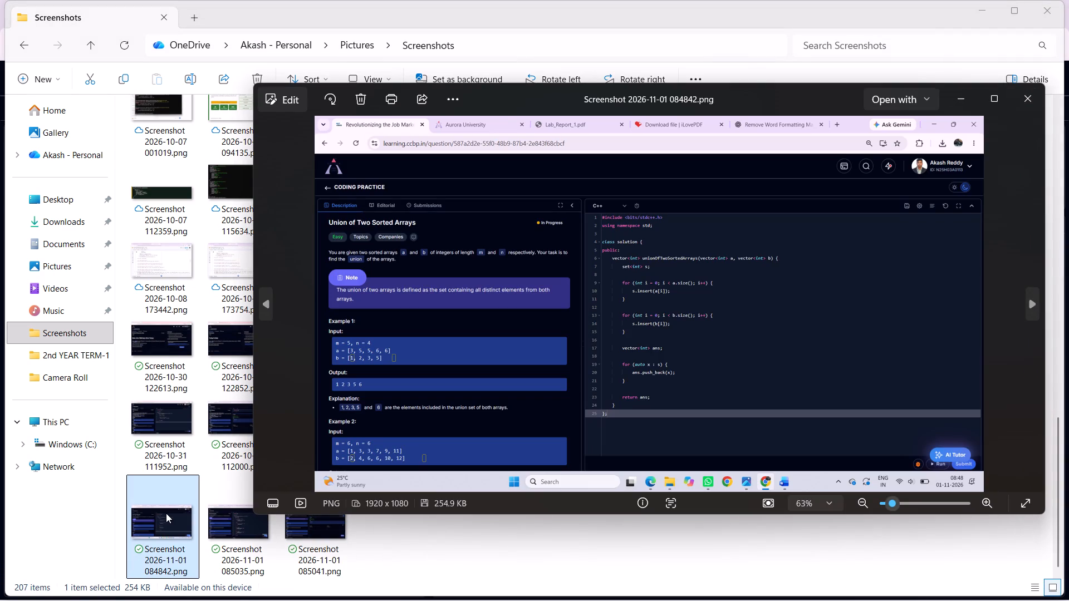
{"action": "left_click", "coordinate": [273, 96]}
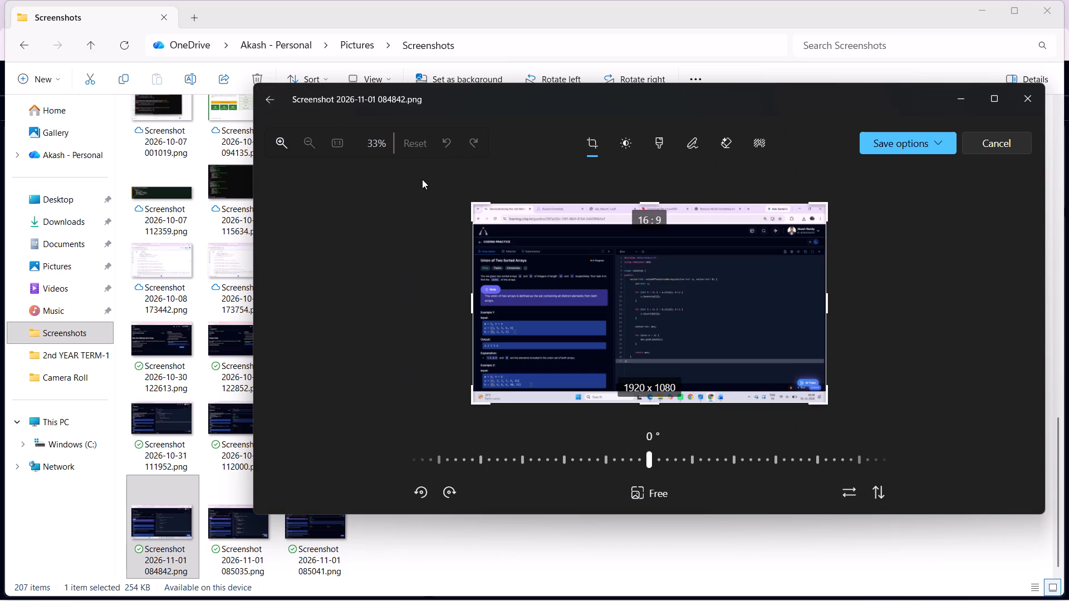
{"action": "left_click_drag", "start_coordinate": [475, 197], "coordinate": [475, 205]}
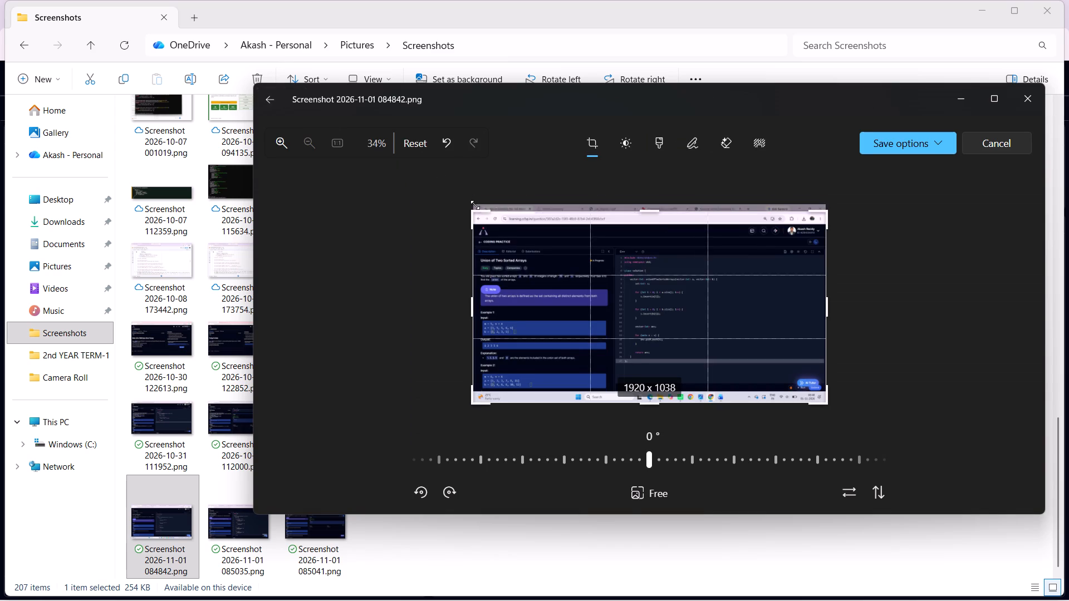
{"action": "left_click", "coordinate": [945, 145]}
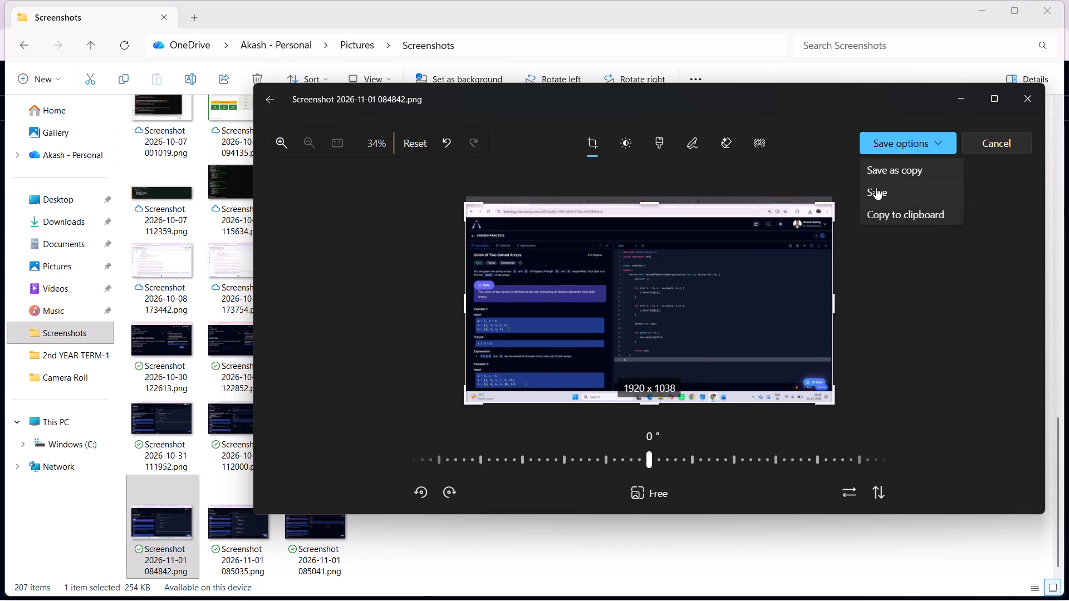
{"action": "left_click", "coordinate": [876, 188]}
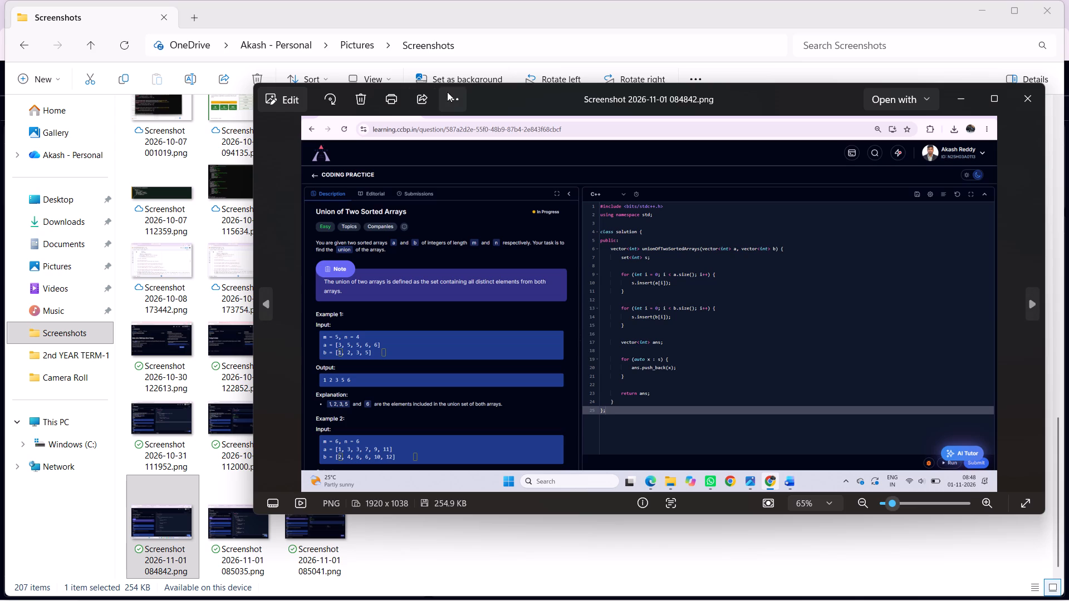
{"action": "left_click", "coordinate": [453, 98]}
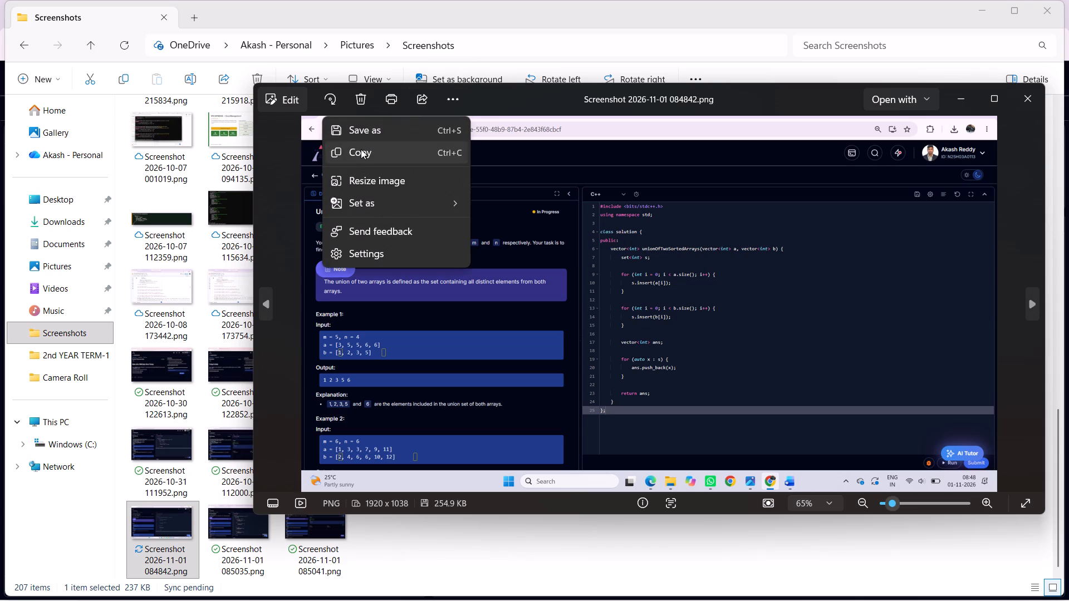
{"action": "left_click", "coordinate": [361, 149]}
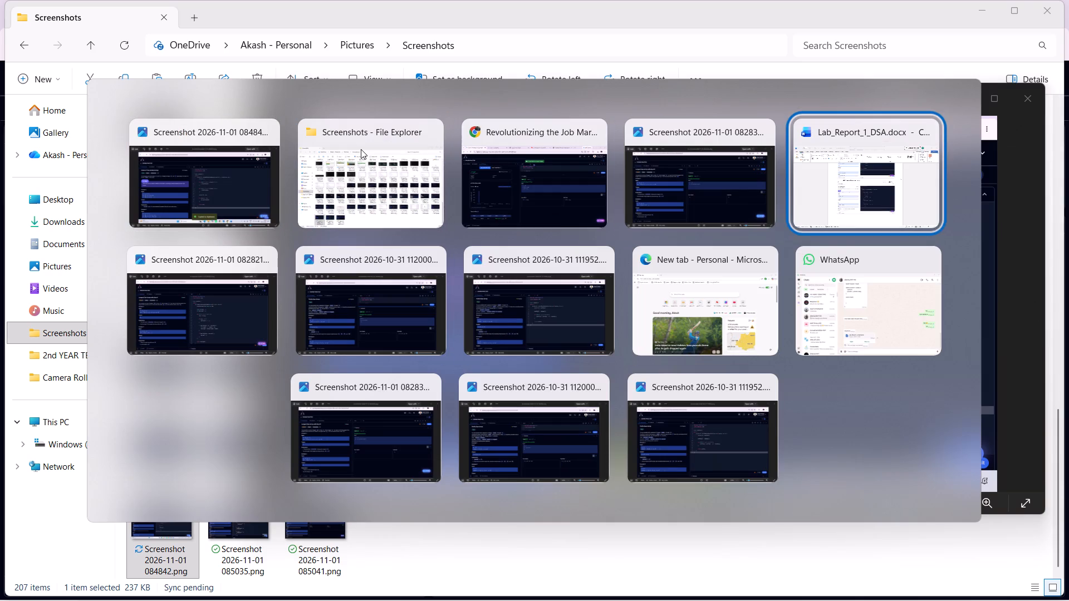
In the Word lab report, cut the old code screenshot under "Brute force approach (using set)".
{"action": "scroll", "coordinate": [364, 218], "scroll_direction": "up", "scroll_amount": 1}
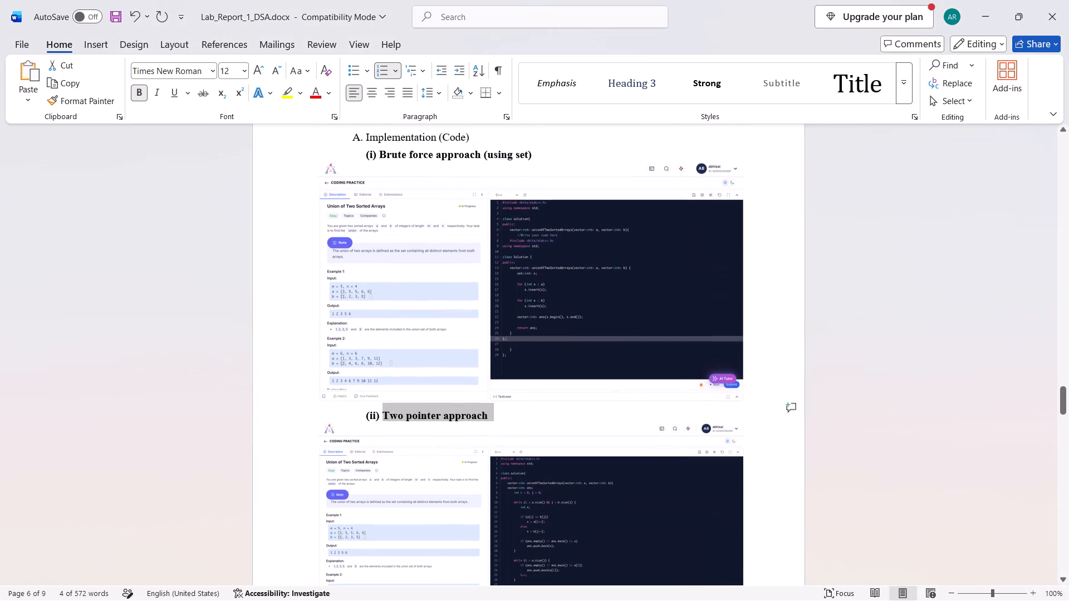
{"action": "left_click", "coordinate": [398, 255]}
{"action": "right_click", "coordinate": [398, 255]}
{"action": "left_click", "coordinate": [428, 224]}
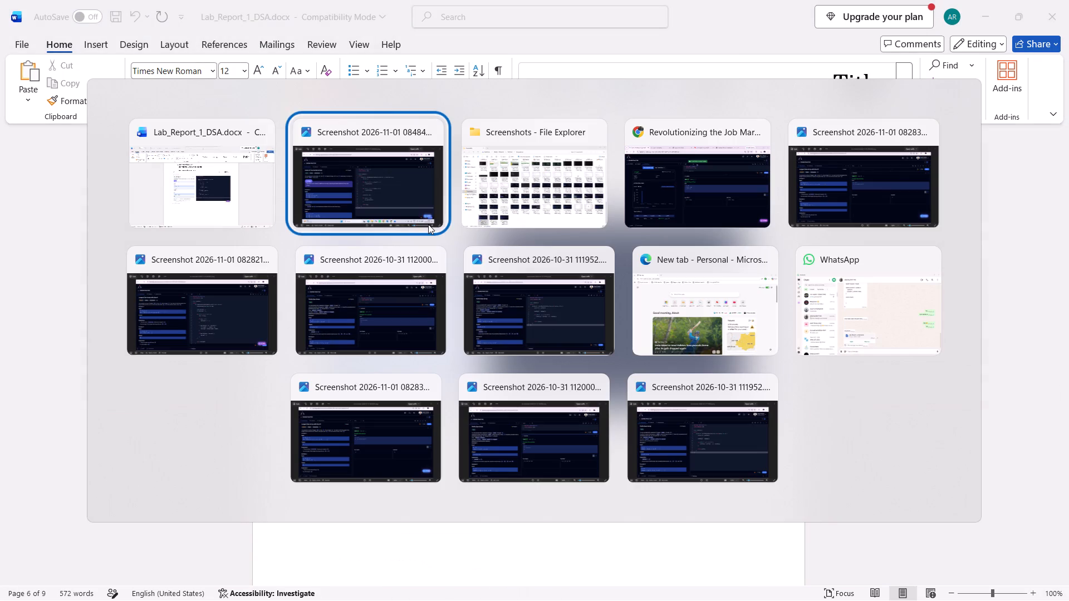
Copy the cropped screenshot 084842 again and paste it under the "Brute force approach (using set)" heading in the report.
{"action": "double_click", "coordinate": [166, 516]}
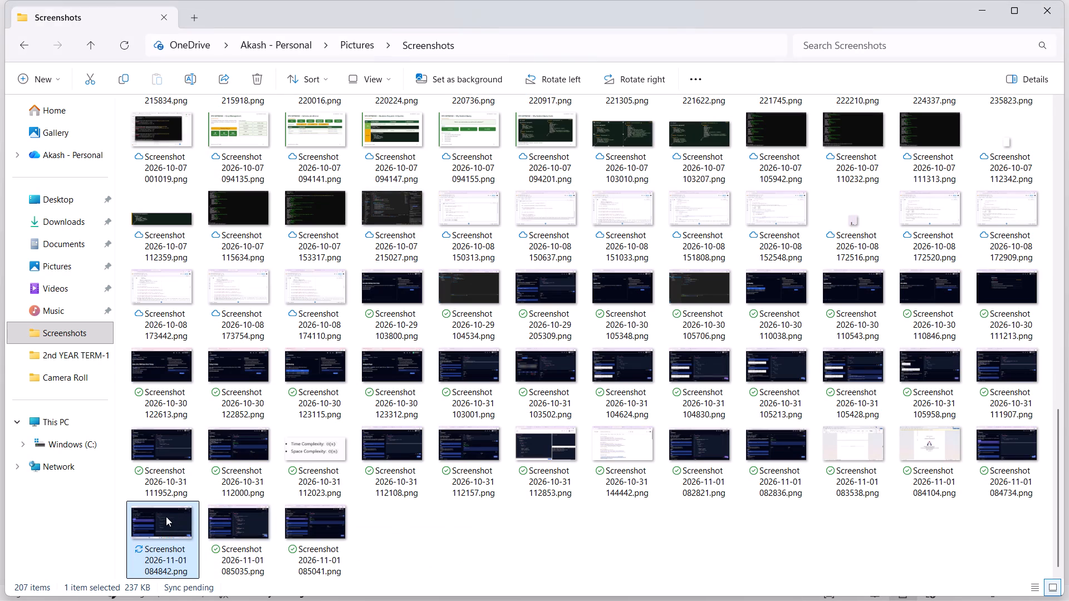
{"action": "left_click", "coordinate": [202, 126]}
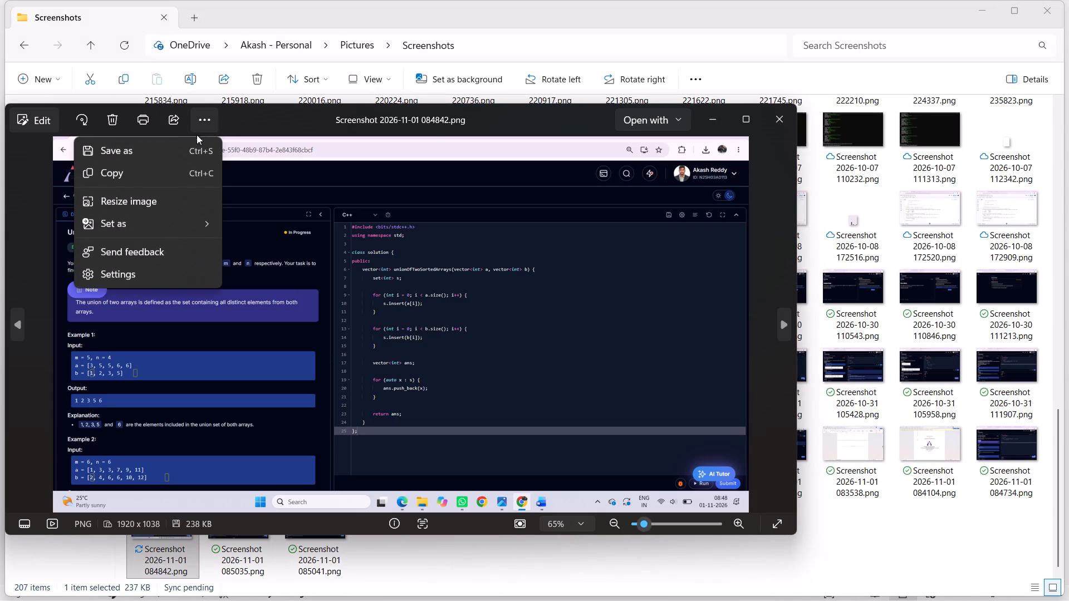
{"action": "left_click", "coordinate": [132, 167]}
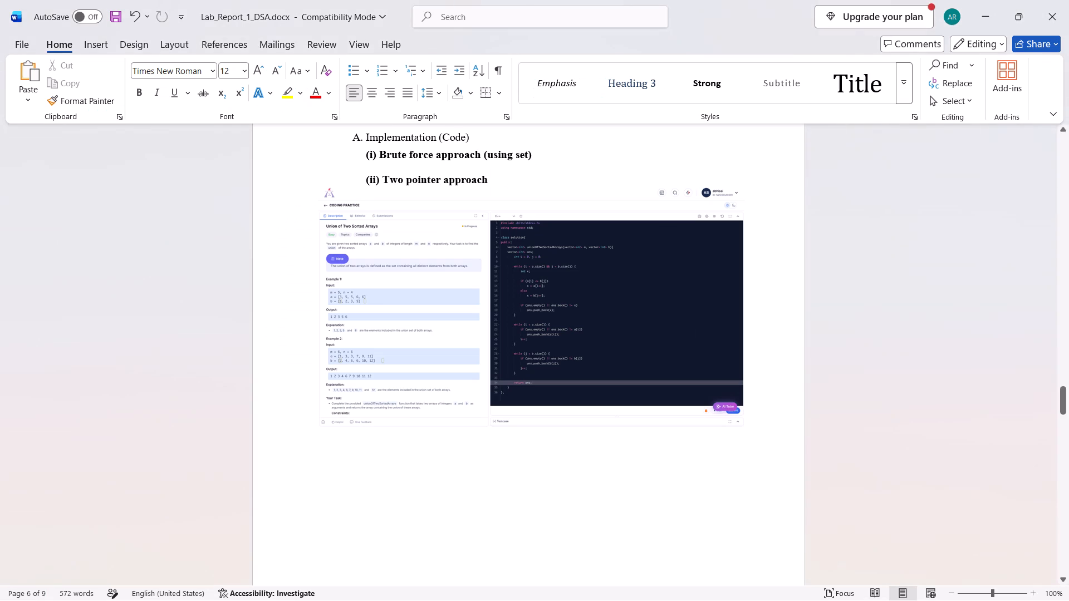
{"action": "key", "text": "ctrl+v"}
Remove the stray list number "3." beside the pasted brute force code screenshot.
{"action": "scroll", "coordinate": [271, 319], "scroll_direction": "down", "scroll_amount": 1}
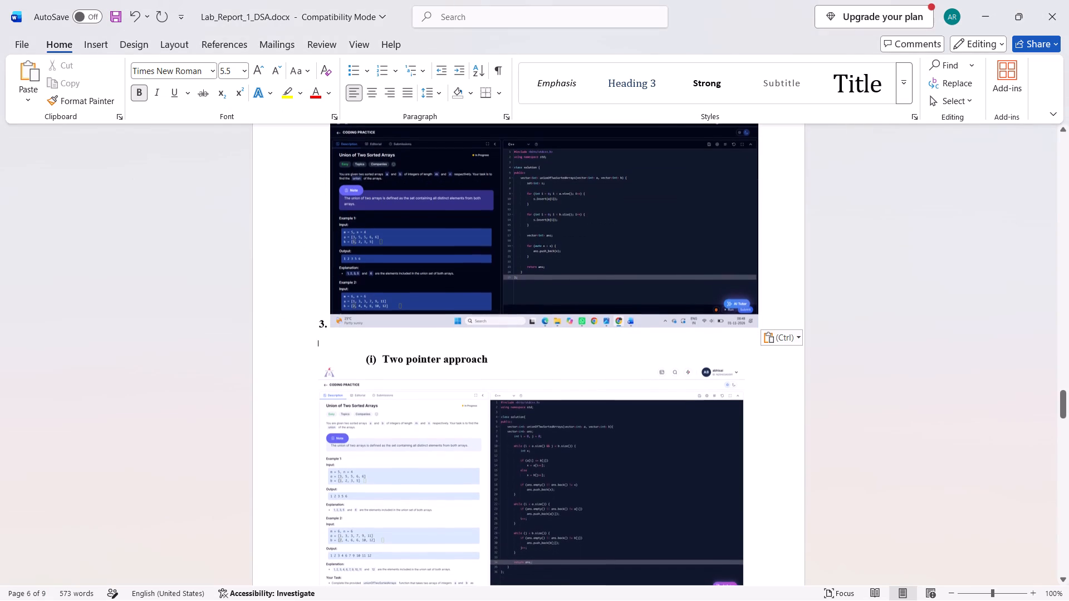
{"action": "left_click", "coordinate": [324, 323]}
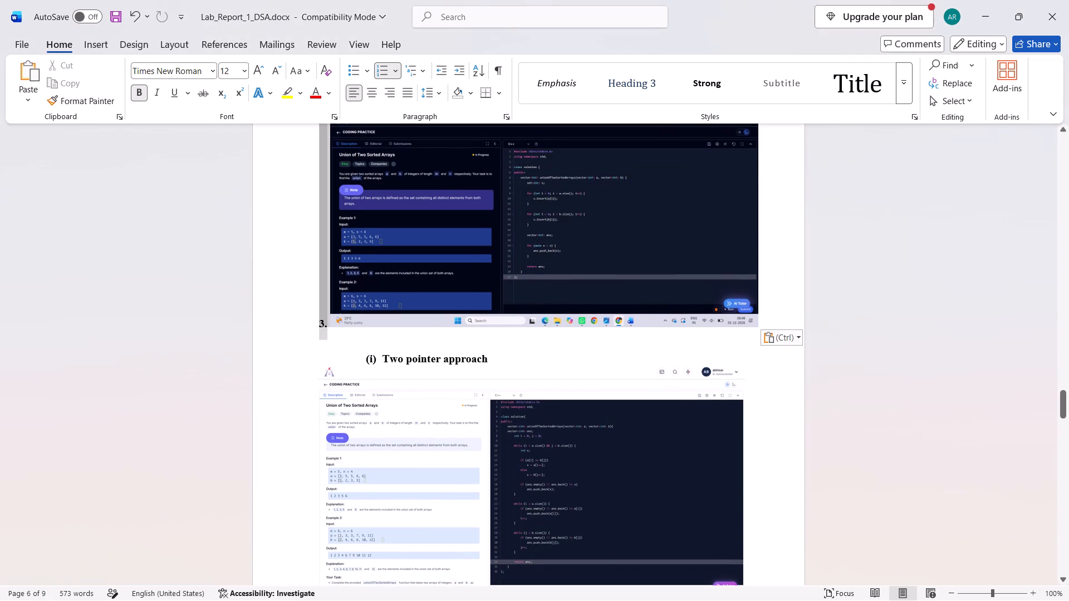
{"action": "key", "text": "BackSpace"}
Cut the old code screenshot under the "Two pointer approach" heading.
{"action": "right_click", "coordinate": [380, 427]}
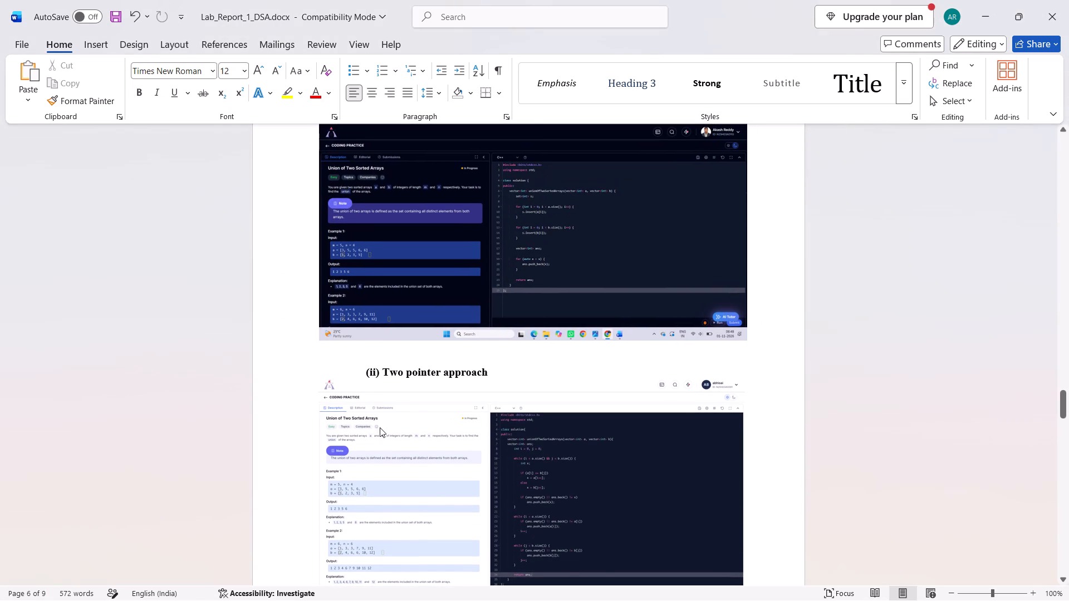
{"action": "left_click", "coordinate": [423, 56]}
{"action": "scroll", "coordinate": [405, 345], "scroll_direction": "down", "scroll_amount": 1}
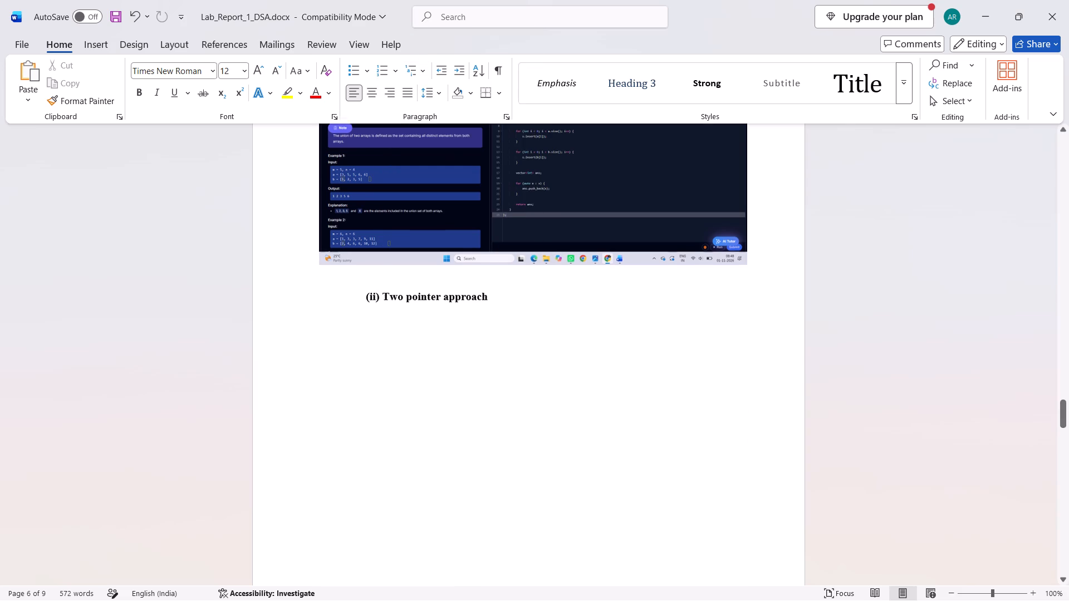
{"action": "scroll", "coordinate": [405, 345], "scroll_direction": "down", "scroll_amount": 1}
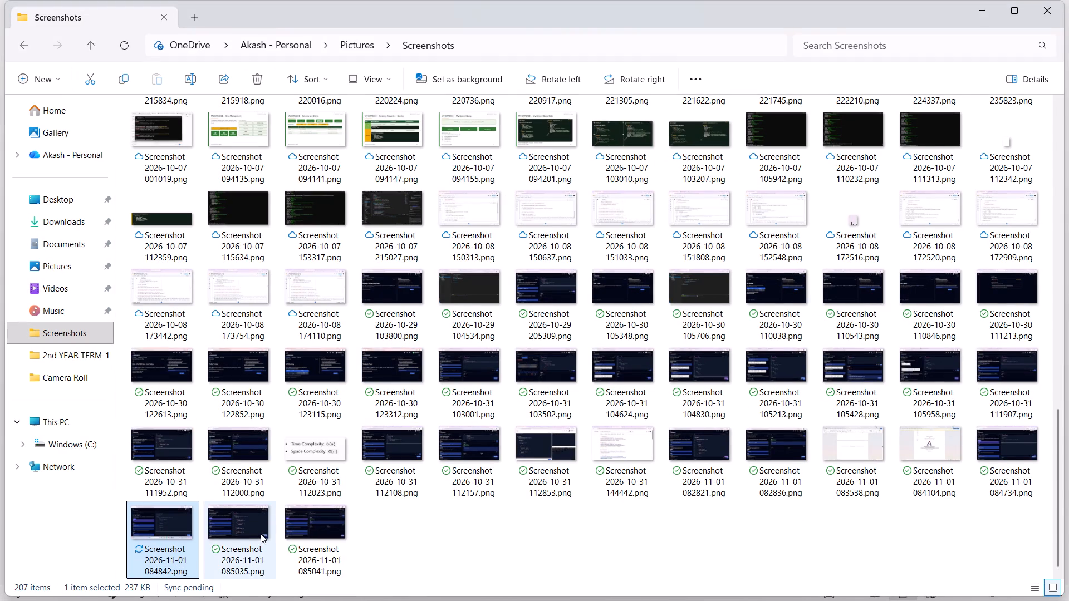
Crop the browser tab strip off two pointer code screenshot 085035 to about 1920 x 1047, save over the original, and copy the image.
{"action": "double_click", "coordinate": [261, 534]}
{"action": "left_click", "coordinate": [238, 53]}
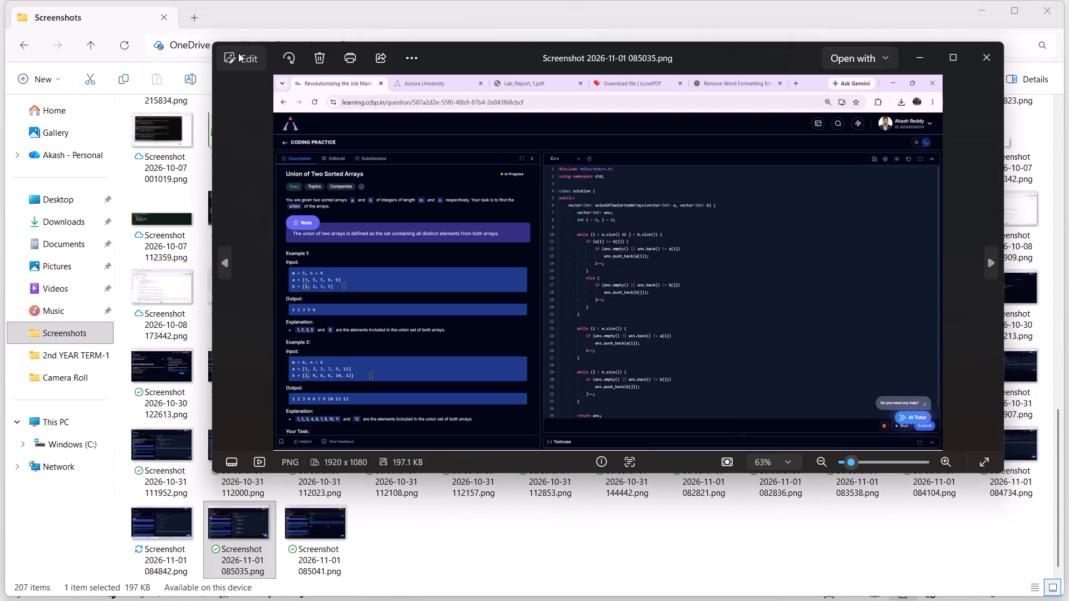
{"action": "left_click_drag", "start_coordinate": [438, 159], "coordinate": [438, 163]}
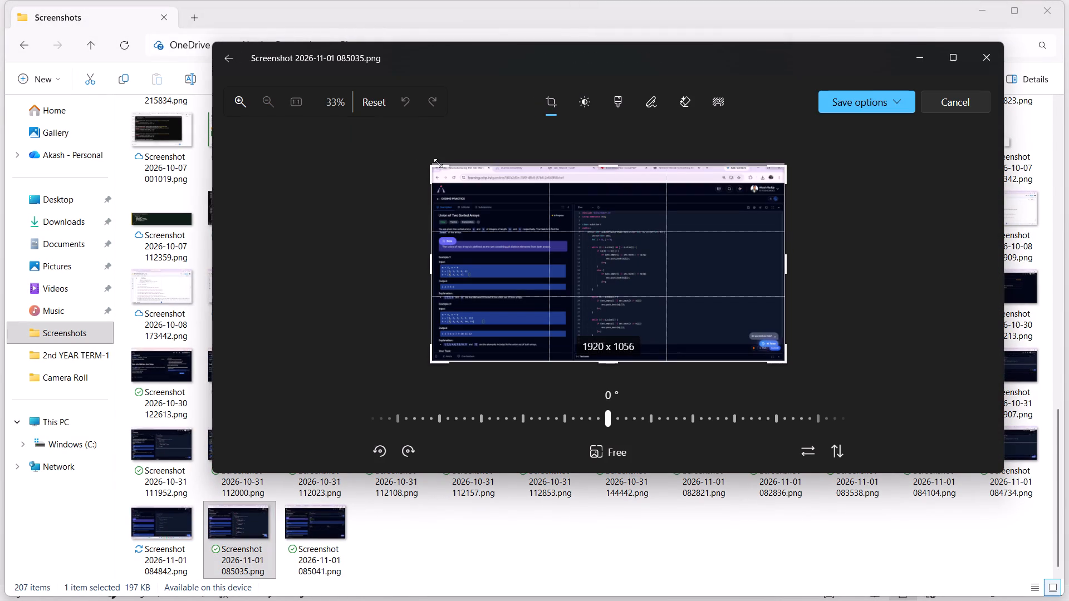
{"action": "left_click_drag", "start_coordinate": [438, 163], "coordinate": [438, 165]}
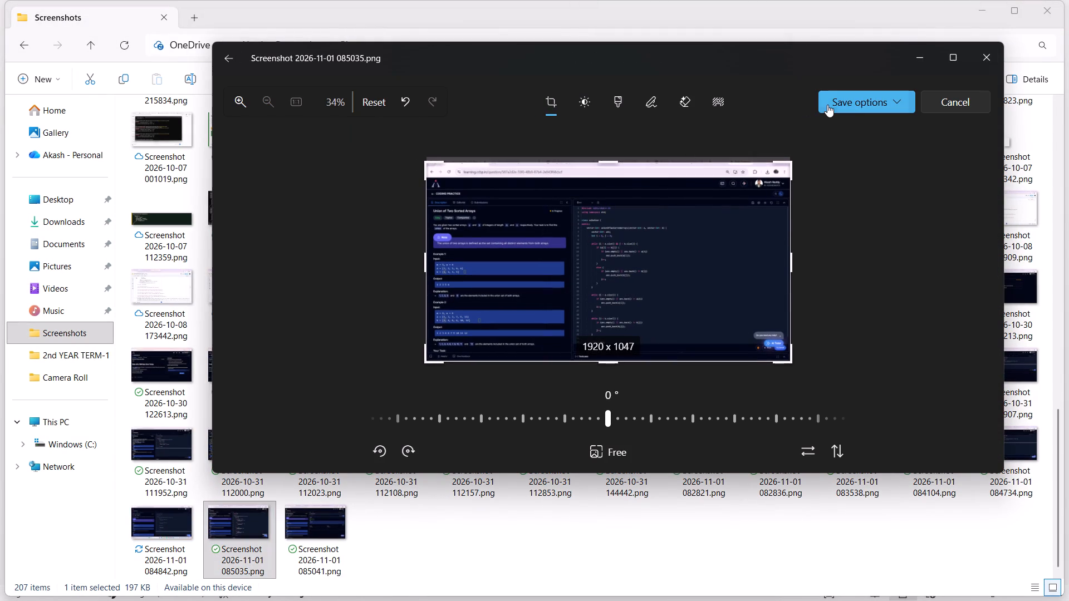
{"action": "left_click", "coordinate": [827, 105]}
{"action": "left_click", "coordinate": [827, 144]}
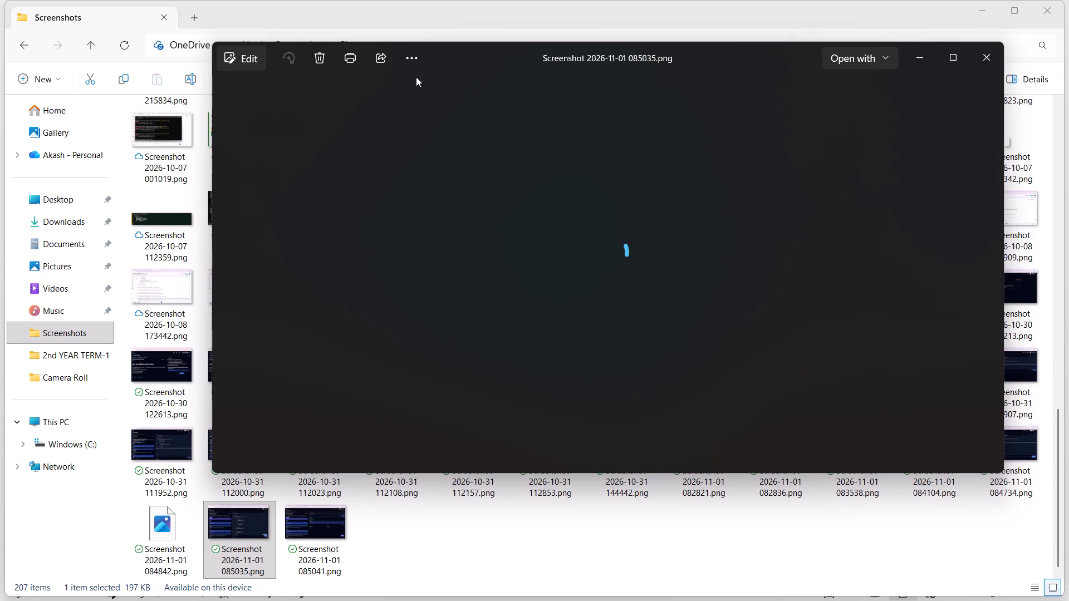
{"action": "left_click", "coordinate": [413, 60]}
{"action": "left_click", "coordinate": [313, 106]}
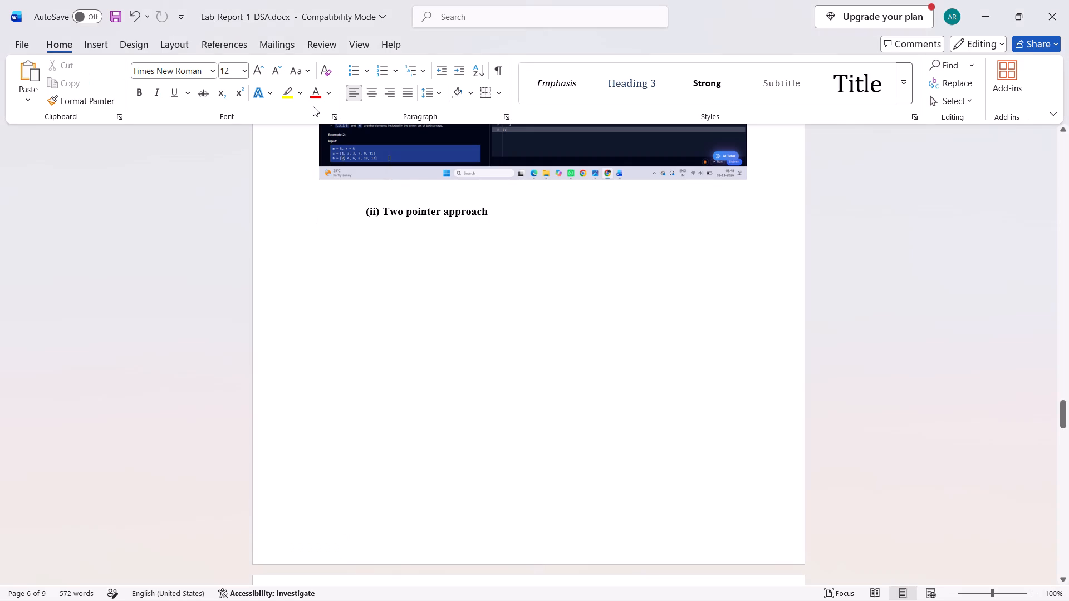
Paste the cropped code screenshot under "(ii) Two pointer approach" in the Word report and remove its stray list number.
{"action": "key", "text": "ctrl+v"}
{"action": "scroll", "coordinate": [424, 298], "scroll_direction": "down", "scroll_amount": 1}
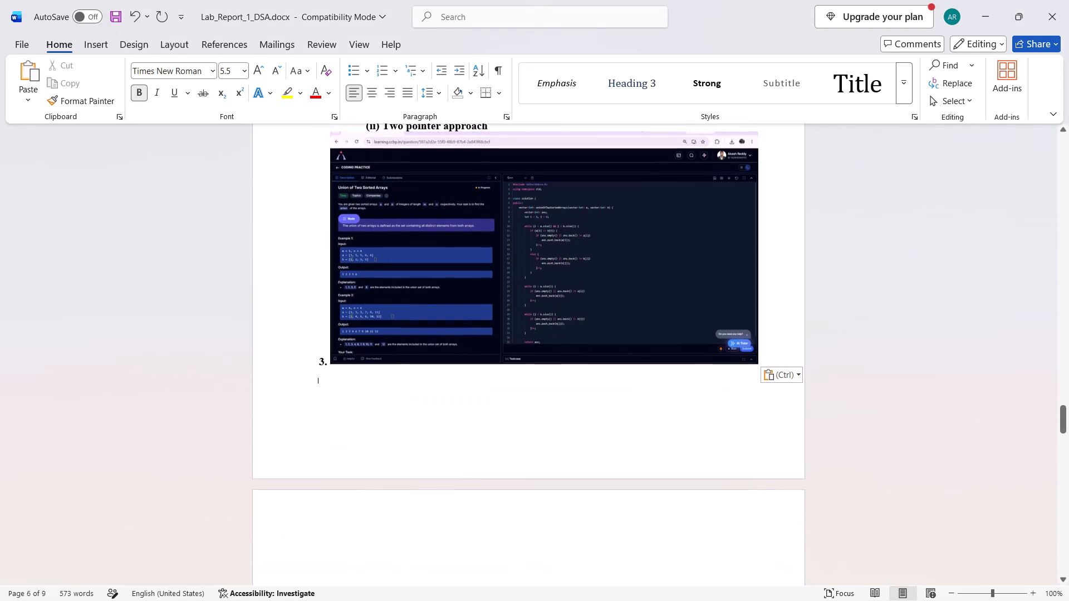
{"action": "left_click", "coordinate": [325, 361]}
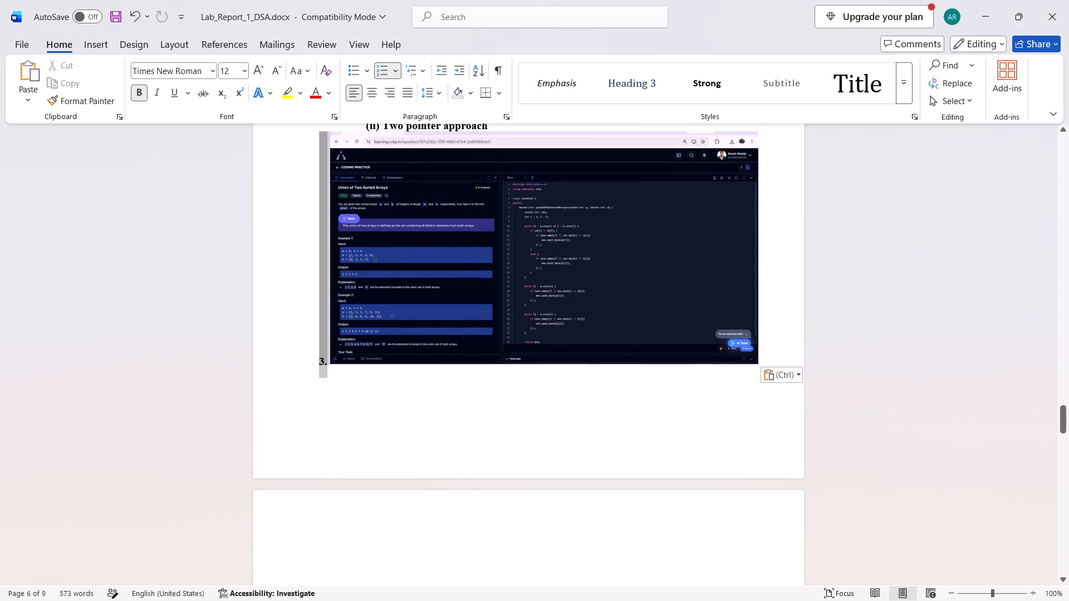
{"action": "key", "text": "BackSpace"}
Copy the "Screen Shot of Output vs Expected Output" and "Brute force approach (using set)" headings onto a new line below the Complexity Analysis text.
{"action": "scroll", "coordinate": [325, 361], "scroll_direction": "down", "scroll_amount": 3}
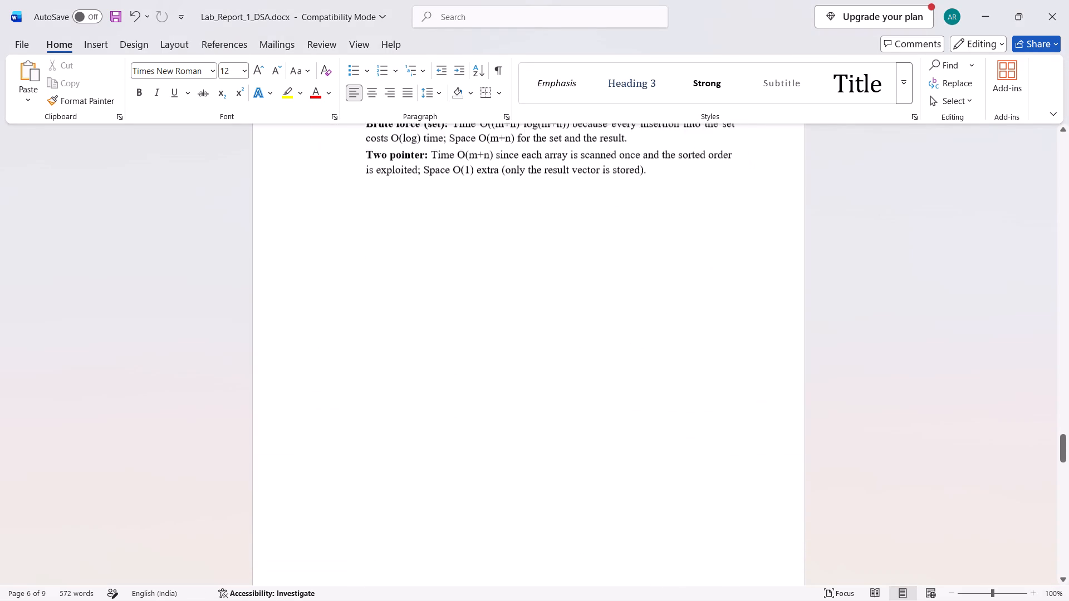
{"action": "scroll", "coordinate": [325, 361], "scroll_direction": "down", "scroll_amount": 3}
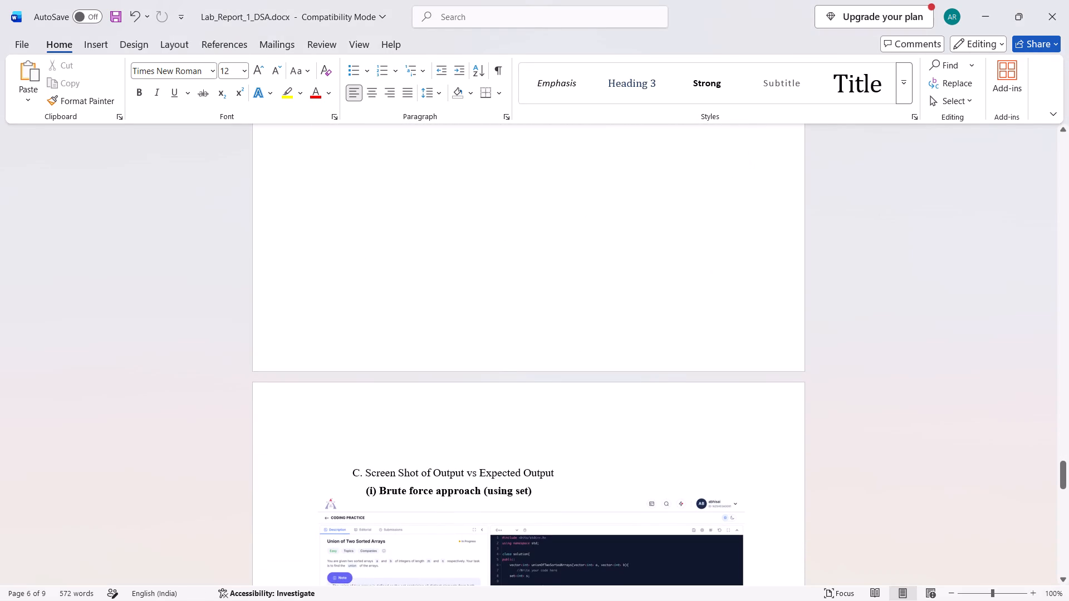
{"action": "scroll", "coordinate": [325, 361], "scroll_direction": "up", "scroll_amount": 3}
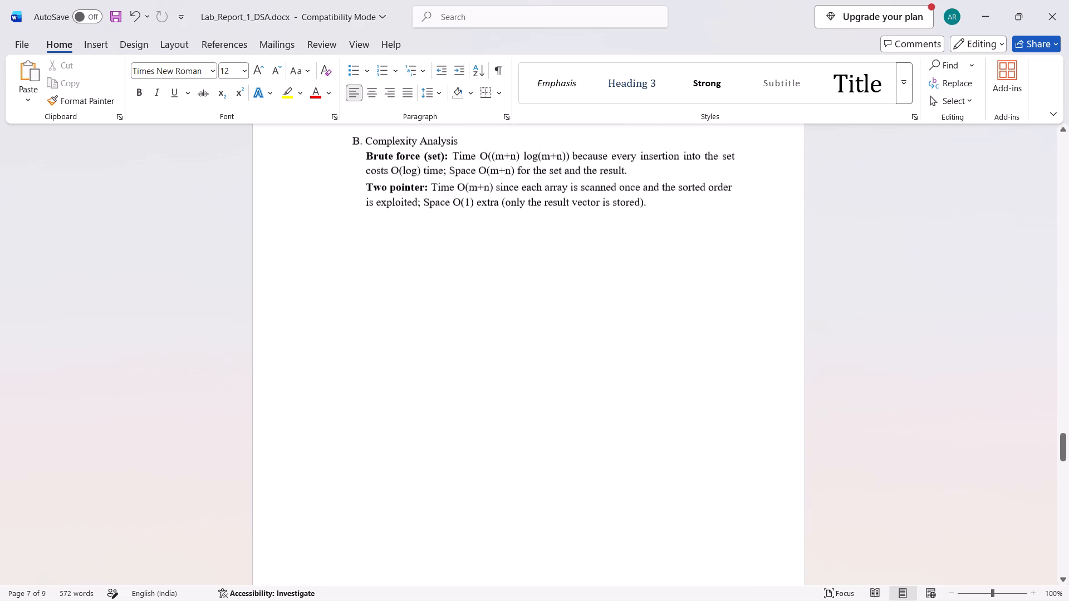
{"action": "scroll", "coordinate": [325, 361], "scroll_direction": "up", "scroll_amount": 2}
{"action": "scroll", "coordinate": [325, 361], "scroll_direction": "down", "scroll_amount": 6}
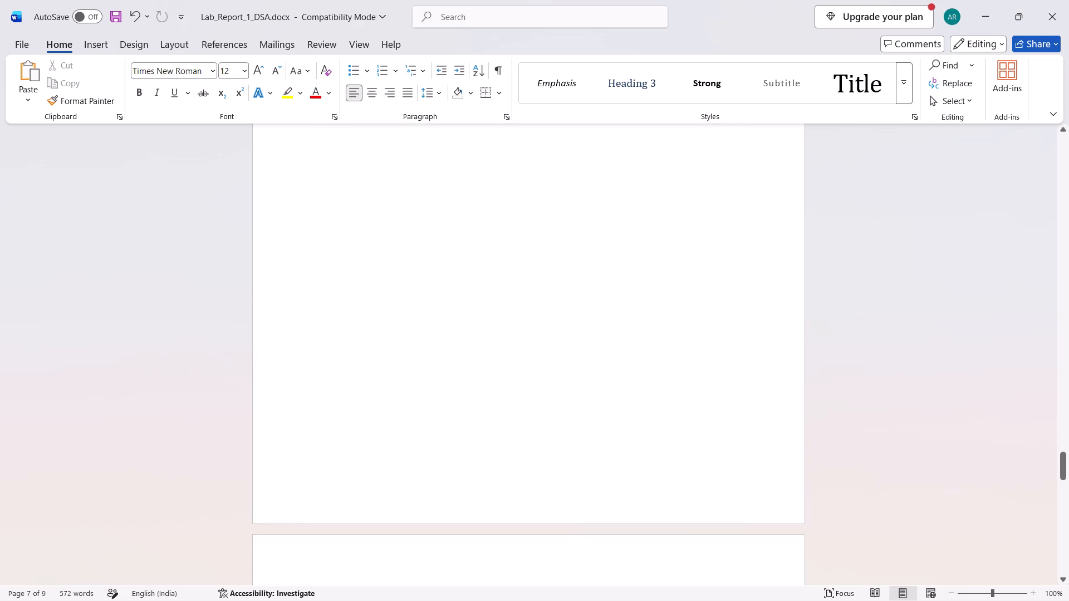
{"action": "scroll", "coordinate": [325, 361], "scroll_direction": "down", "scroll_amount": 3}
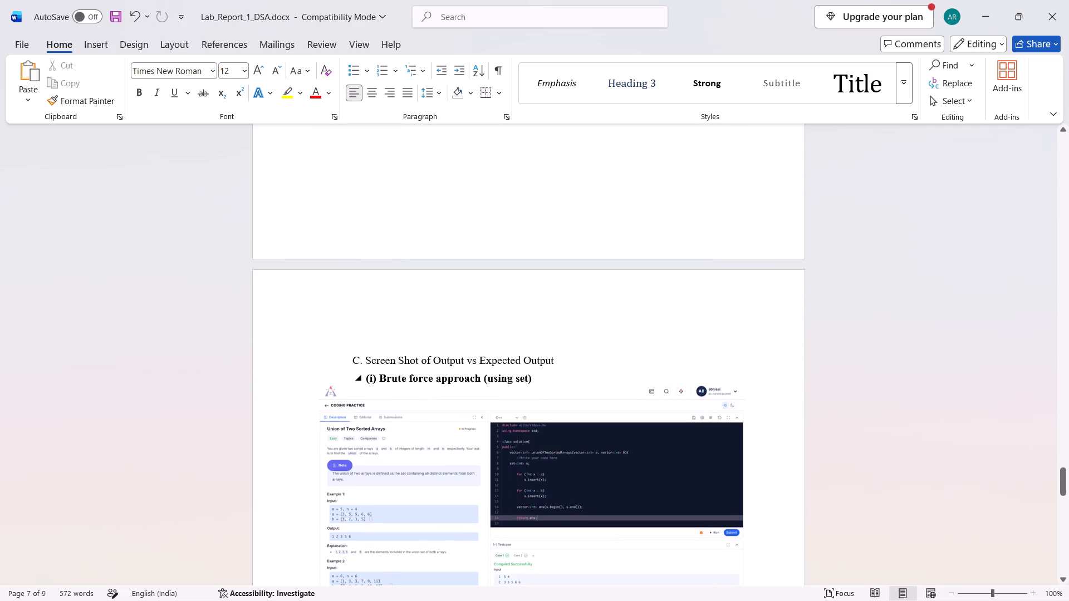
{"action": "left_click_drag", "start_coordinate": [533, 373], "coordinate": [326, 355]}
{"action": "key", "text": "ctrl+c"}
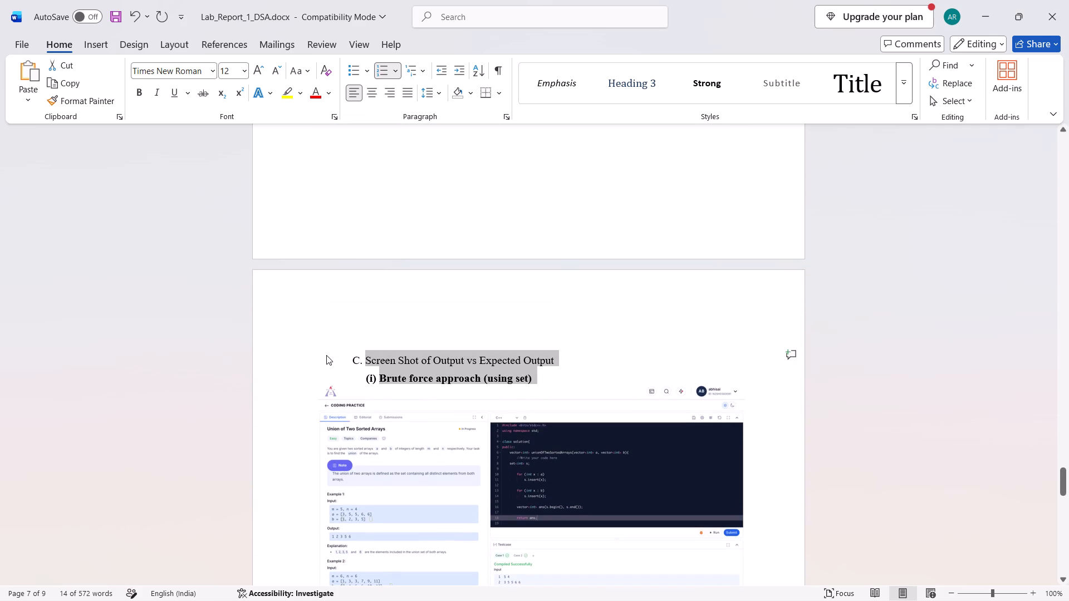
{"action": "scroll", "coordinate": [326, 355], "scroll_direction": "up", "scroll_amount": 4}
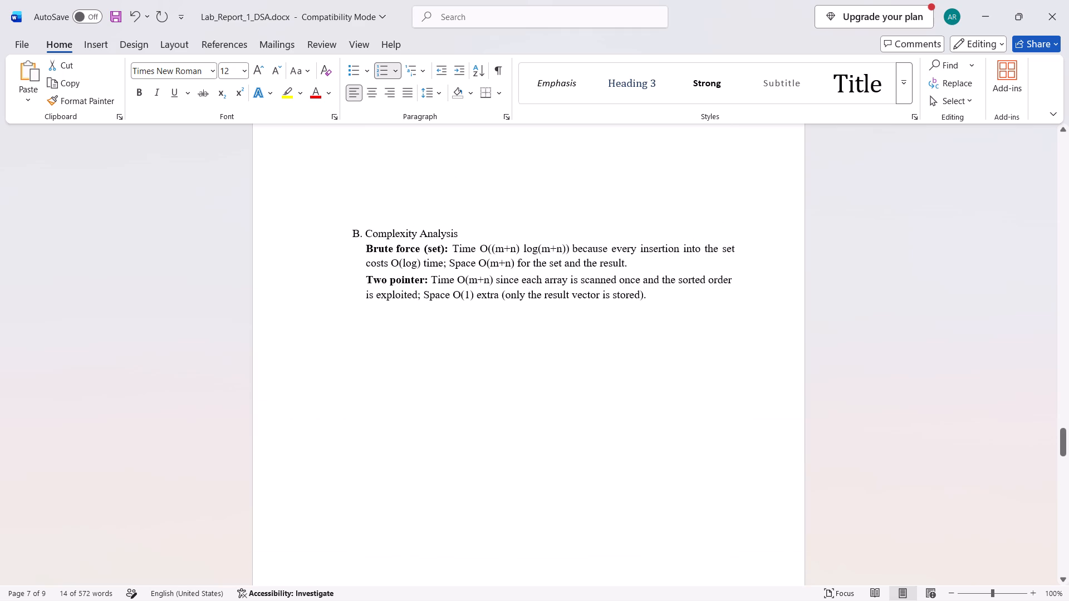
{"action": "left_click", "coordinate": [652, 297]}
{"action": "key", "text": "Return"}
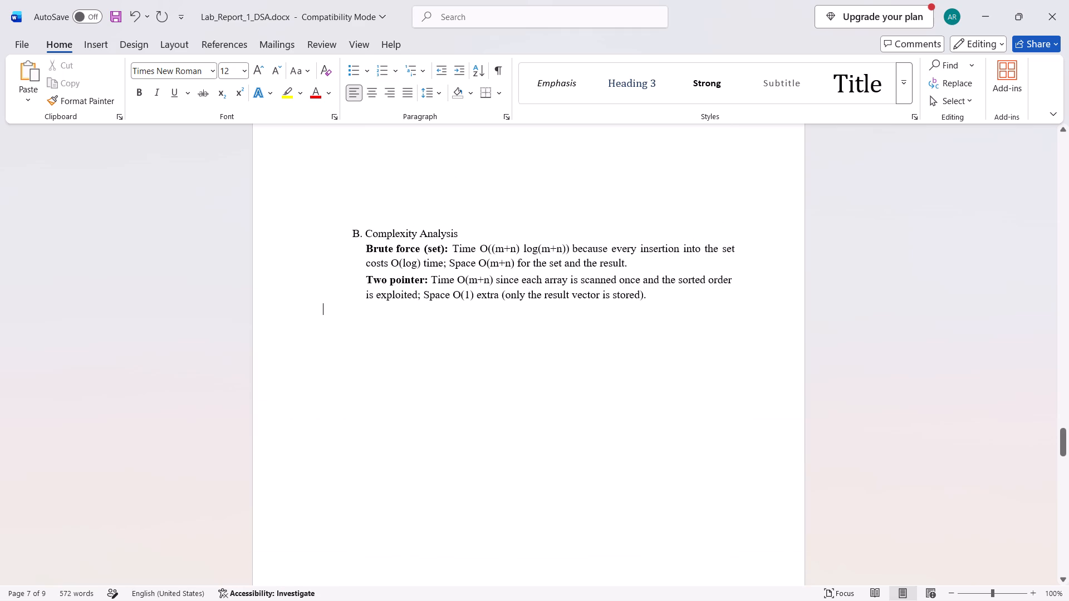
{"action": "key", "text": "ctrl+v"}
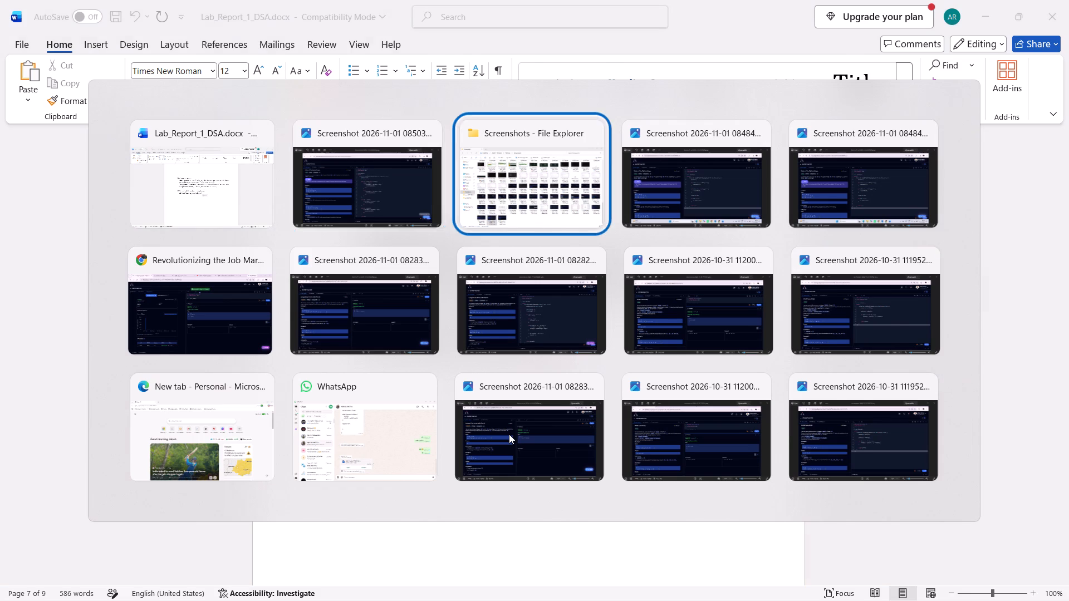
Crop the browser tab strip off output screenshot 085041 to about 1920 x 1051, save over the original, and copy the image.
{"action": "double_click", "coordinate": [311, 530]}
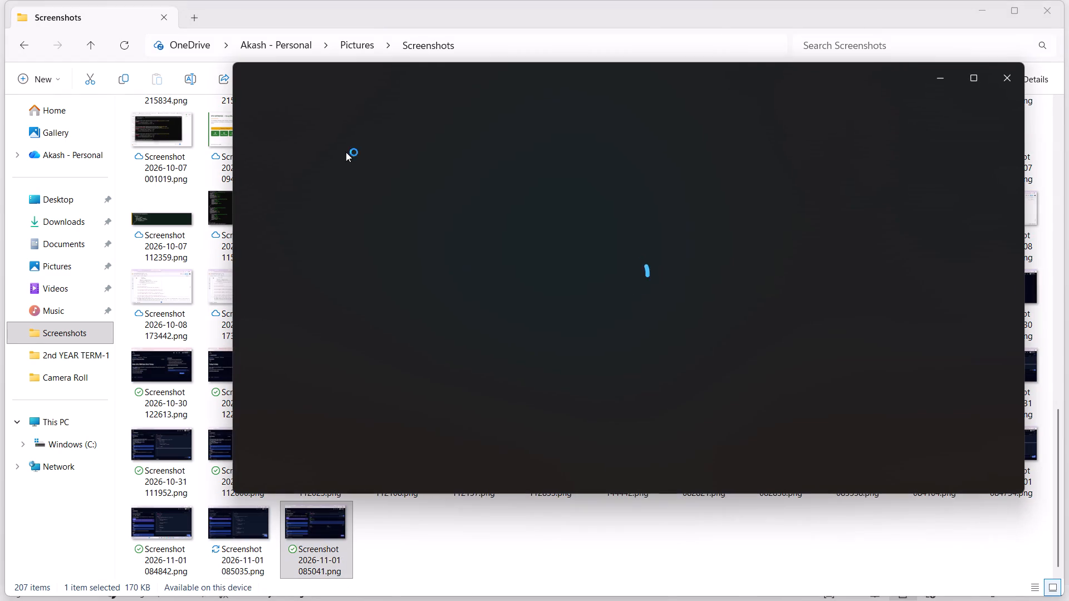
{"action": "left_click", "coordinate": [430, 80]}
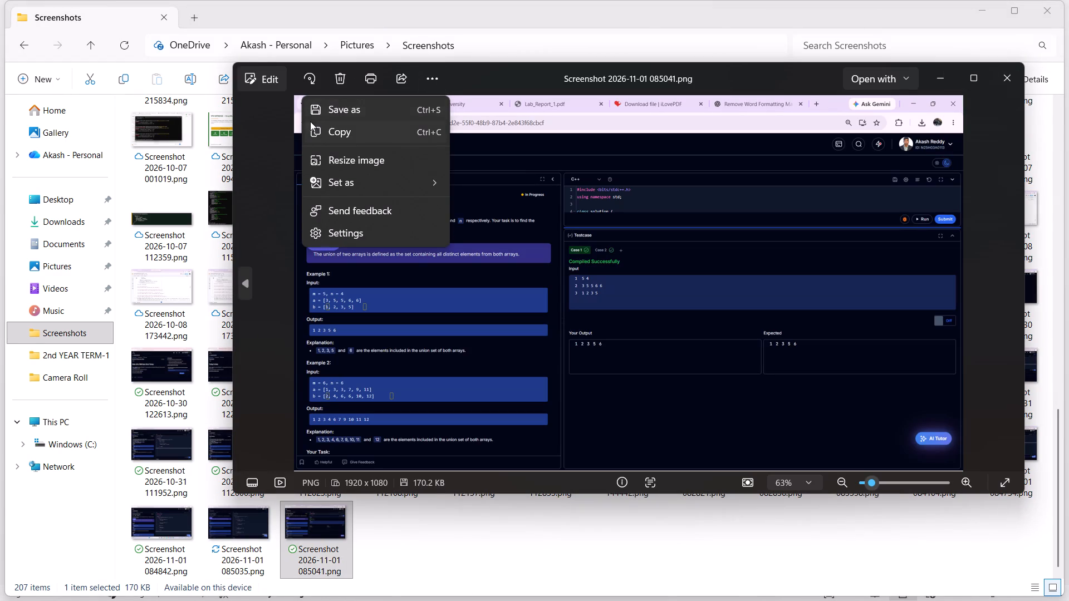
{"action": "left_click", "coordinate": [321, 131]}
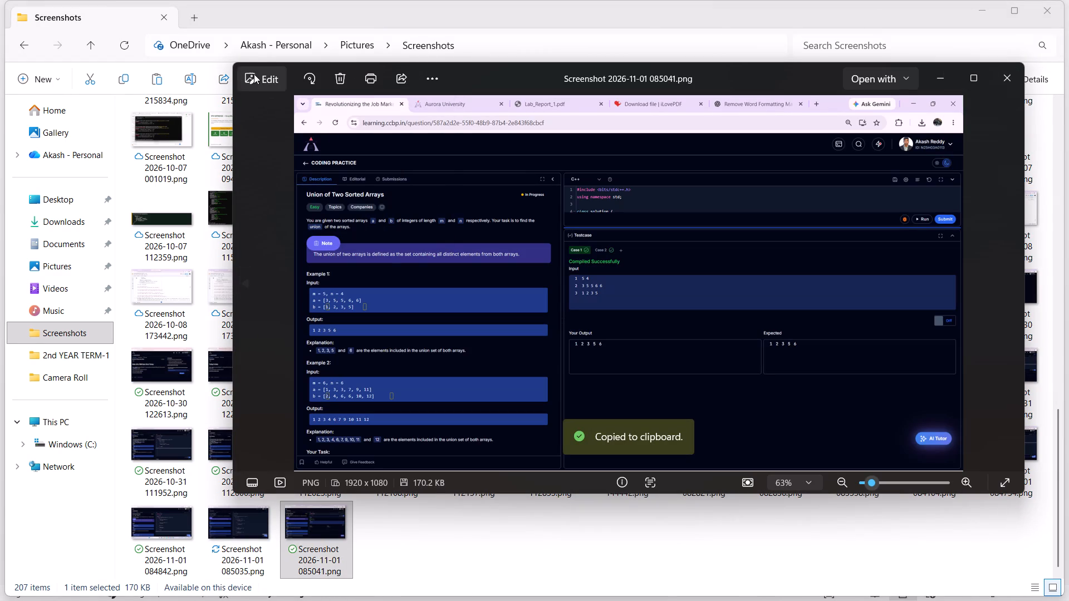
{"action": "left_click", "coordinate": [258, 76]}
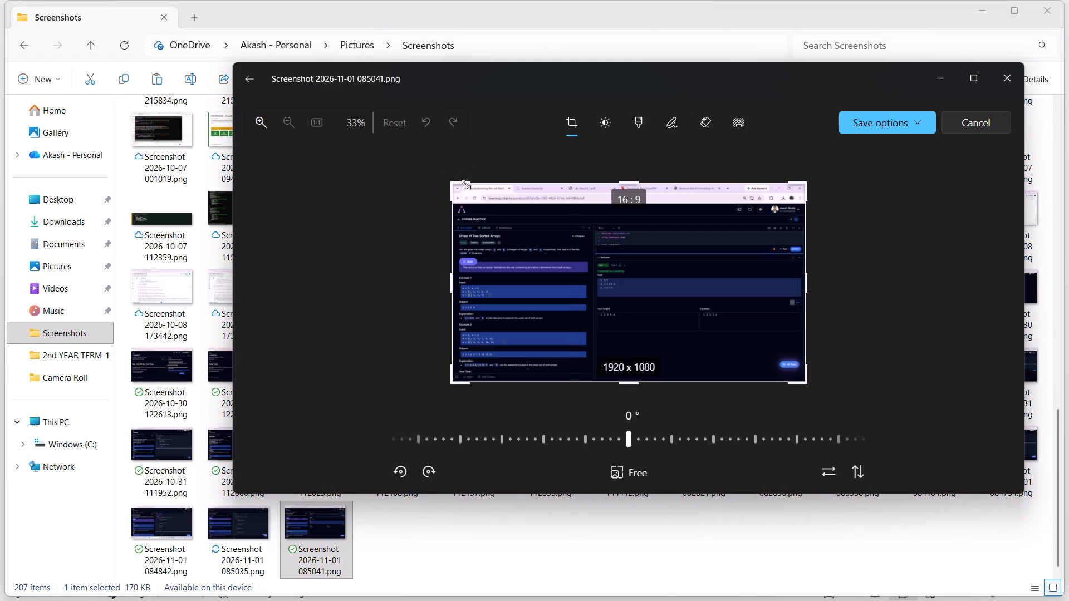
{"action": "left_click_drag", "start_coordinate": [466, 184], "coordinate": [464, 199]}
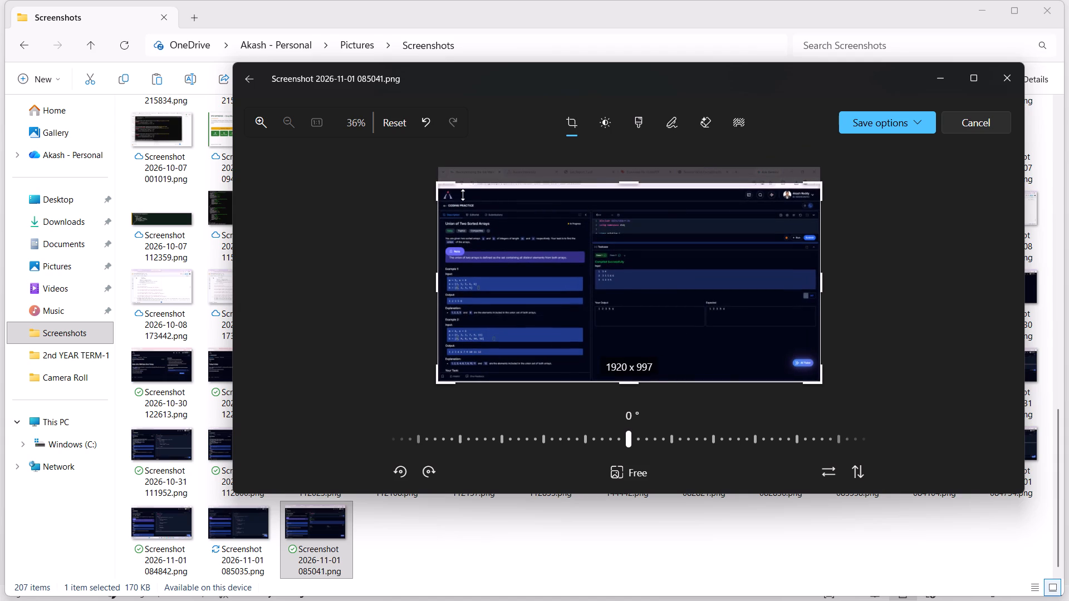
{"action": "left_click", "coordinate": [448, 182]}
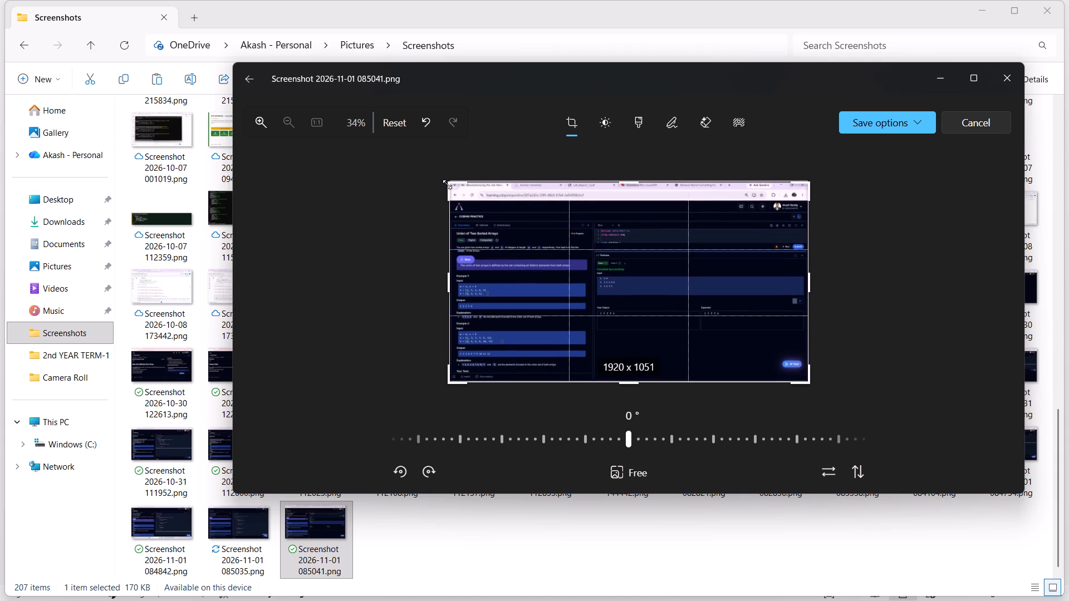
{"action": "left_click", "coordinate": [870, 131]}
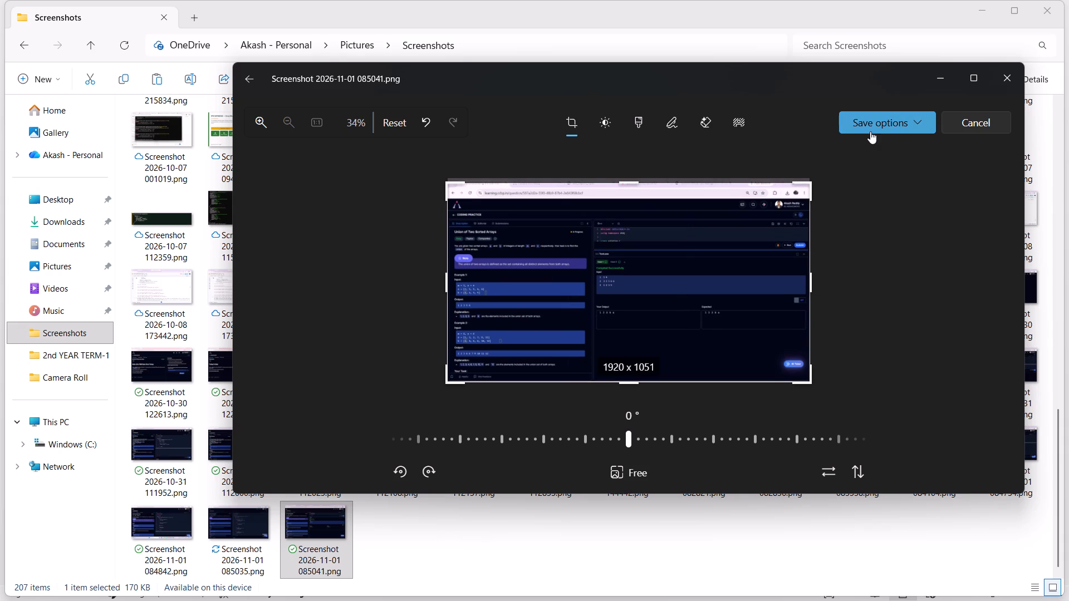
{"action": "left_click", "coordinate": [859, 178]}
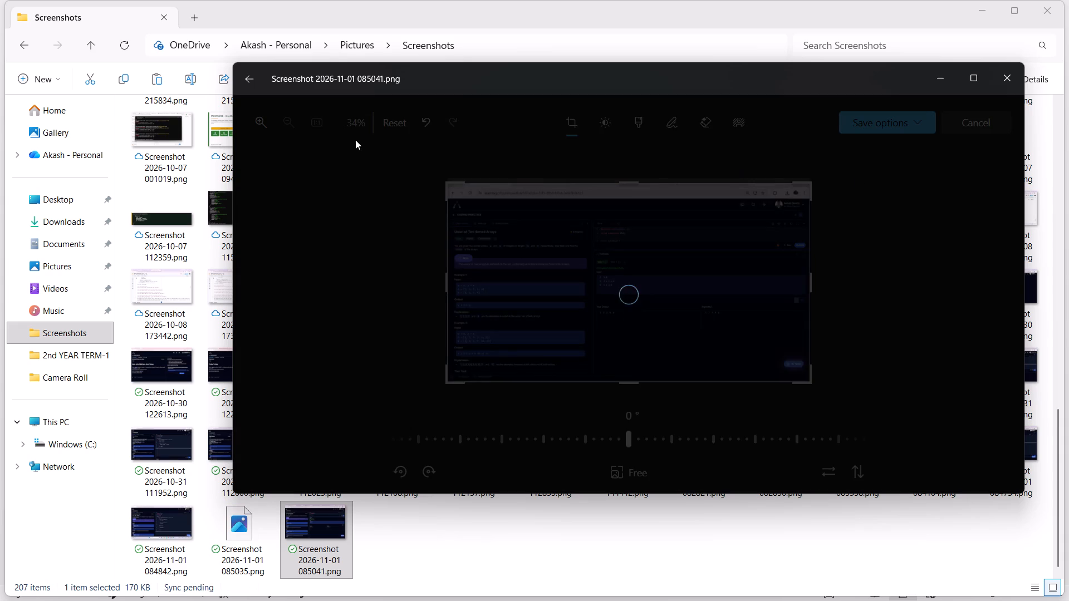
{"action": "left_click", "coordinate": [436, 77]}
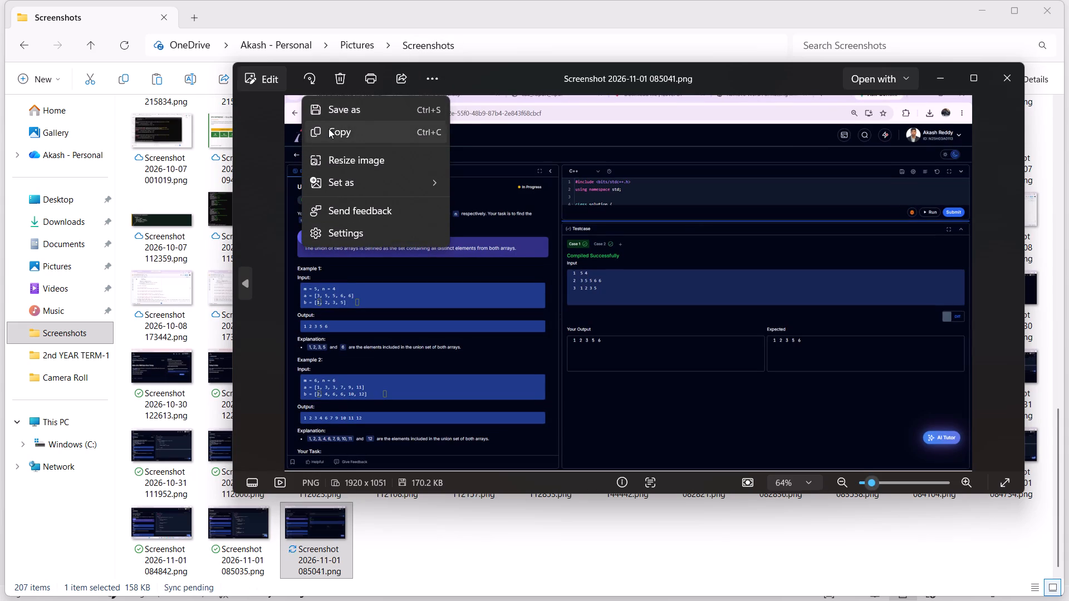
{"action": "left_click", "coordinate": [328, 129]}
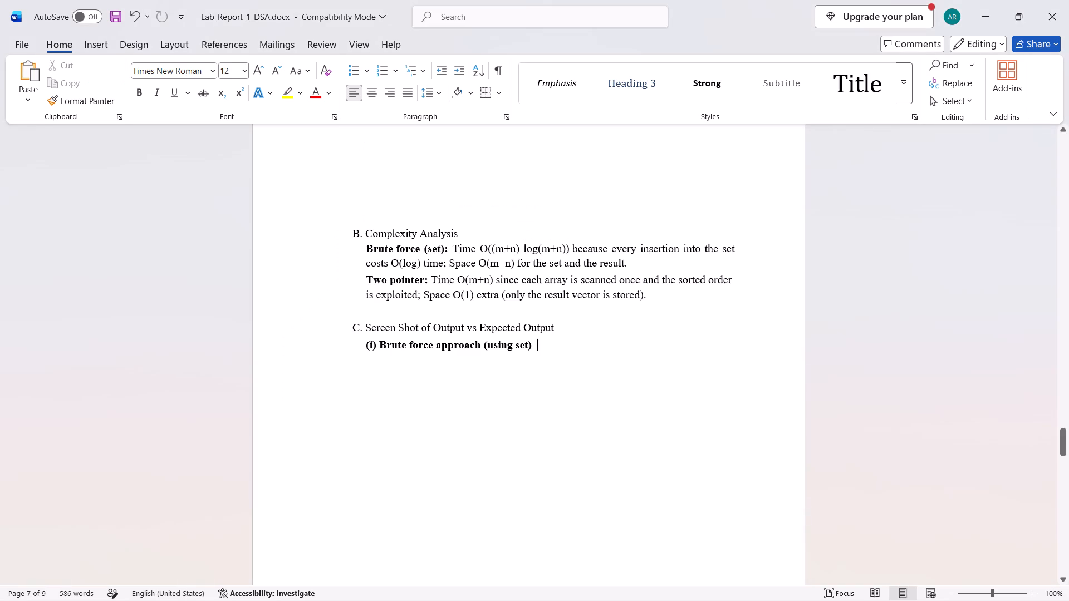
Paste the cropped output screenshot under the copied "Brute force approach (using set)" heading in the Word report and remove its stray list number.
{"action": "key", "text": "ctrl+v"}
{"action": "scroll", "coordinate": [536, 373], "scroll_direction": "down", "scroll_amount": 6}
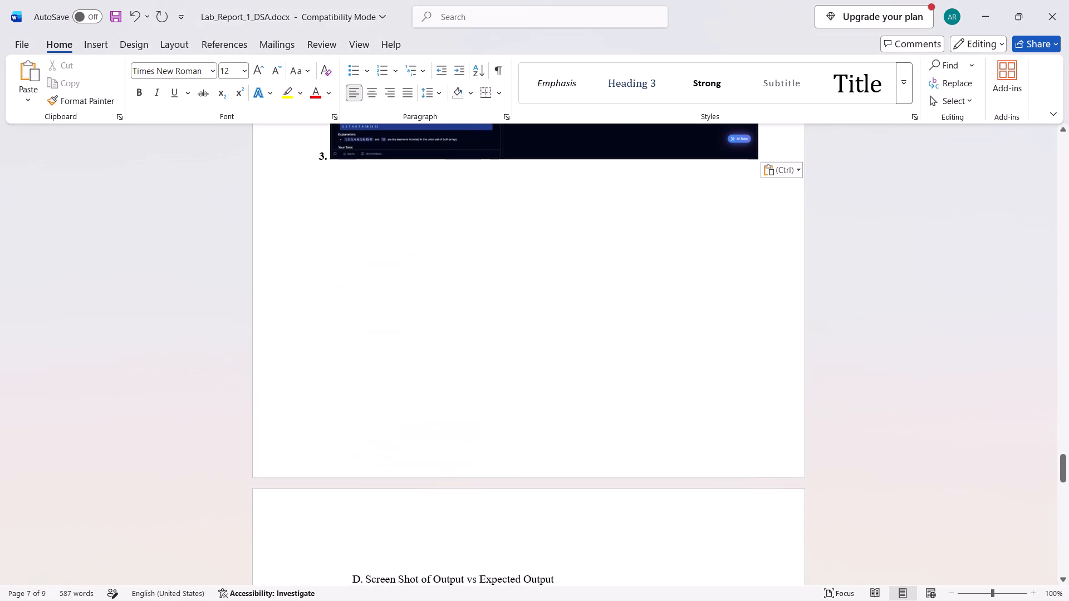
{"action": "scroll", "coordinate": [371, 246], "scroll_direction": "up", "scroll_amount": 1}
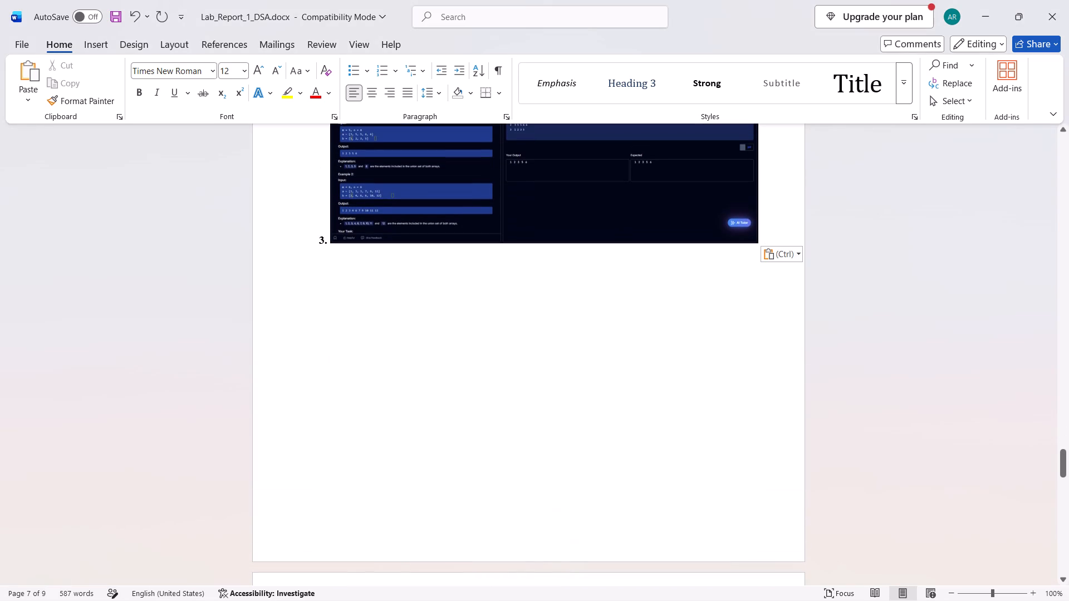
{"action": "left_click", "coordinate": [326, 238]}
{"action": "key", "text": "BackSpace"}
{"action": "scroll", "coordinate": [326, 238], "scroll_direction": "down", "scroll_amount": 3}
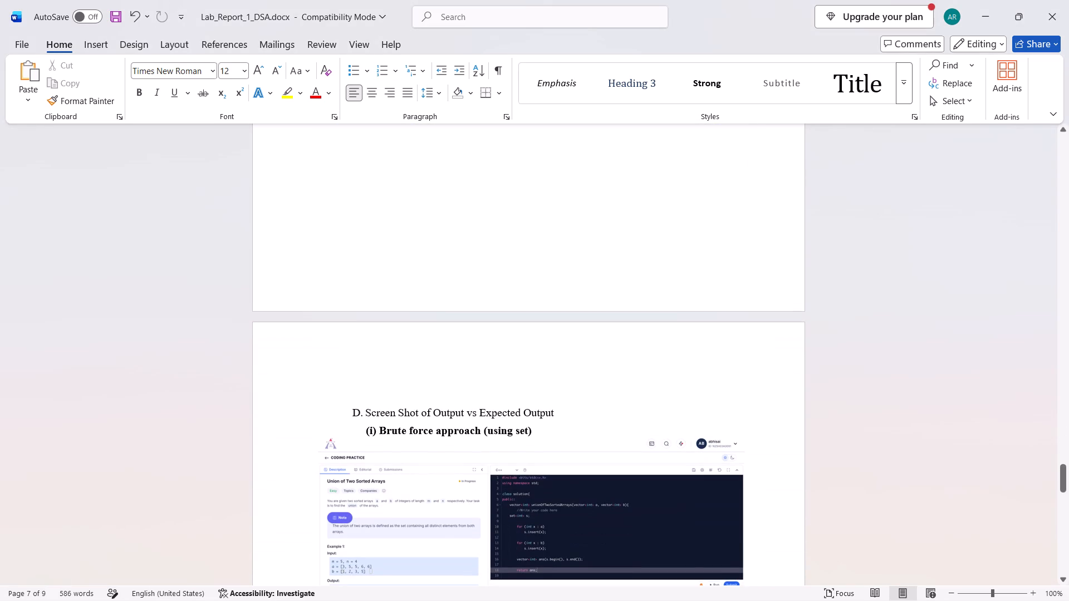
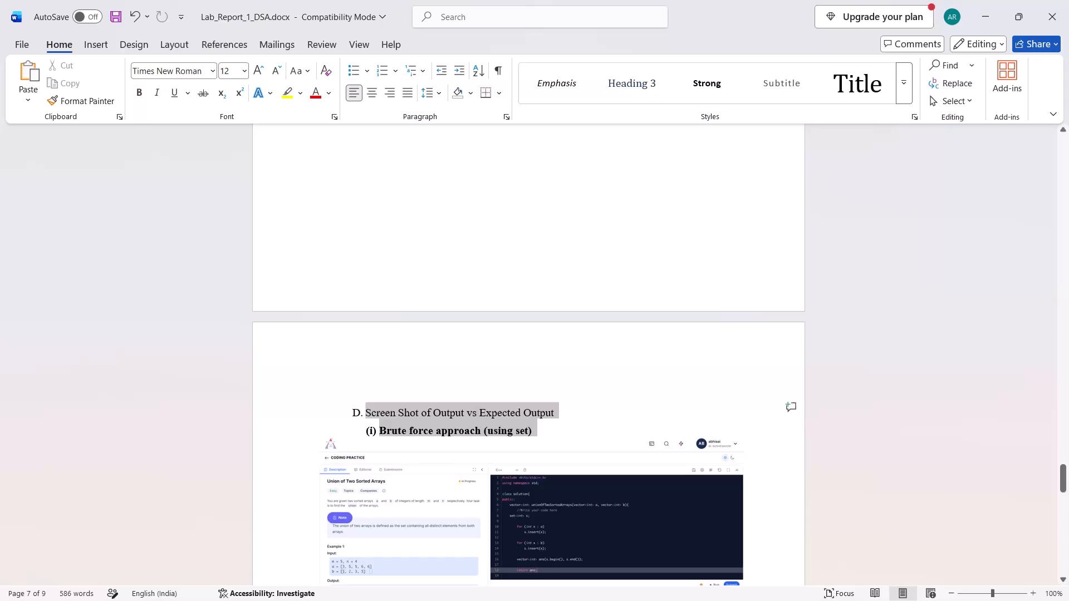
Undo the pasted output screenshot, the copied output headings and the pasted two pointer code screenshot, restoring the original two pointer code image.
{"action": "scroll", "coordinate": [347, 413], "scroll_direction": "up", "scroll_amount": 1}
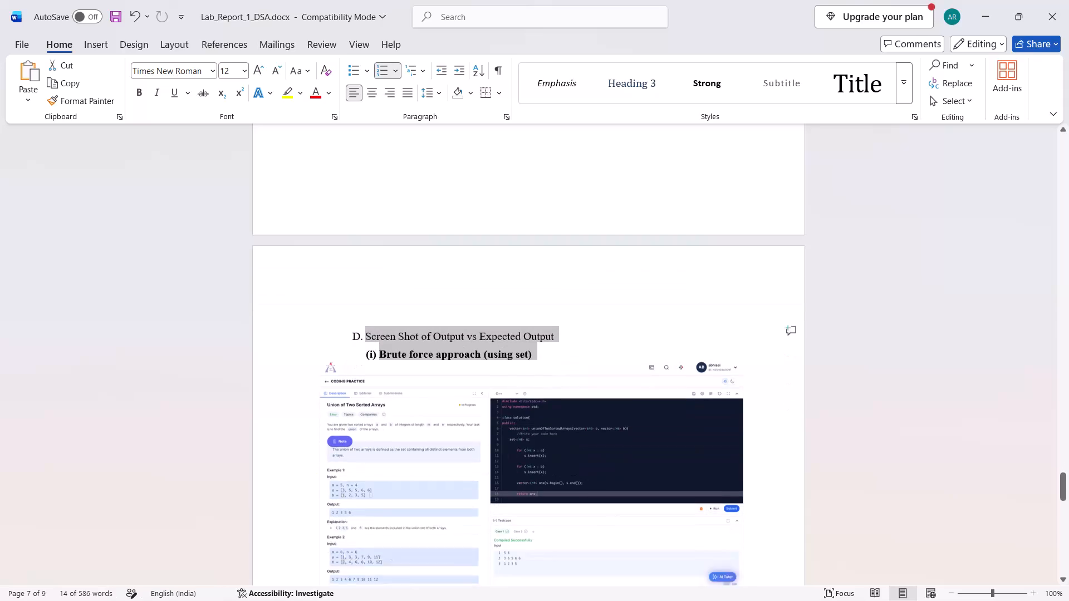
{"action": "scroll", "coordinate": [347, 413], "scroll_direction": "up", "scroll_amount": 2}
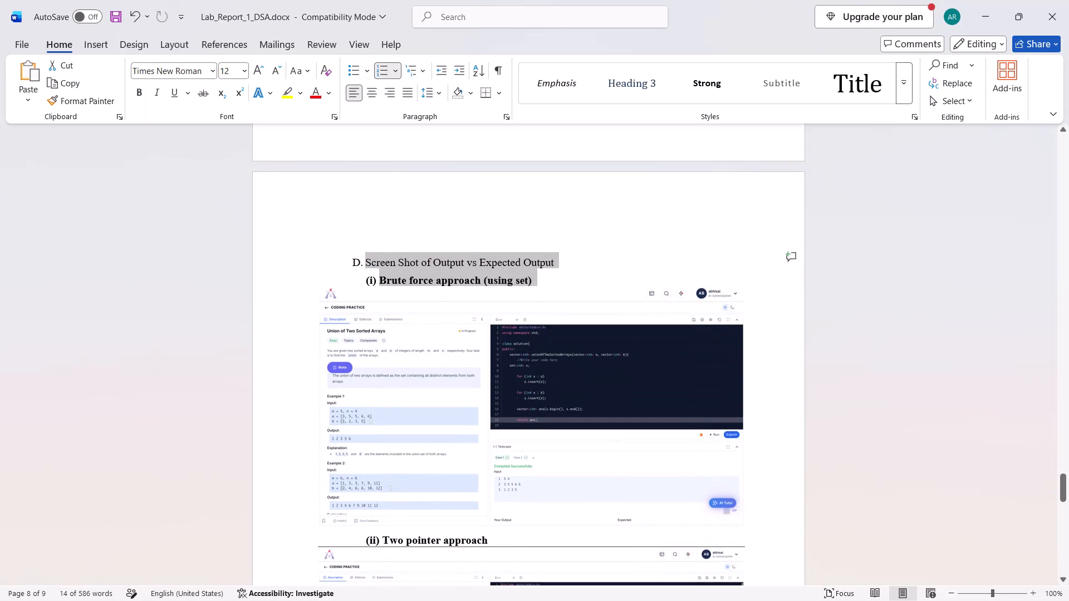
{"action": "scroll", "coordinate": [347, 413], "scroll_direction": "up", "scroll_amount": 1}
{"action": "key", "text": "ctrl+z"}
{"action": "scroll", "coordinate": [347, 413], "scroll_direction": "up", "scroll_amount": 1}
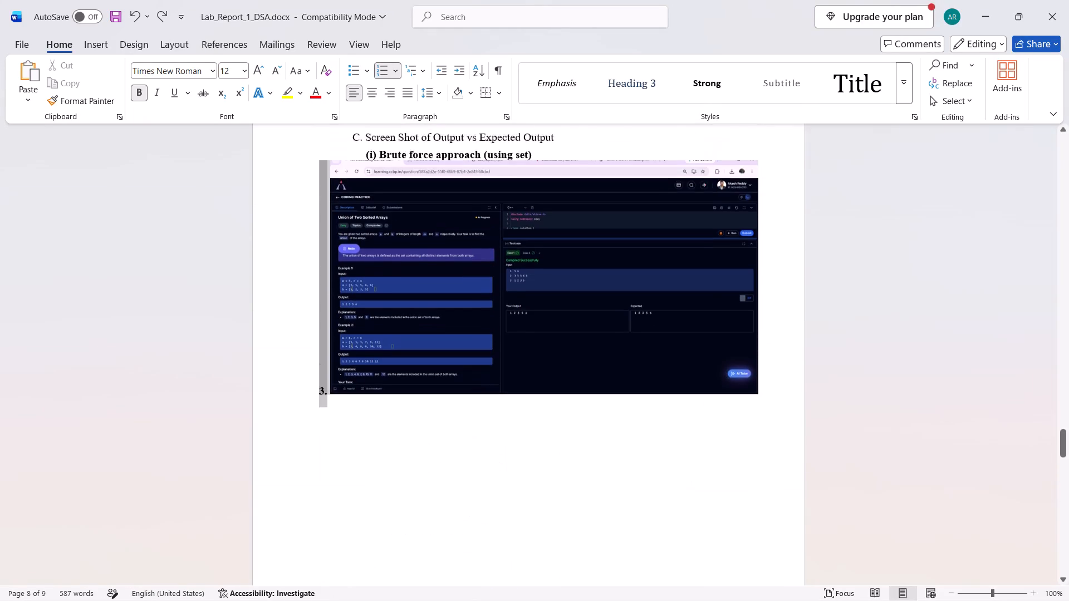
{"action": "scroll", "coordinate": [347, 413], "scroll_direction": "up", "scroll_amount": 4}
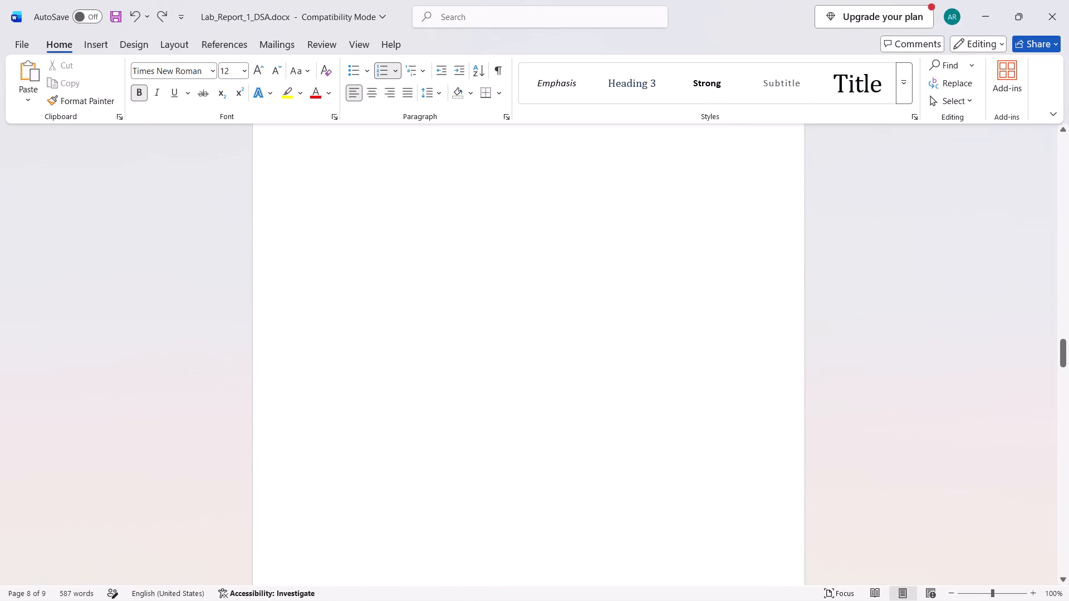
{"action": "scroll", "coordinate": [347, 413], "scroll_direction": "up", "scroll_amount": 4}
{"action": "scroll", "coordinate": [347, 413], "scroll_direction": "down", "scroll_amount": 1}
{"action": "scroll", "coordinate": [347, 413], "scroll_direction": "up", "scroll_amount": 2}
{"action": "key", "text": "ctrl+z"}
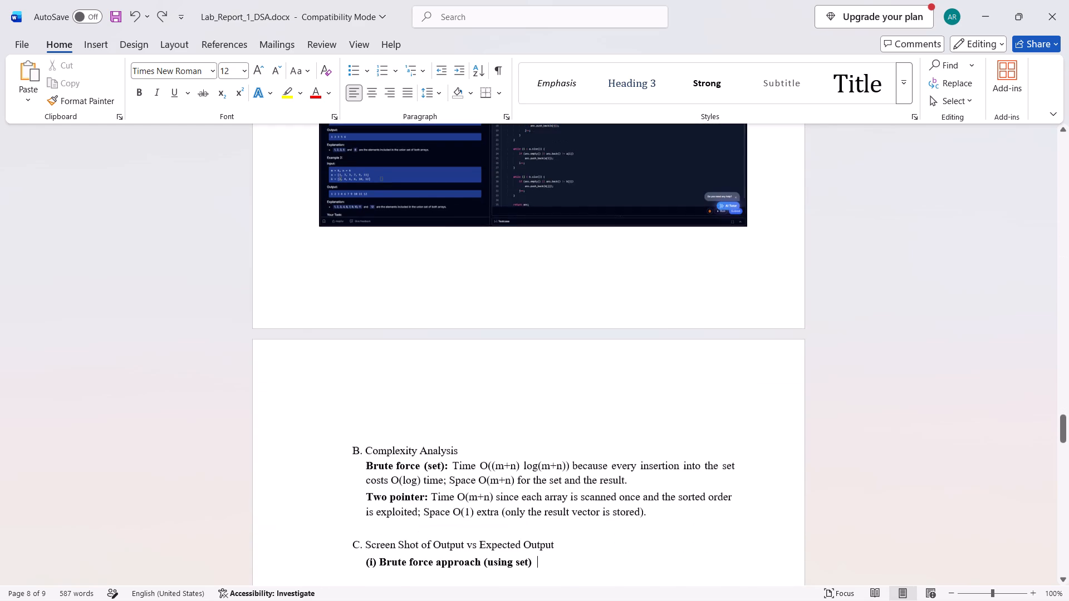
{"action": "key", "text": "ctrl+z"}
{"action": "key", "text": "ctrl+z"}
{"action": "key", "text": "ctrl+z"}
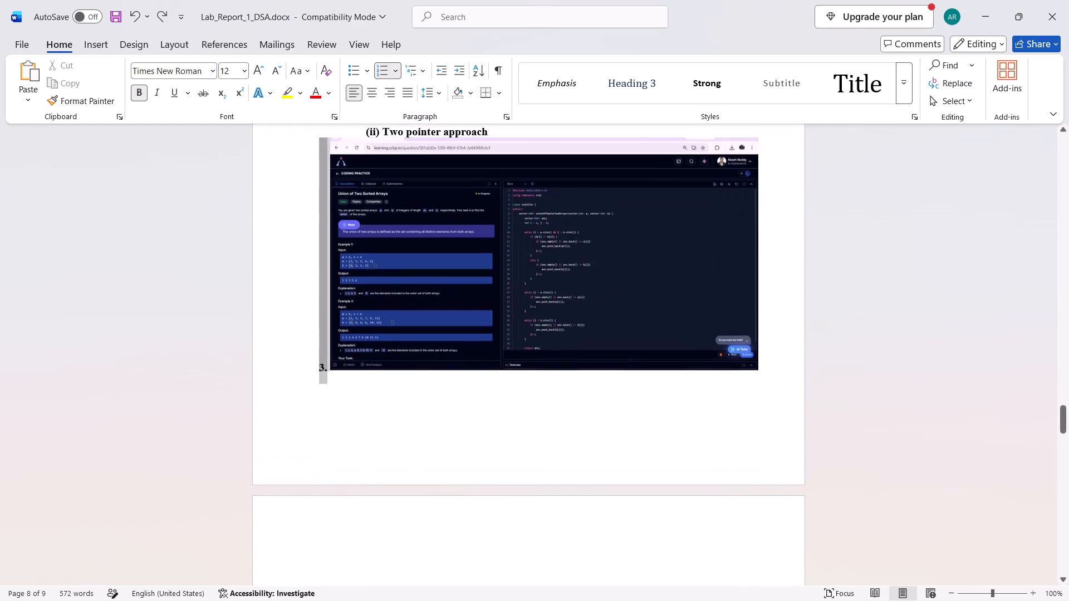
{"action": "key", "text": "ctrl+z"}
{"action": "key", "text": "ctrl+z"}
Review the report's code, Complexity Analysis and output screenshot sections, checking the images under both approaches.
{"action": "scroll", "coordinate": [347, 413], "scroll_direction": "up", "scroll_amount": 2}
{"action": "scroll", "coordinate": [347, 413], "scroll_direction": "down", "scroll_amount": 3}
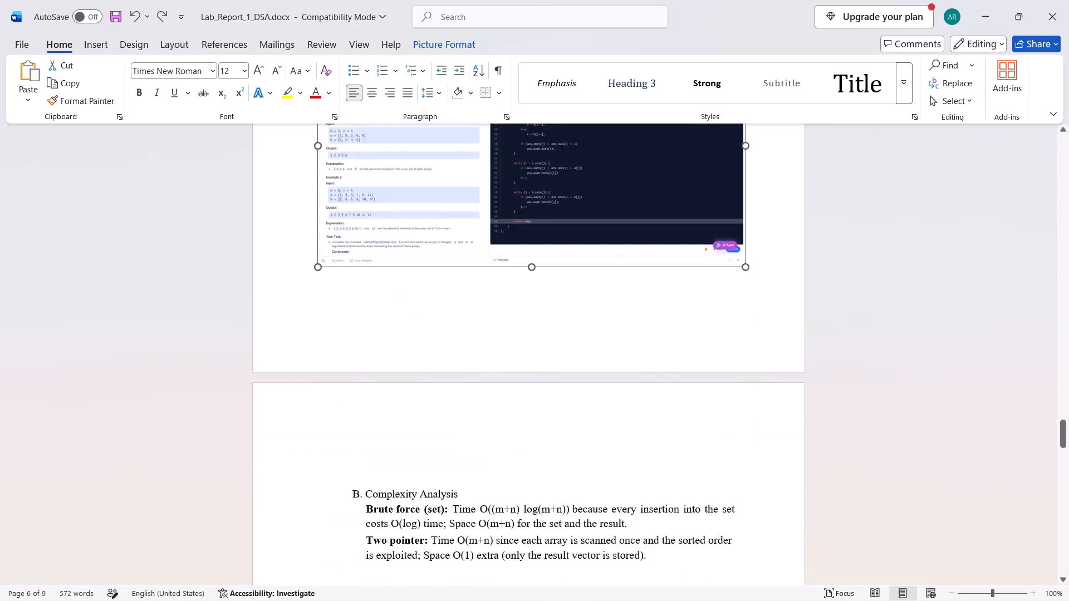
{"action": "scroll", "coordinate": [347, 413], "scroll_direction": "down", "scroll_amount": 5}
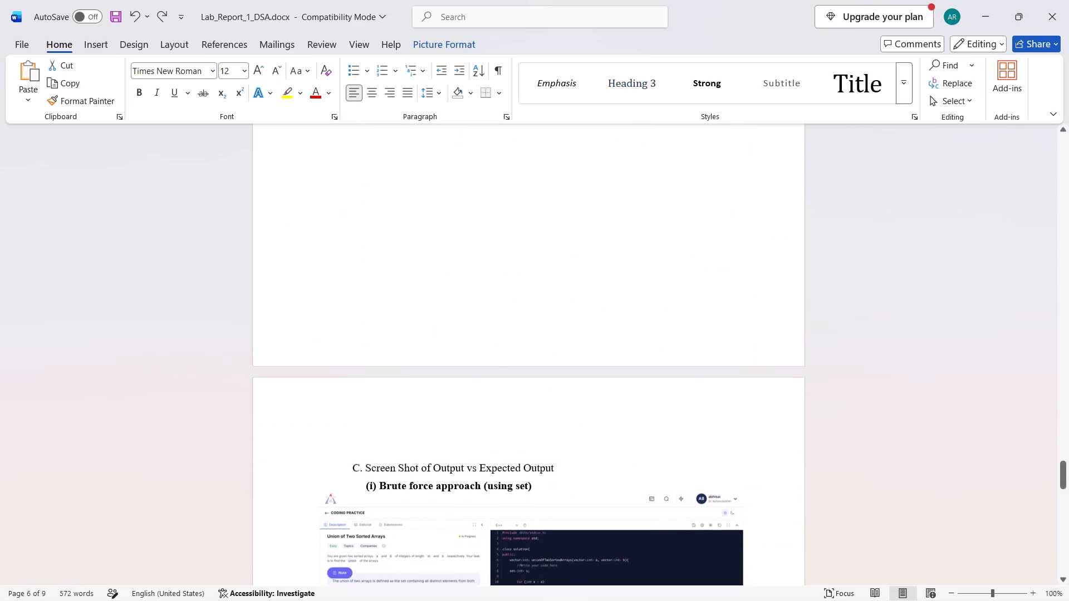
{"action": "scroll", "coordinate": [347, 413], "scroll_direction": "down", "scroll_amount": 3}
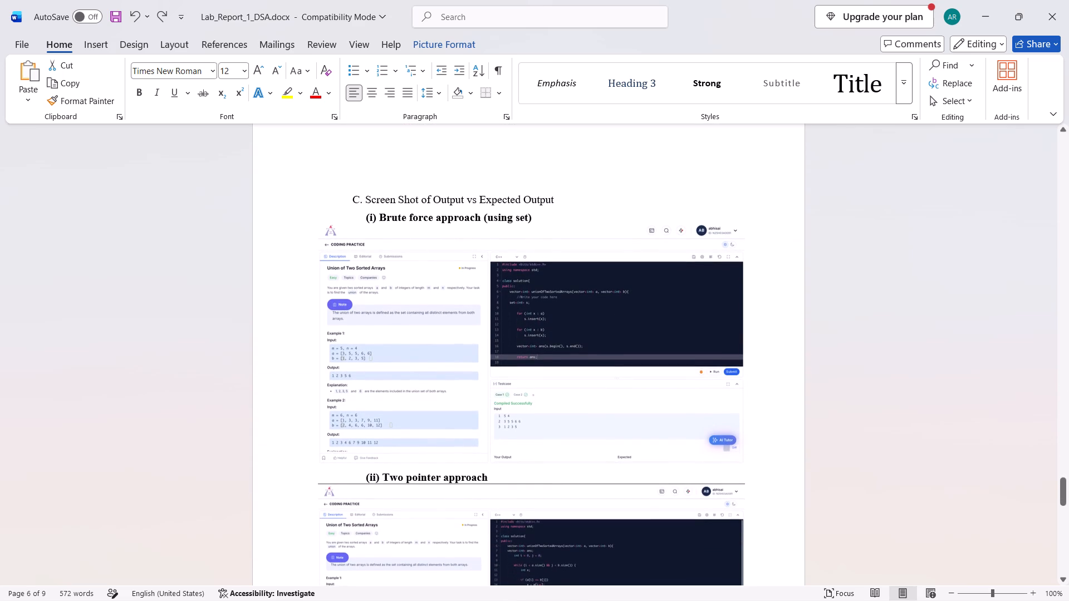
{"action": "scroll", "coordinate": [347, 413], "scroll_direction": "down", "scroll_amount": 2}
{"action": "scroll", "coordinate": [347, 413], "scroll_direction": "up", "scroll_amount": 1}
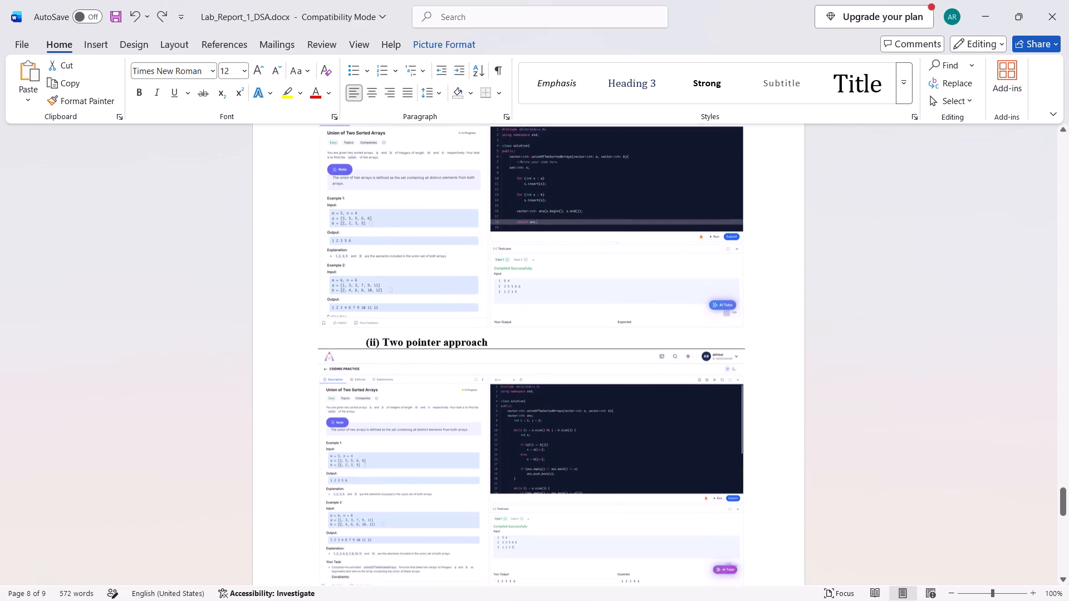
{"action": "scroll", "coordinate": [347, 413], "scroll_direction": "up", "scroll_amount": 3}
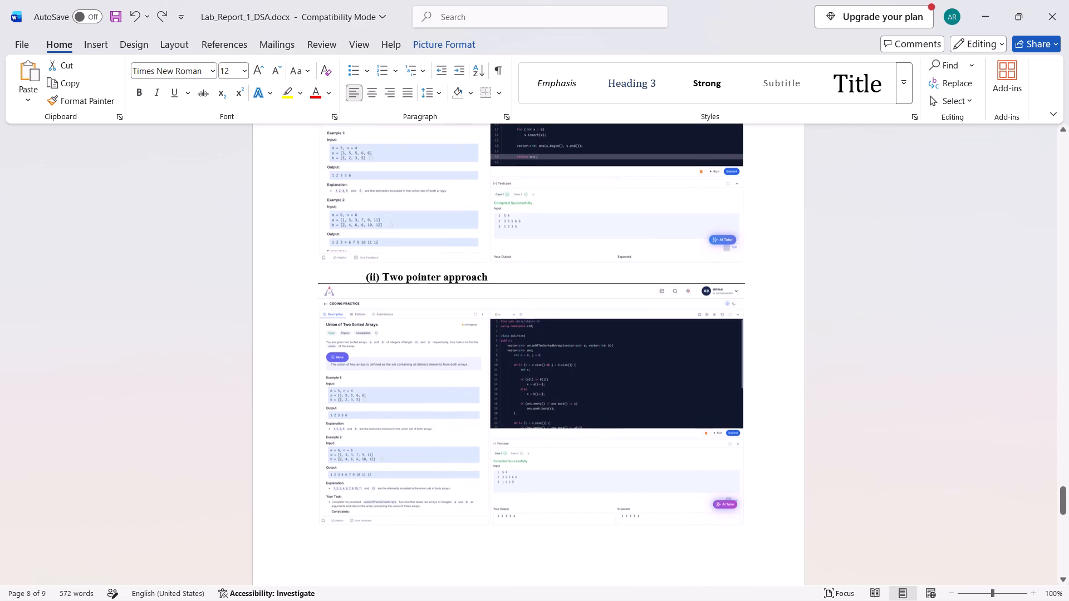
{"action": "scroll", "coordinate": [347, 413], "scroll_direction": "up", "scroll_amount": 5}
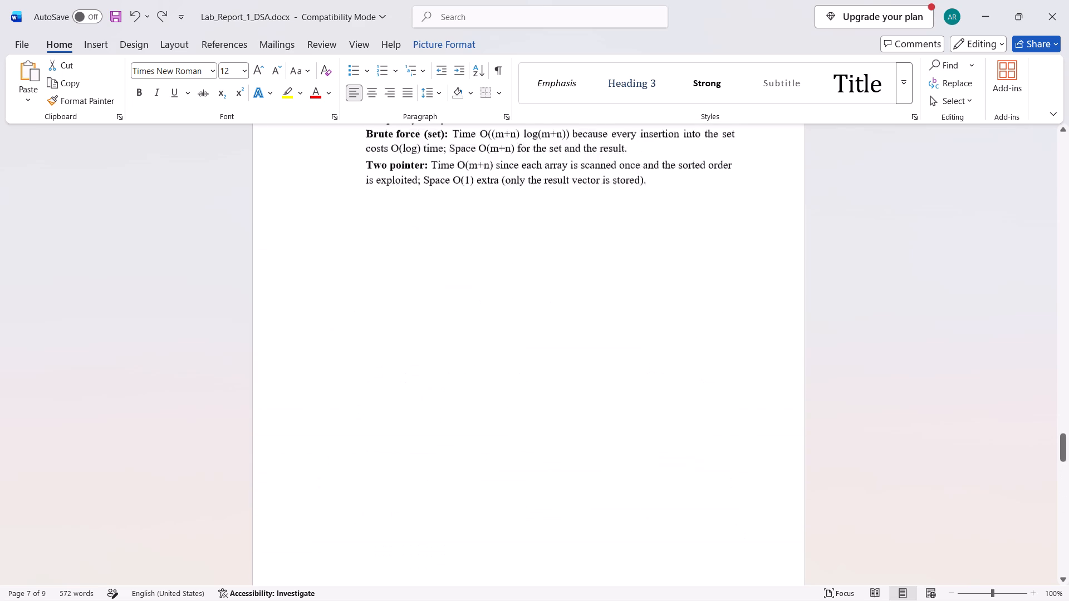
{"action": "scroll", "coordinate": [347, 413], "scroll_direction": "up", "scroll_amount": 4}
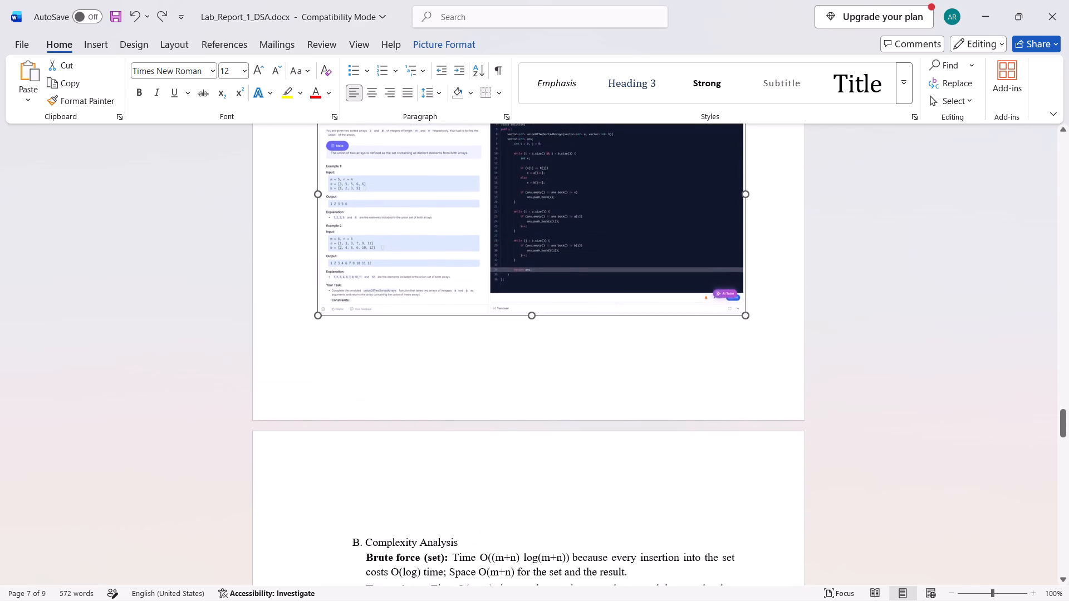
{"action": "scroll", "coordinate": [347, 413], "scroll_direction": "up", "scroll_amount": 1}
{"action": "scroll", "coordinate": [440, 376], "scroll_direction": "up", "scroll_amount": 1}
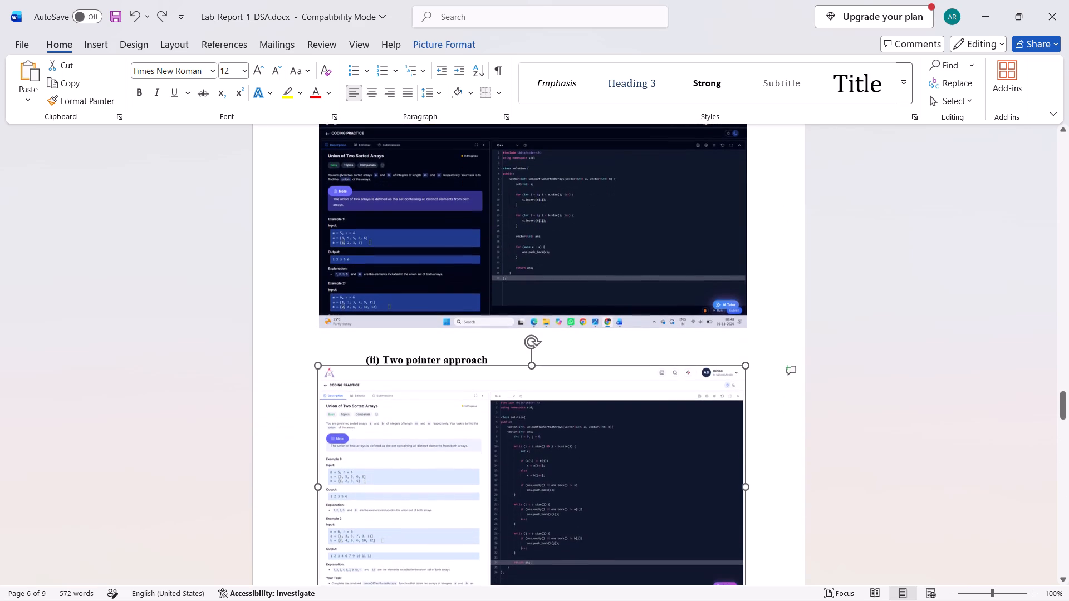
{"action": "right_click", "coordinate": [450, 440]}
{"action": "left_click", "coordinate": [507, 71]}
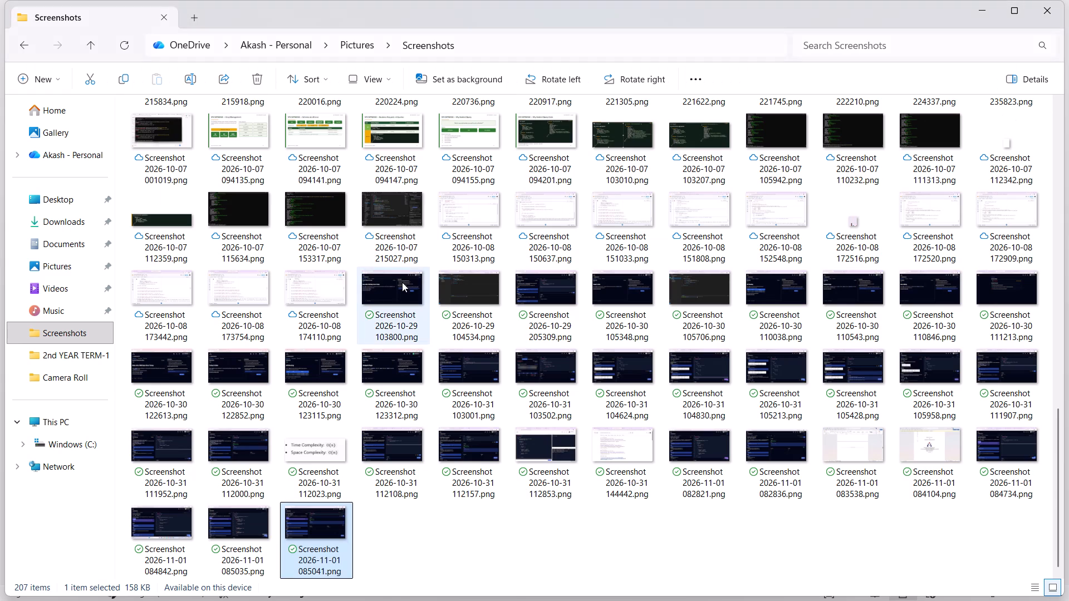
{"action": "double_click", "coordinate": [241, 525]}
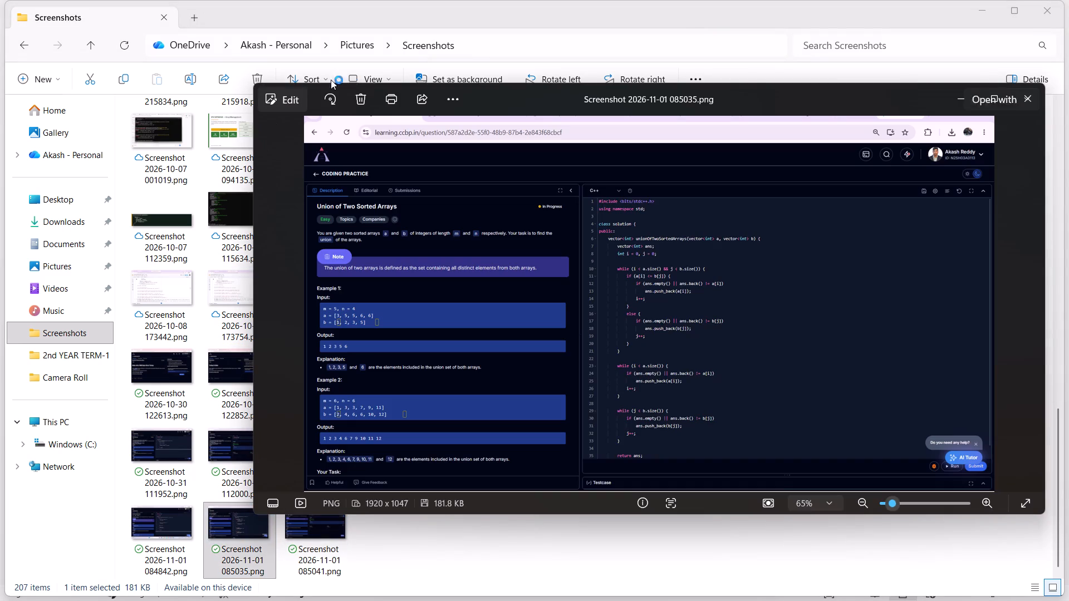
{"action": "left_click", "coordinate": [449, 101]}
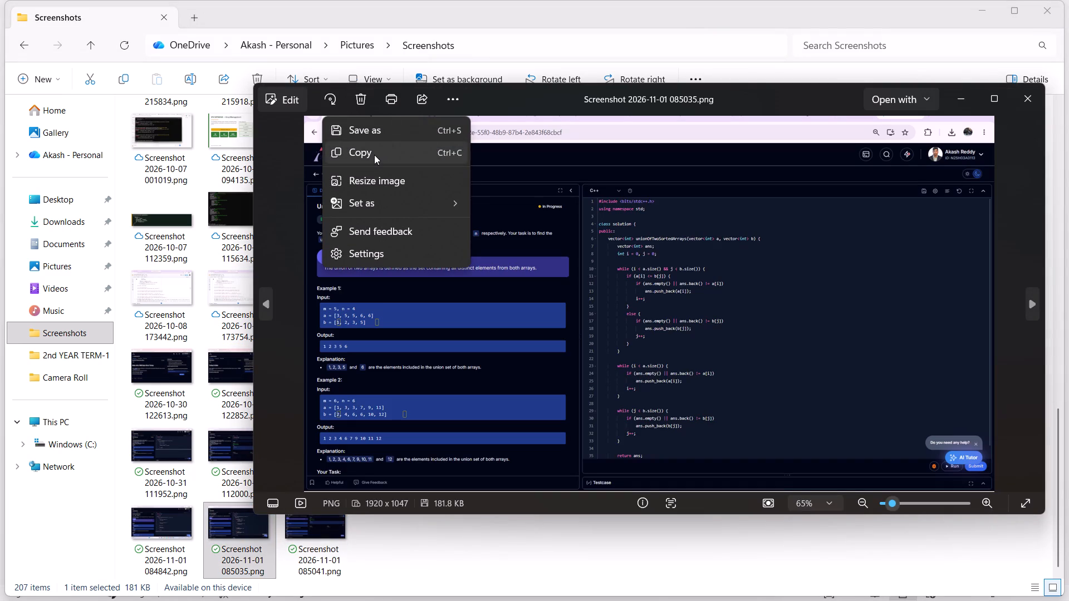
{"action": "left_click", "coordinate": [374, 155]}
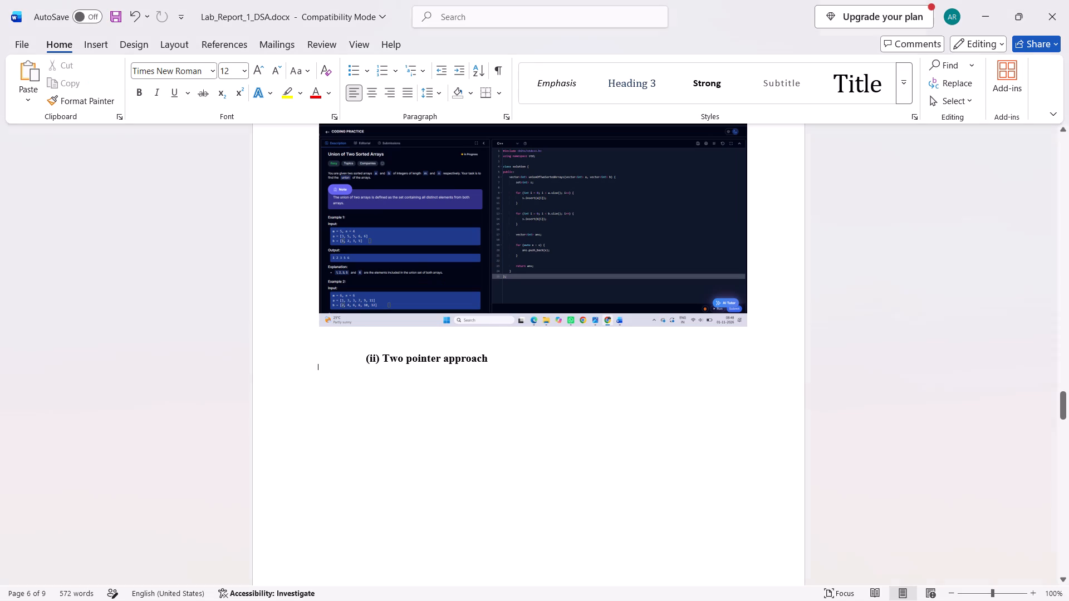
{"action": "key", "text": "ctrl+v"}
{"action": "scroll", "coordinate": [396, 458], "scroll_direction": "down", "scroll_amount": 1}
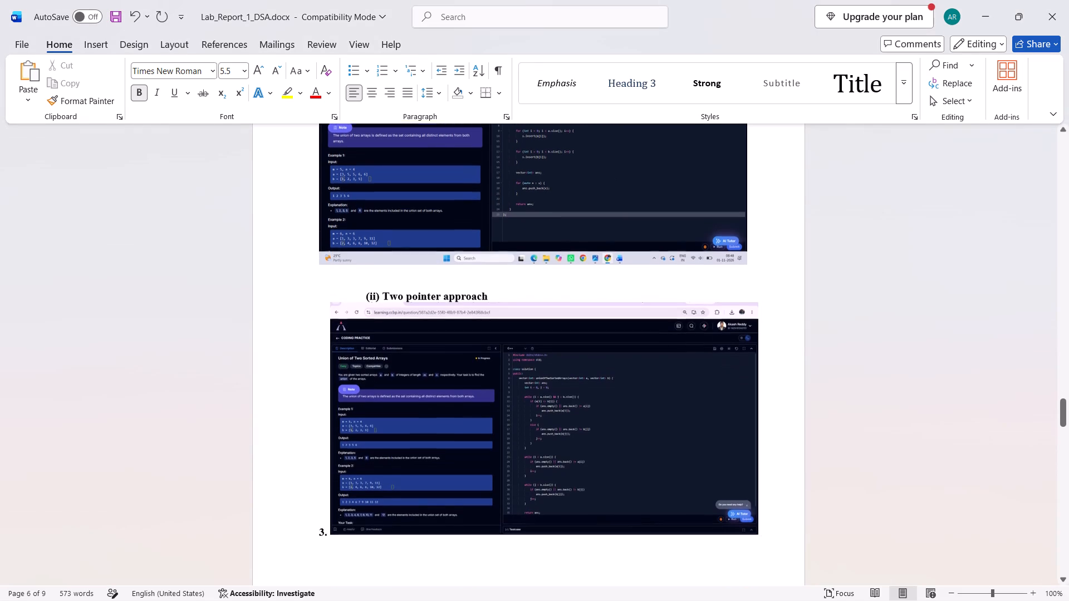
{"action": "scroll", "coordinate": [396, 458], "scroll_direction": "down", "scroll_amount": 1}
{"action": "left_click", "coordinate": [325, 454]}
{"action": "key", "text": "BackSpace"}
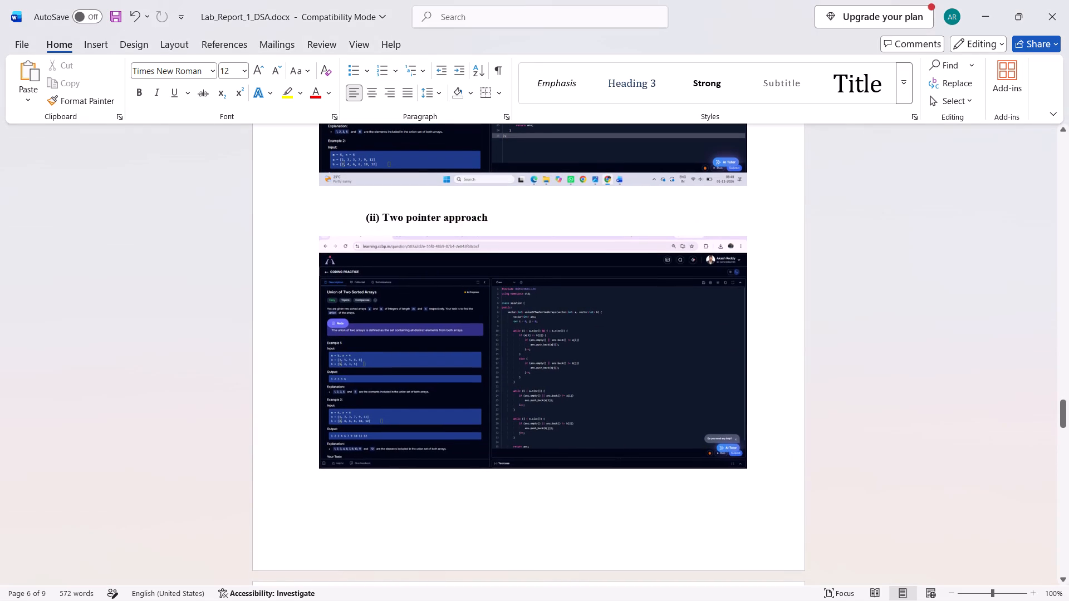
Copy only the "Screen Shot of Output vs Expected Output" heading onto a new line below the Complexity Analysis text.
{"action": "scroll", "coordinate": [325, 454], "scroll_direction": "down", "scroll_amount": 3}
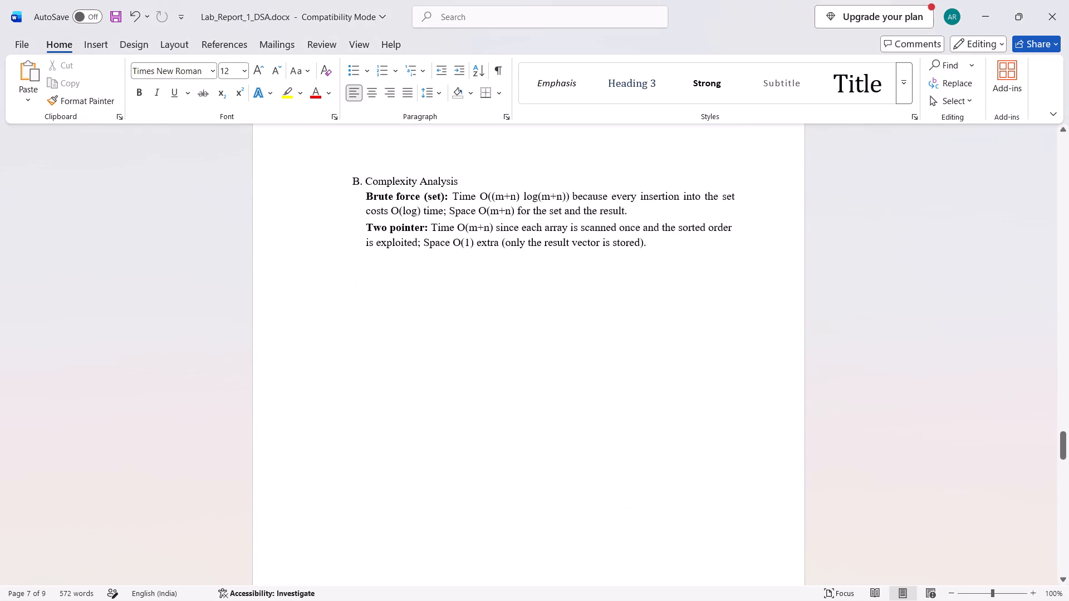
{"action": "left_click", "coordinate": [662, 249]}
{"action": "key", "text": "Return"}
{"action": "scroll", "coordinate": [662, 249], "scroll_direction": "down", "scroll_amount": 3}
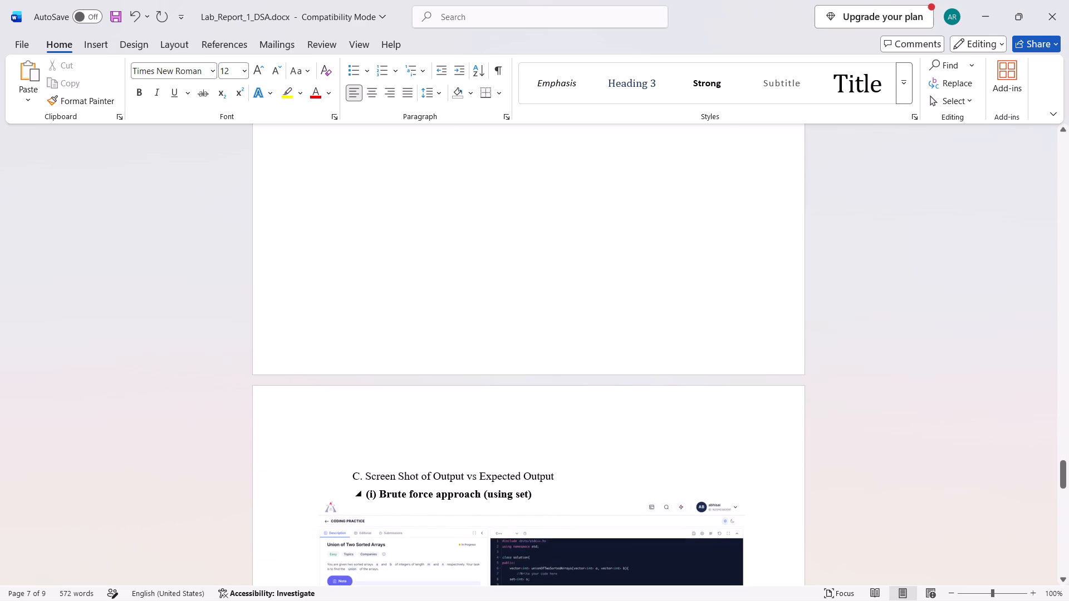
{"action": "left_click", "coordinate": [536, 495]}
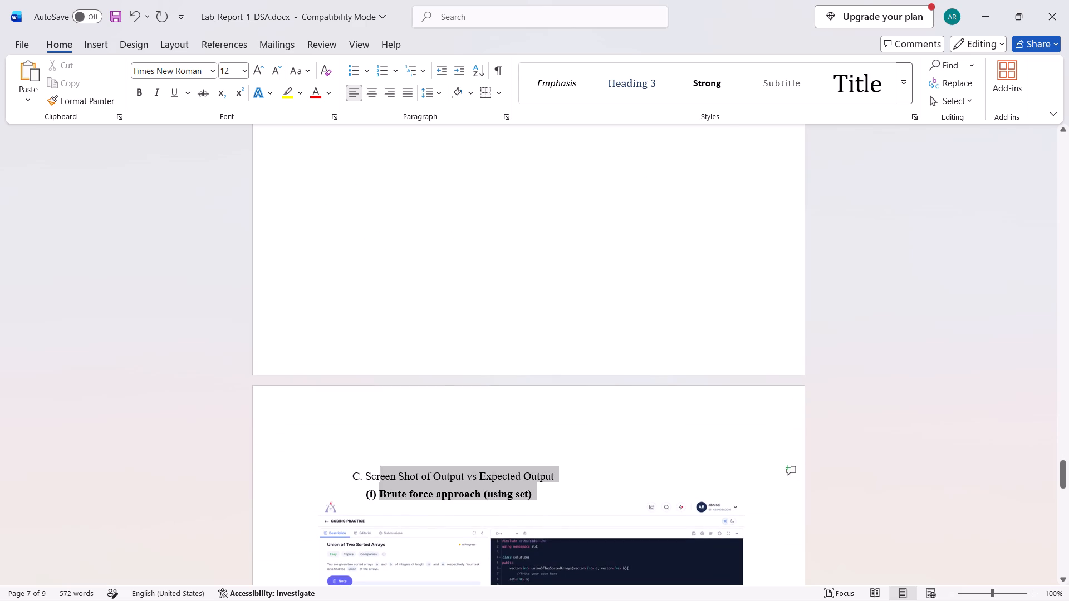
{"action": "left_click", "coordinate": [540, 493]}
{"action": "left_click_drag", "start_coordinate": [560, 482], "coordinate": [435, 461]}
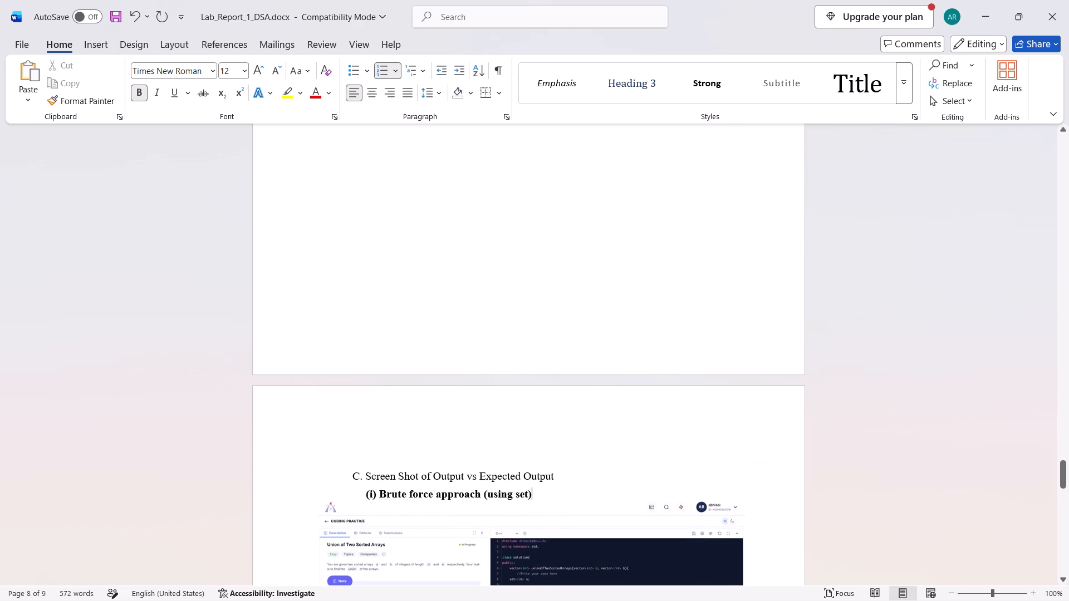
{"action": "left_click_drag", "start_coordinate": [435, 461], "coordinate": [349, 475]}
{"action": "left_click", "coordinate": [349, 475]}
{"action": "left_click_drag", "start_coordinate": [349, 475], "coordinate": [531, 473]}
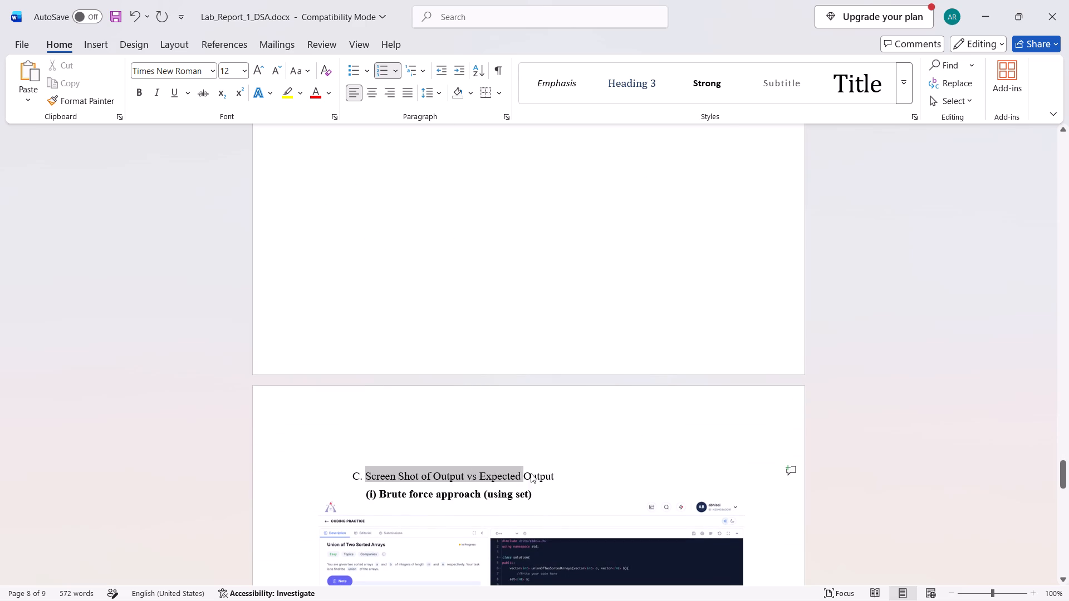
{"action": "left_click_drag", "start_coordinate": [531, 473], "coordinate": [553, 471]}
{"action": "key", "text": "ctrl+x"}
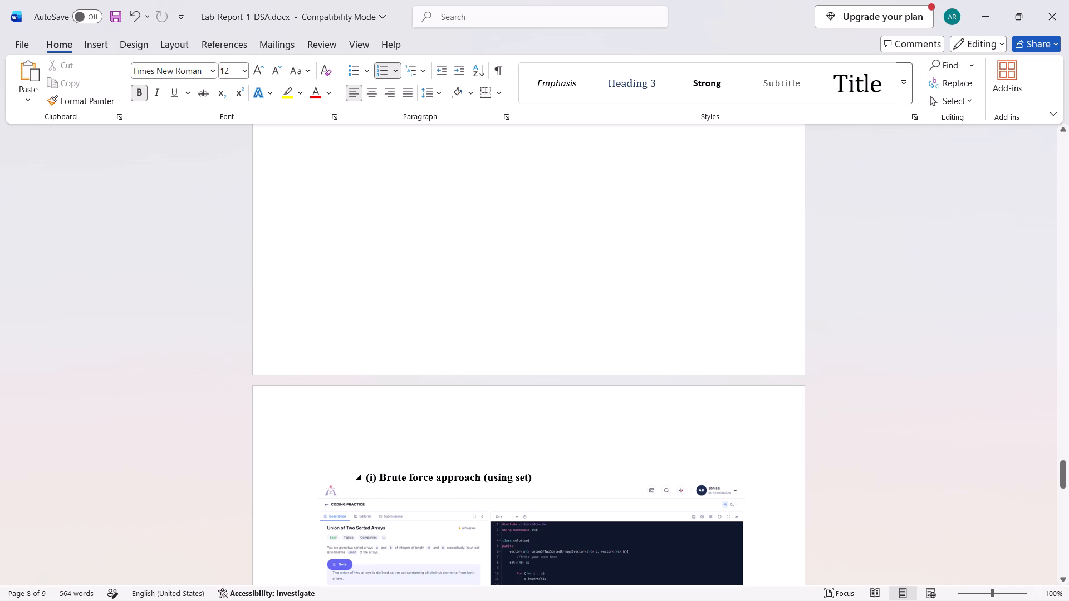
{"action": "key", "text": "ctrl+z"}
{"action": "key", "text": "ctrl+c"}
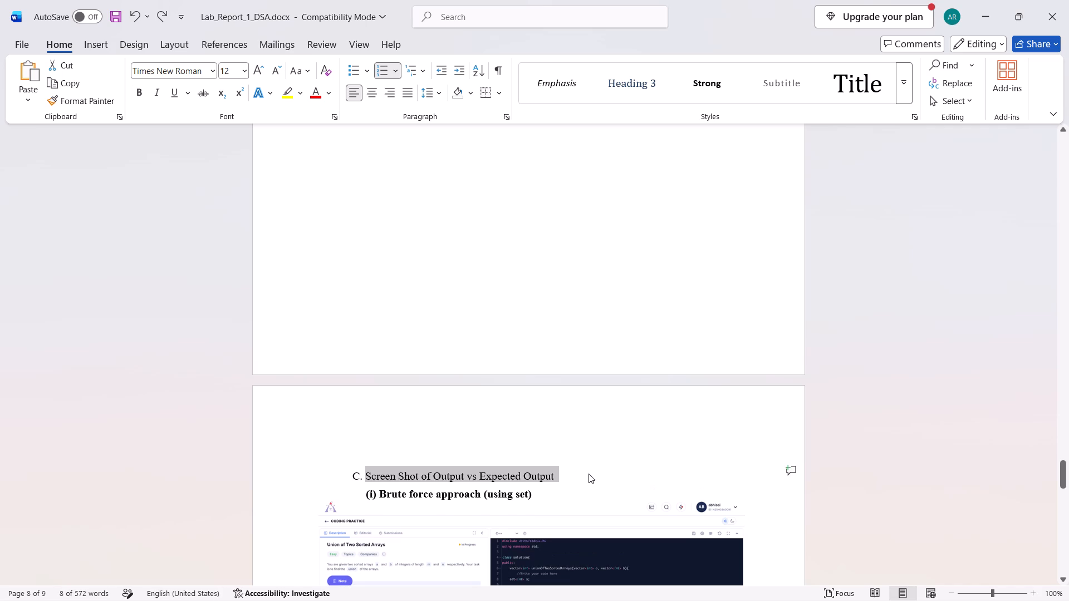
{"action": "scroll", "coordinate": [589, 474], "scroll_direction": "up", "scroll_amount": 4}
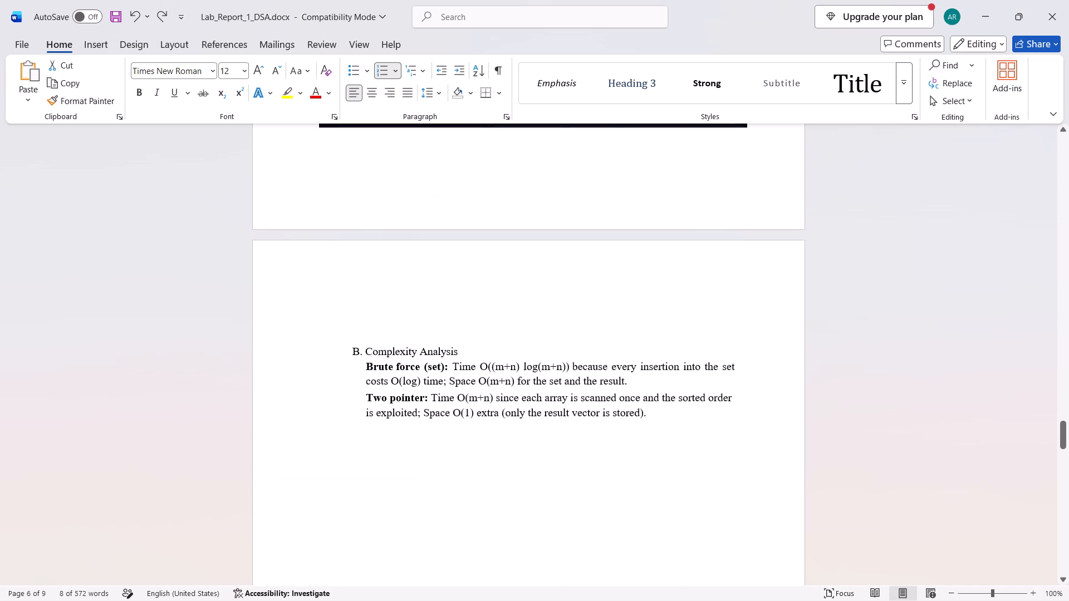
{"action": "left_click", "coordinate": [649, 421]}
{"action": "key", "text": "Return"}
{"action": "key", "text": "BackSpace"}
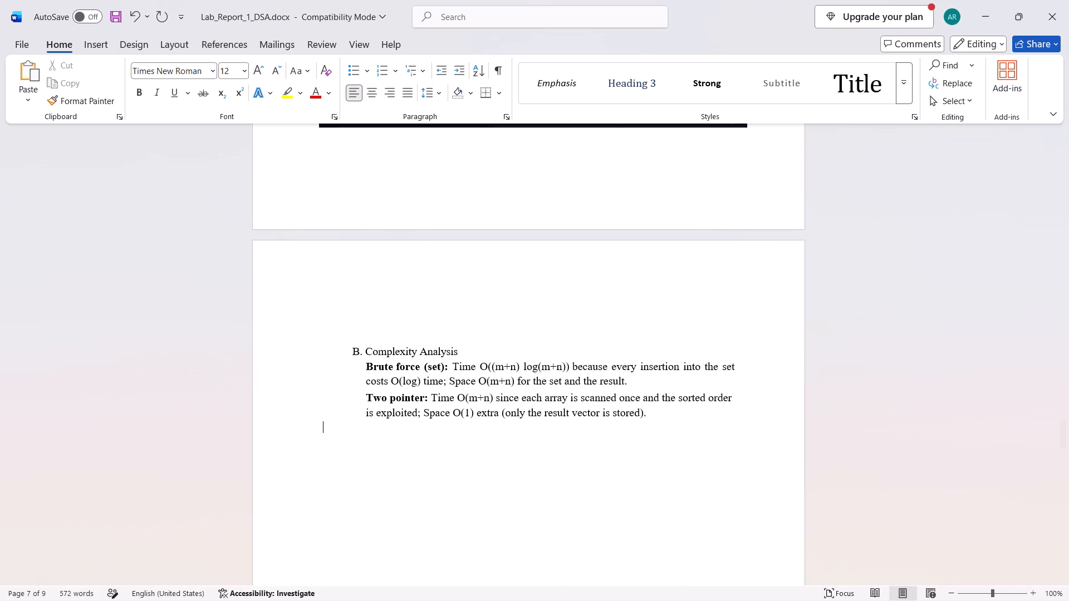
{"action": "key", "text": "ctrl+v"}
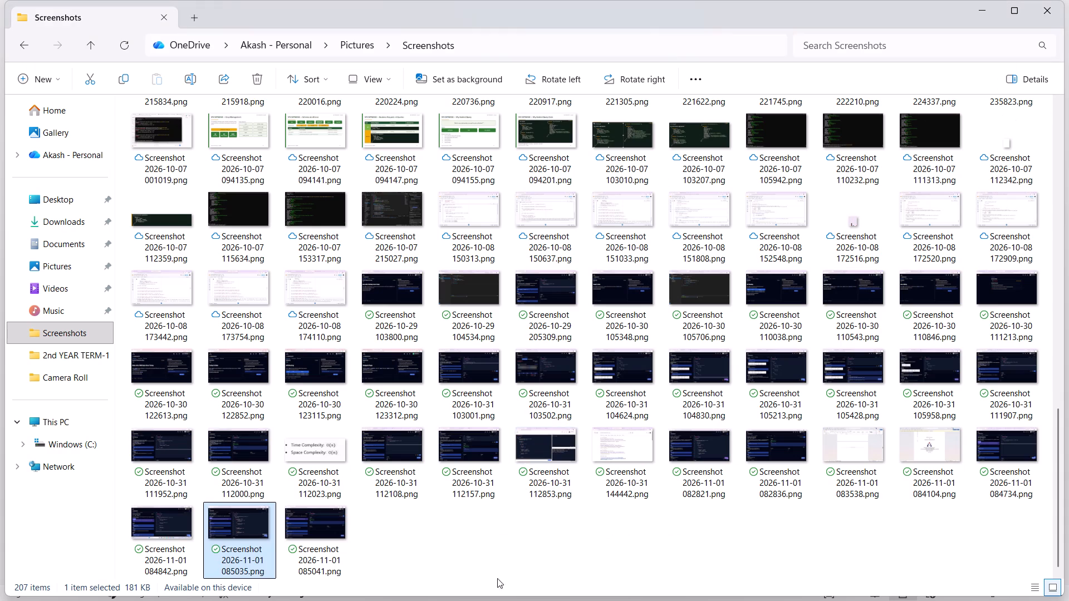
{"action": "double_click", "coordinate": [308, 529]}
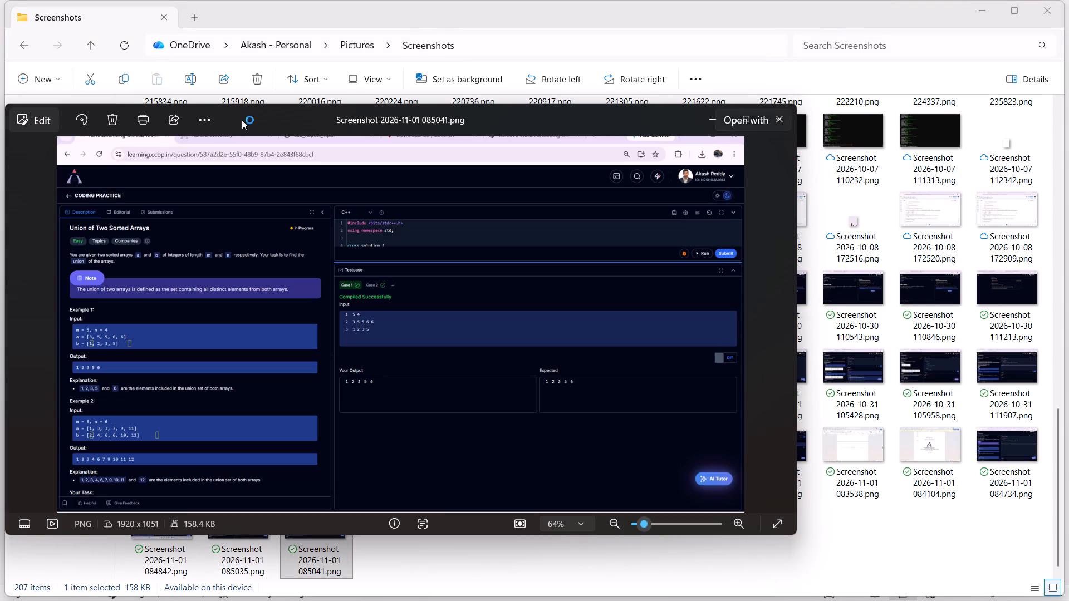
{"action": "left_click", "coordinate": [205, 121]}
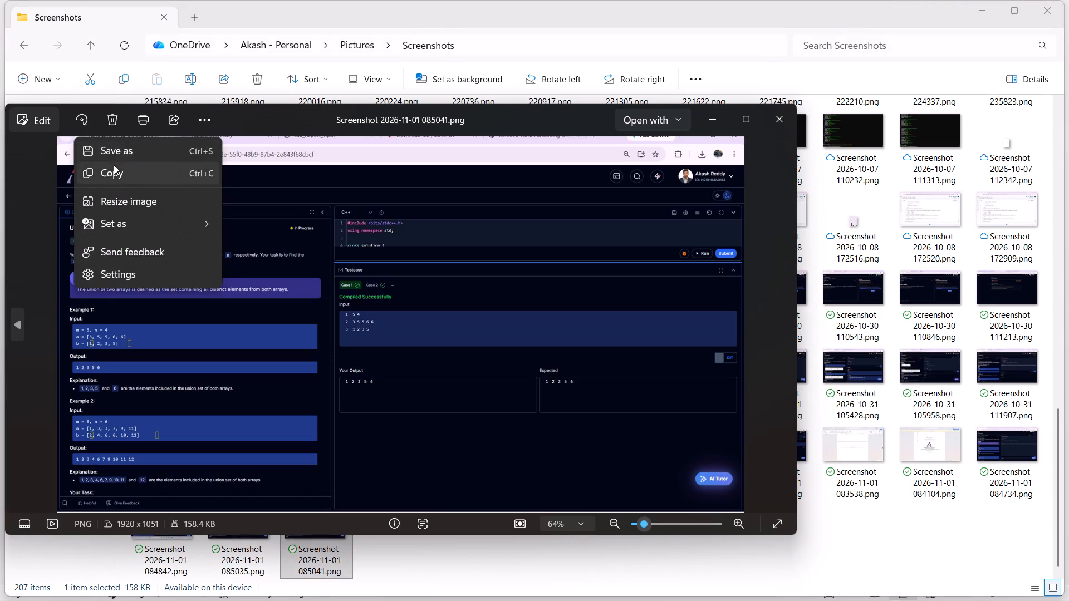
{"action": "left_click", "coordinate": [114, 165]}
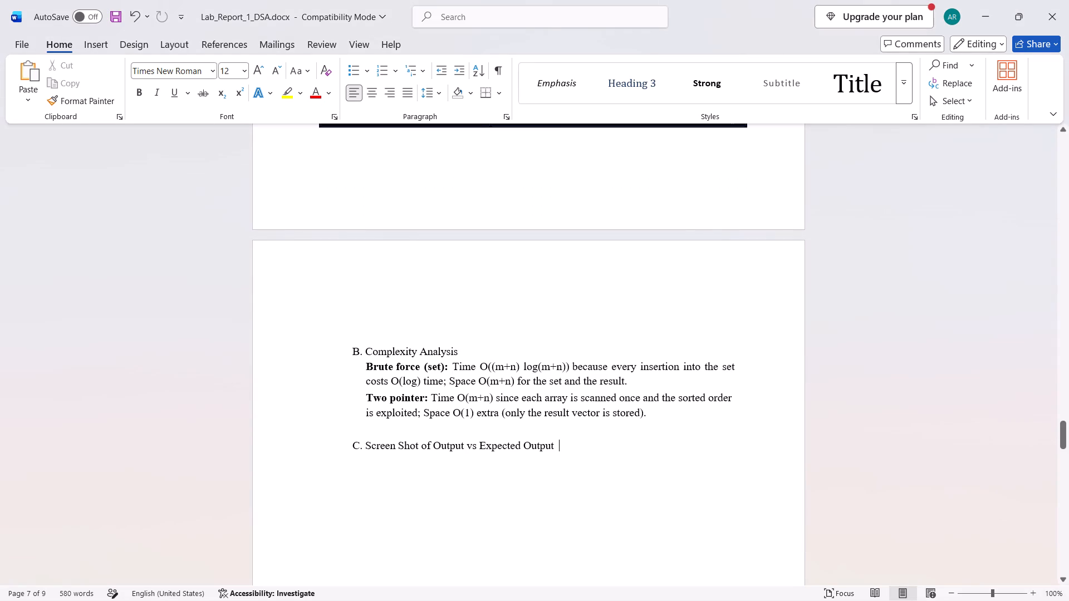
{"action": "key", "text": "ctrl+v"}
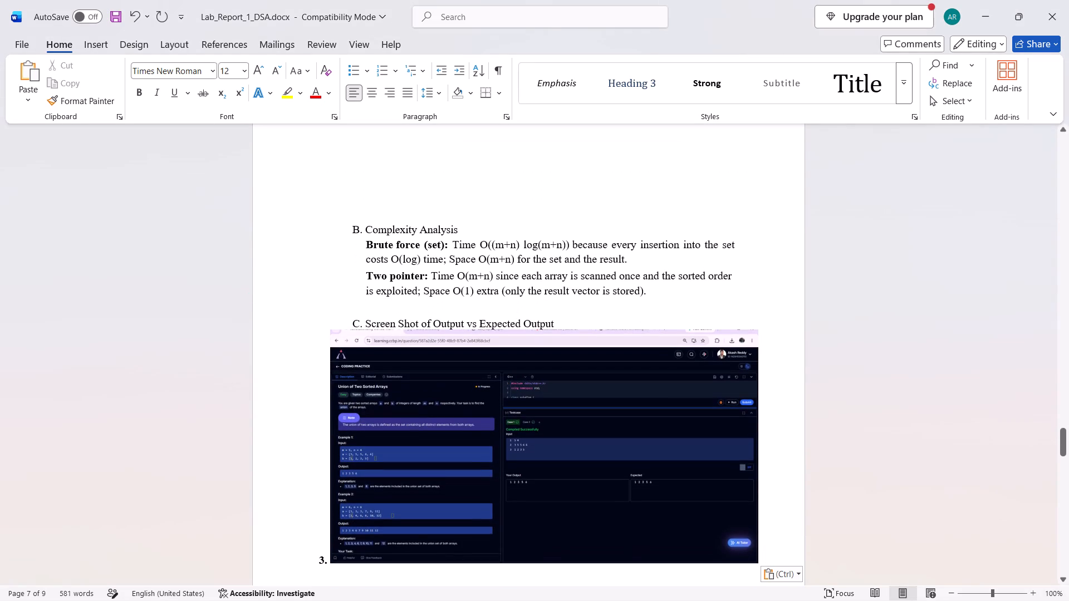
{"action": "scroll", "coordinate": [353, 466], "scroll_direction": "down", "scroll_amount": 2}
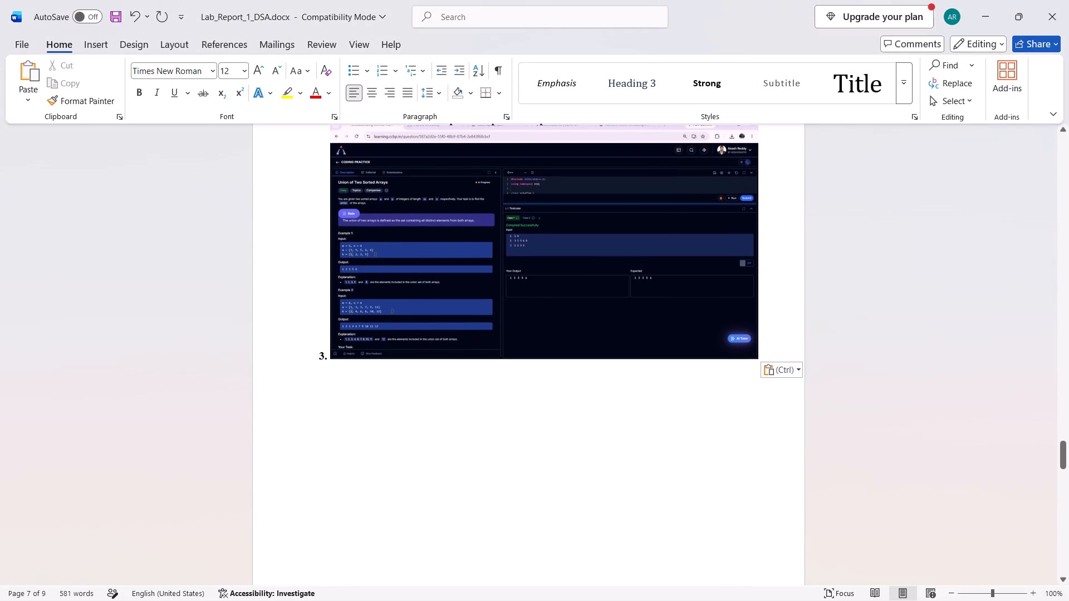
{"action": "left_click", "coordinate": [328, 354]}
{"action": "key", "text": "BackSpace"}
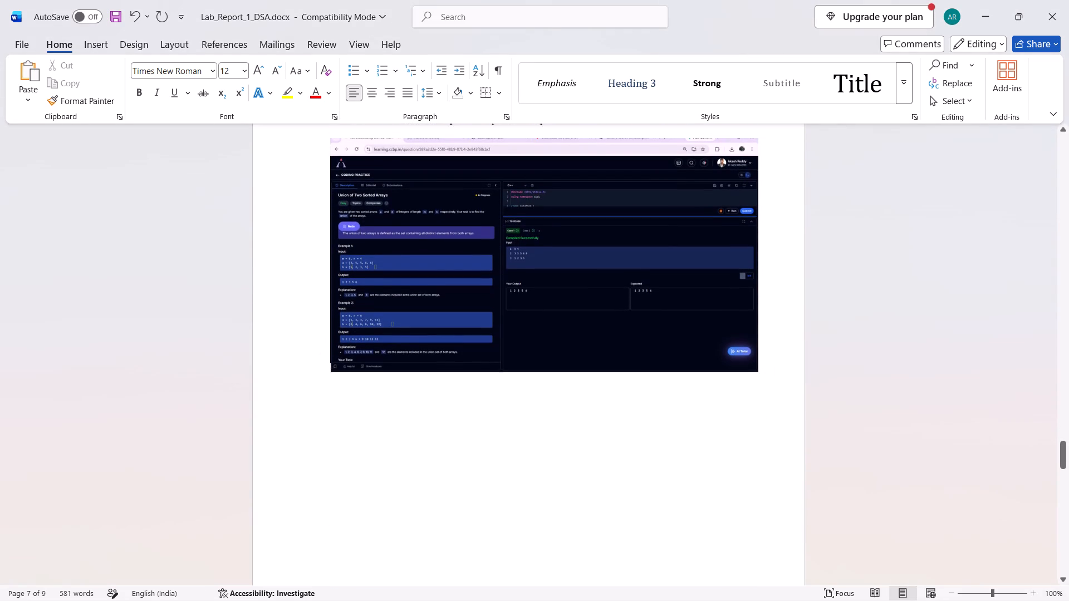
Delete the old output section on the following page: its "Screen Shot of Output vs Expected Output" heading, both approach subheadings and both original images.
{"action": "scroll", "coordinate": [328, 354], "scroll_direction": "down", "scroll_amount": 4}
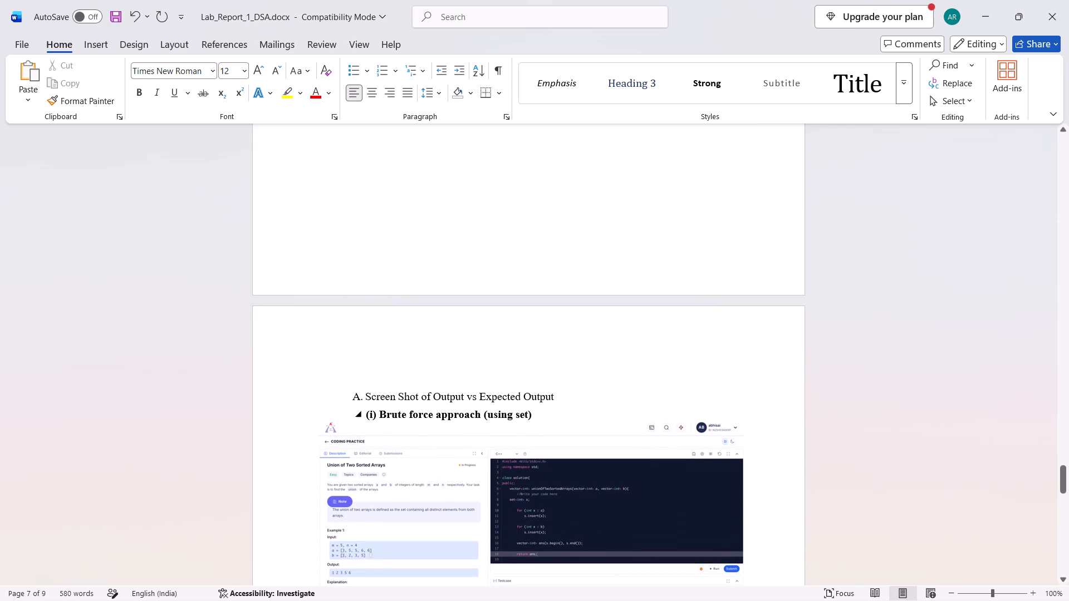
{"action": "left_click_drag", "start_coordinate": [538, 414], "coordinate": [338, 393]}
{"action": "key", "text": "BackSpace"}
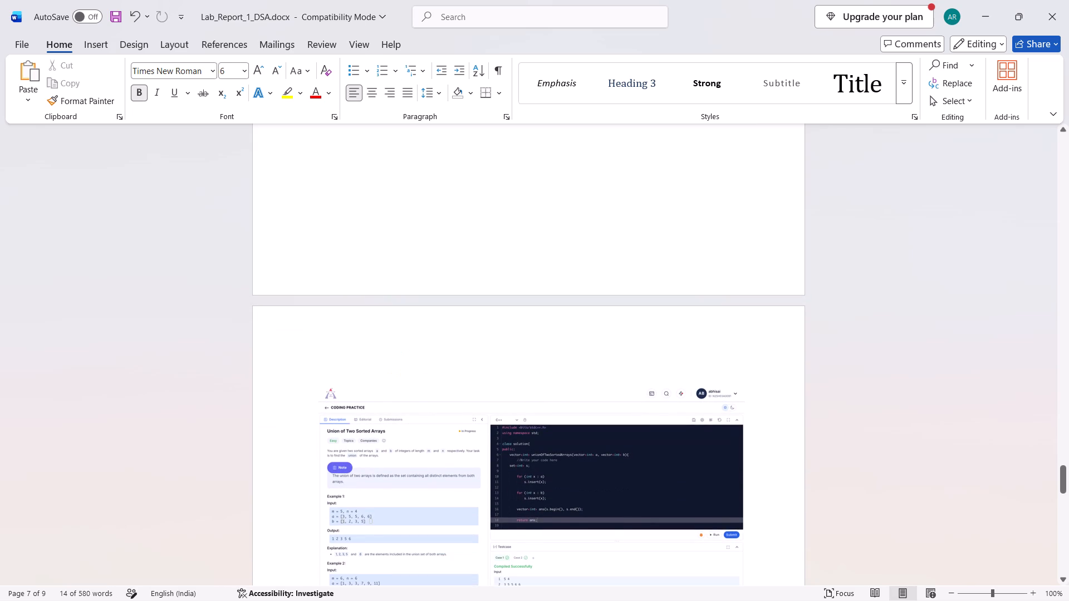
{"action": "scroll", "coordinate": [338, 393], "scroll_direction": "down", "scroll_amount": 1}
{"action": "right_click", "coordinate": [411, 396]}
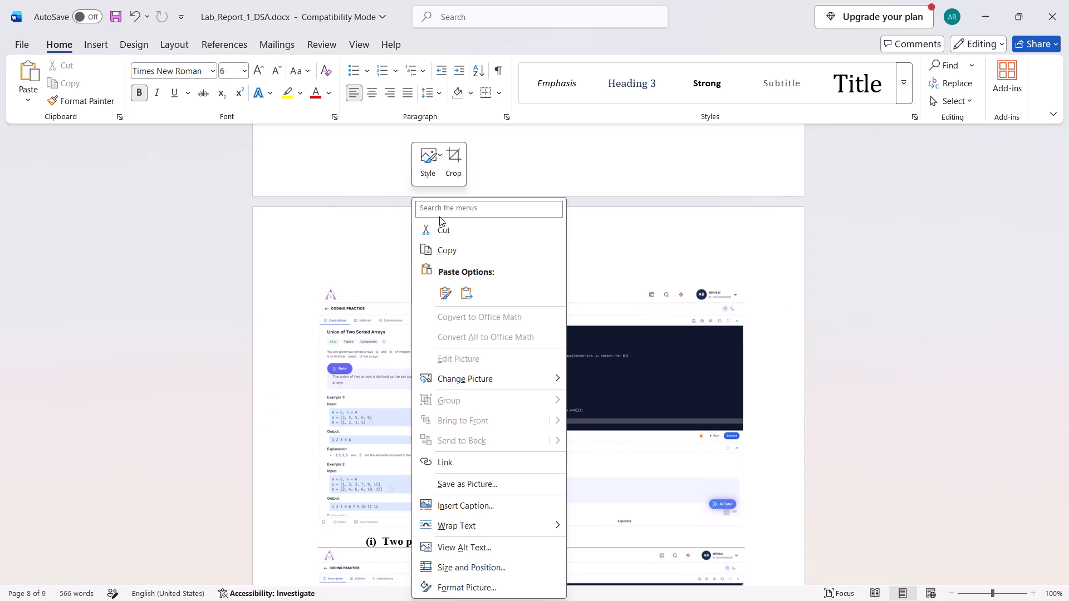
{"action": "left_click", "coordinate": [438, 224]}
{"action": "right_click", "coordinate": [439, 323]}
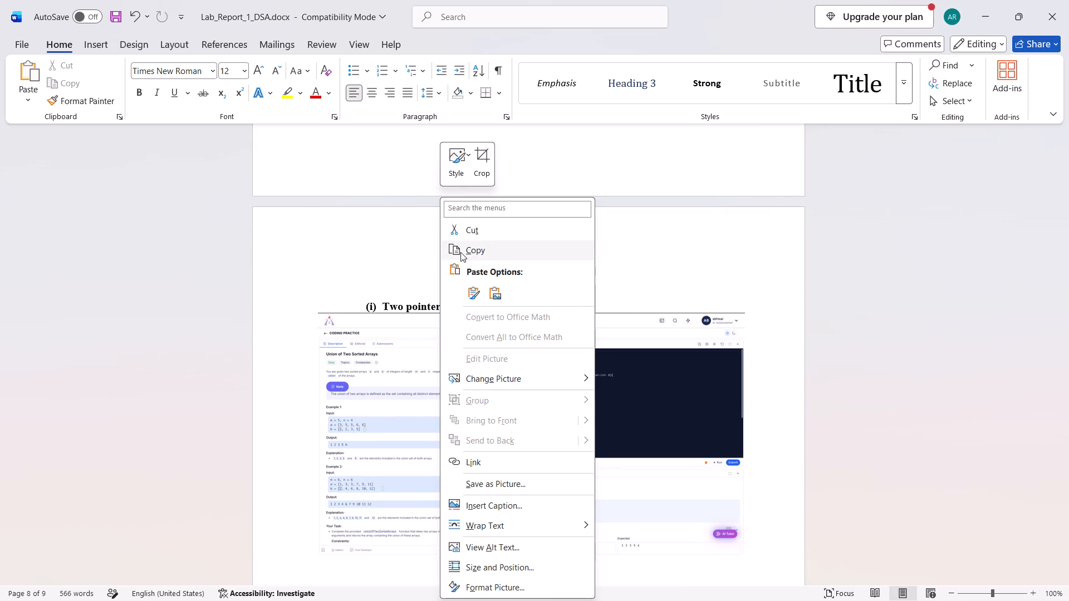
{"action": "left_click", "coordinate": [460, 230]}
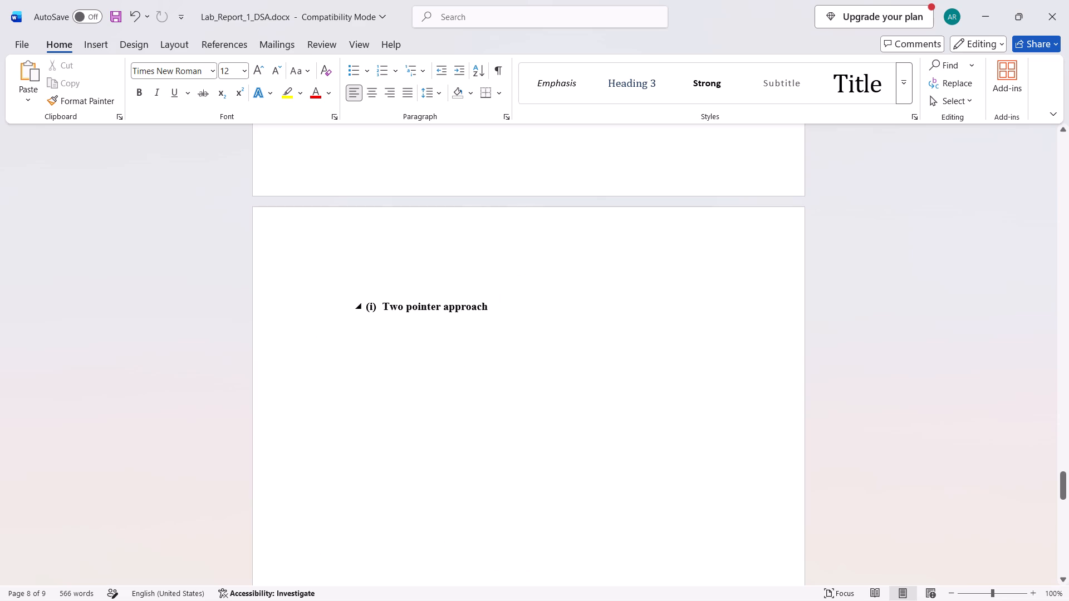
{"action": "left_click_drag", "start_coordinate": [496, 310], "coordinate": [313, 295]}
{"action": "key", "text": "BackSpace"}
Review the pages from the Complexity Analysis and output screenshot through the emptied page to question 2.4.
{"action": "scroll", "coordinate": [313, 295], "scroll_direction": "down", "scroll_amount": 1}
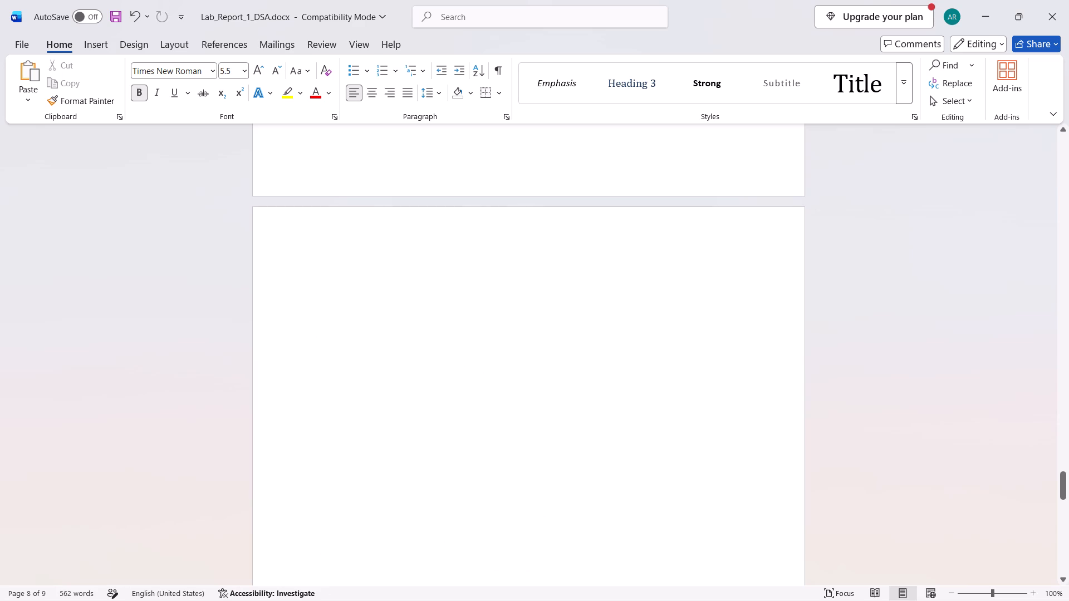
{"action": "scroll", "coordinate": [313, 295], "scroll_direction": "down", "scroll_amount": 6}
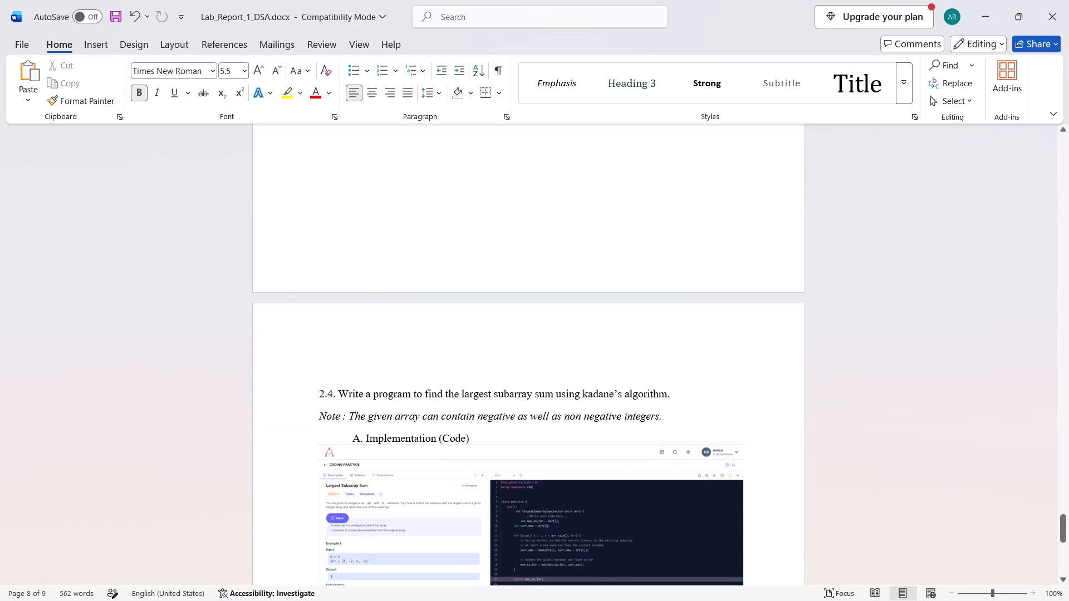
{"action": "scroll", "coordinate": [641, 420], "scroll_direction": "up", "scroll_amount": 2}
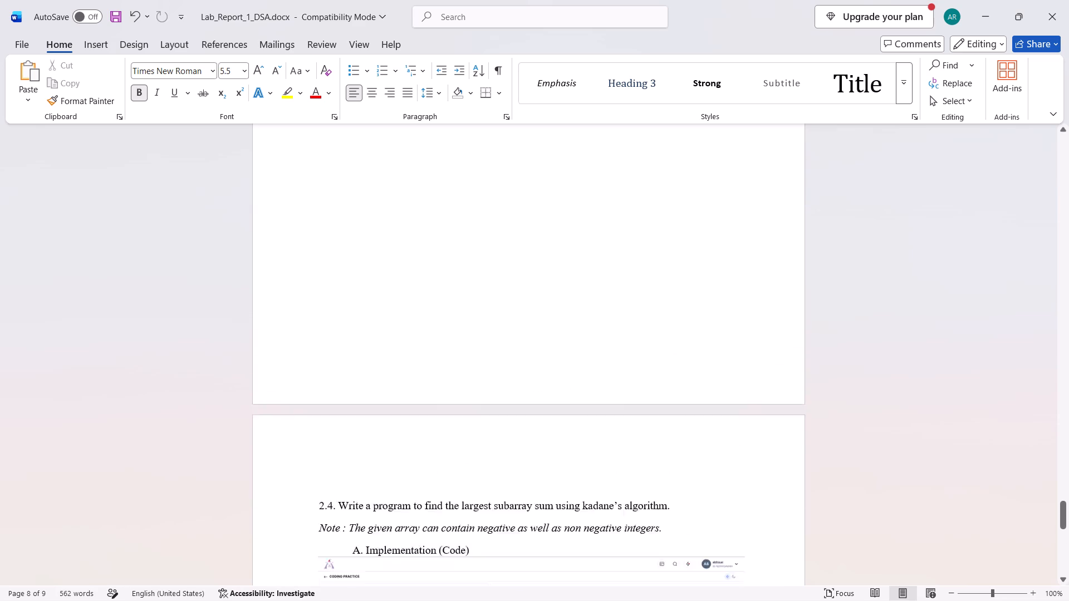
{"action": "scroll", "coordinate": [641, 420], "scroll_direction": "up", "scroll_amount": 7}
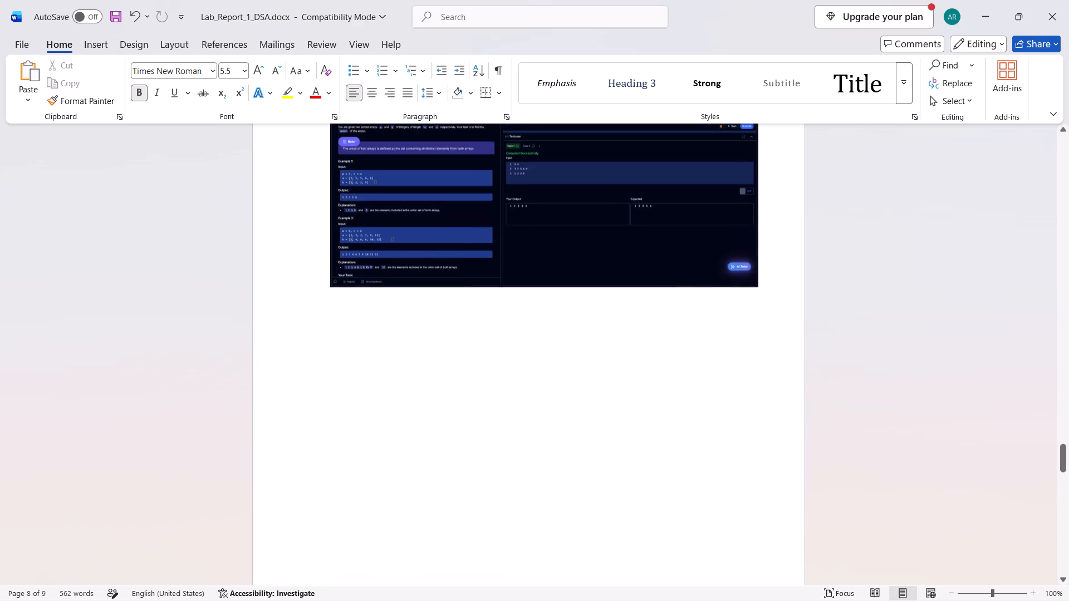
{"action": "scroll", "coordinate": [641, 420], "scroll_direction": "up", "scroll_amount": 1}
{"action": "scroll", "coordinate": [641, 420], "scroll_direction": "down", "scroll_amount": 2}
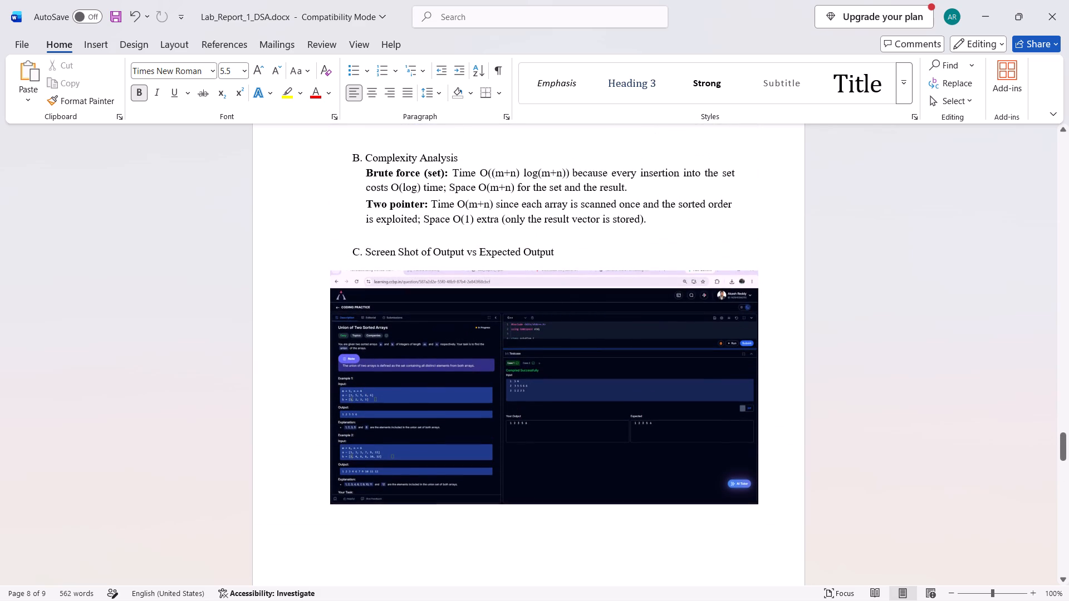
{"action": "scroll", "coordinate": [641, 420], "scroll_direction": "down", "scroll_amount": 4}
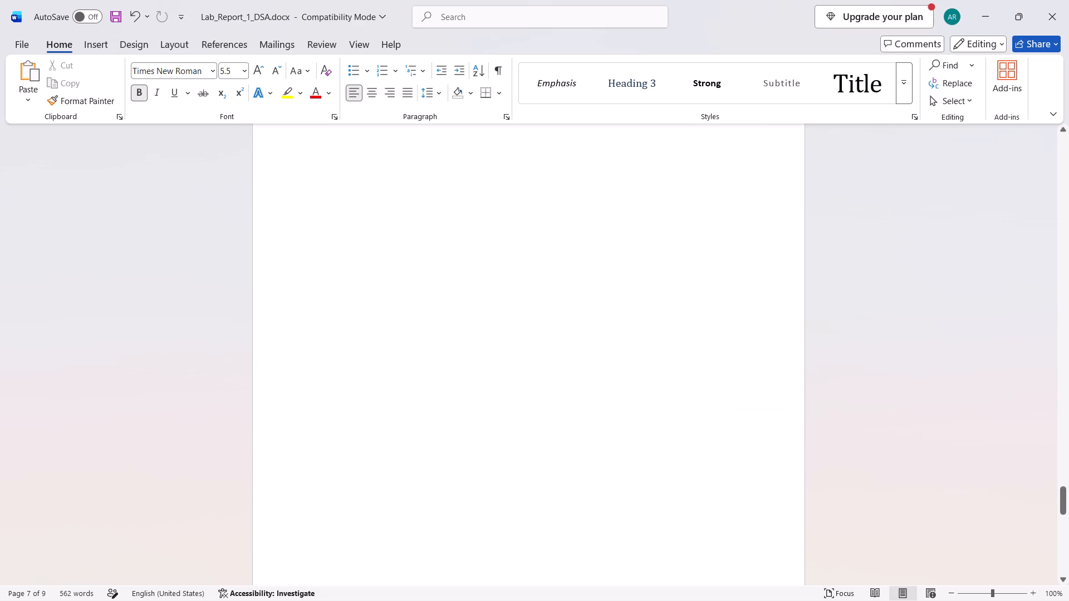
{"action": "scroll", "coordinate": [641, 420], "scroll_direction": "down", "scroll_amount": 1}
{"action": "scroll", "coordinate": [641, 420], "scroll_direction": "up", "scroll_amount": 2}
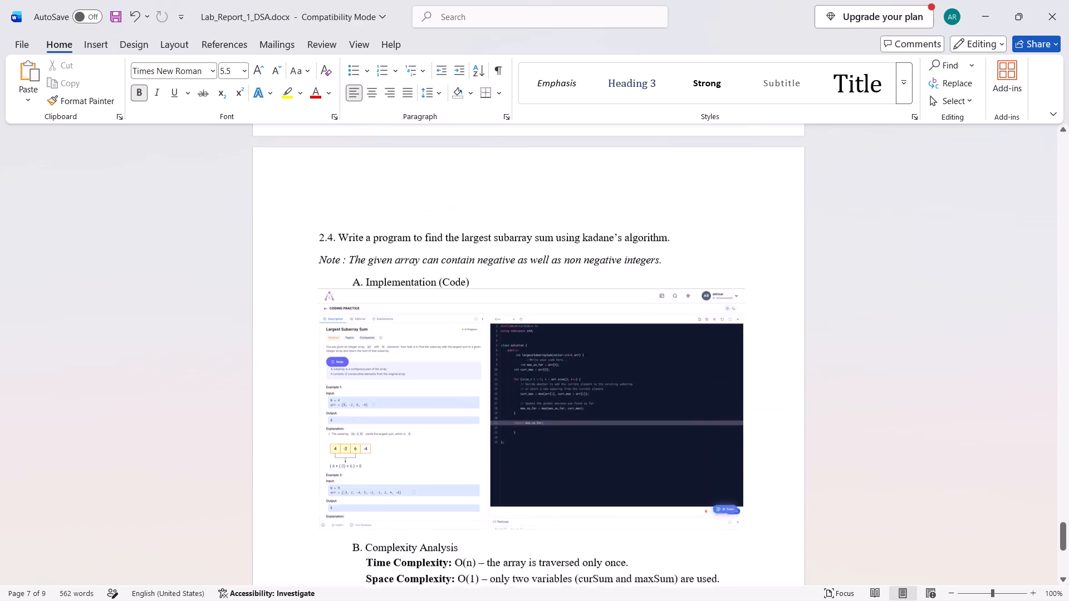
{"action": "scroll", "coordinate": [641, 420], "scroll_direction": "up", "scroll_amount": 4}
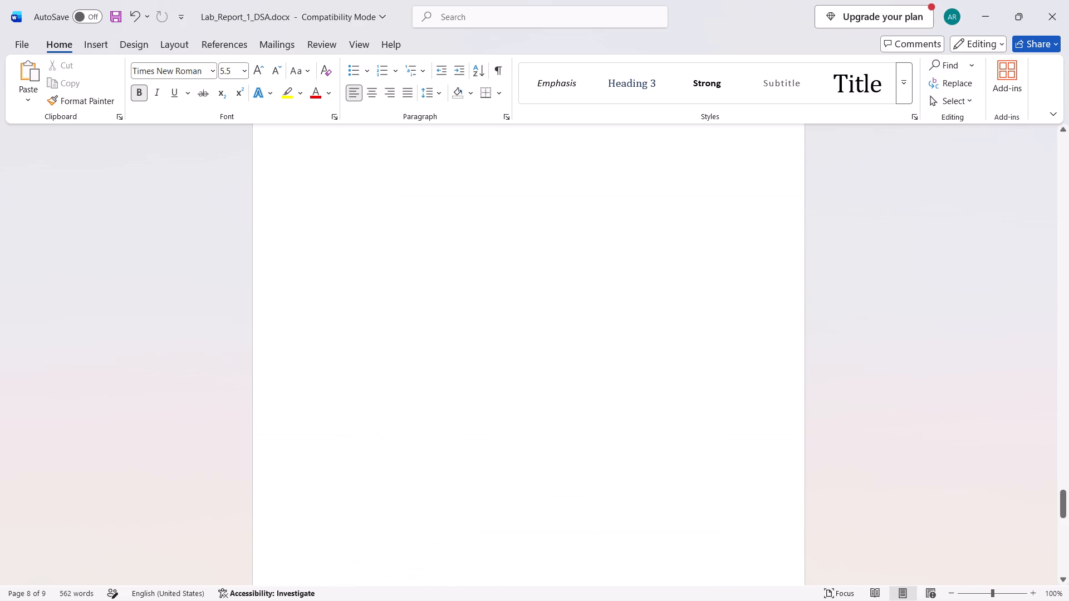
Copy the question 2.4 kadane's algorithm text and its note to the top of the emptied page before it.
{"action": "scroll", "coordinate": [641, 420], "scroll_direction": "down", "scroll_amount": 1}
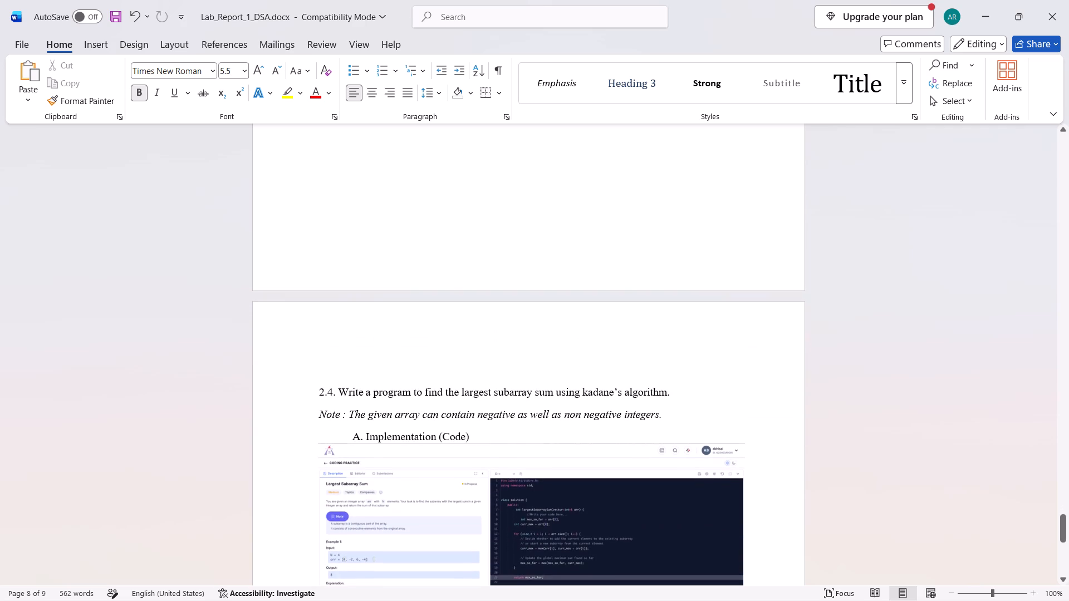
{"action": "scroll", "coordinate": [641, 420], "scroll_direction": "down", "scroll_amount": 1}
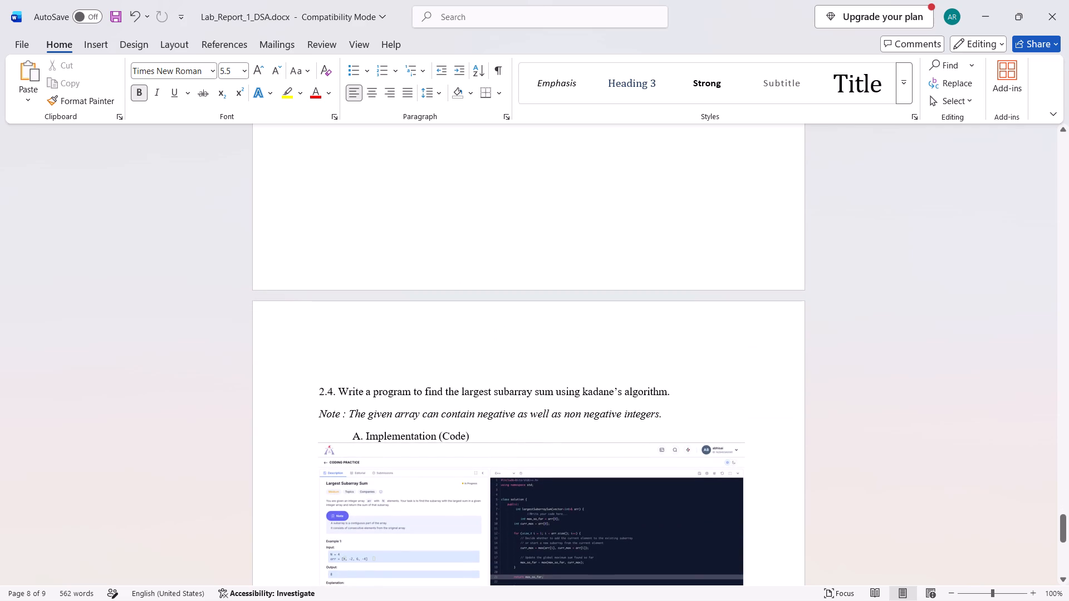
{"action": "left_click_drag", "start_coordinate": [665, 417], "coordinate": [298, 383]}
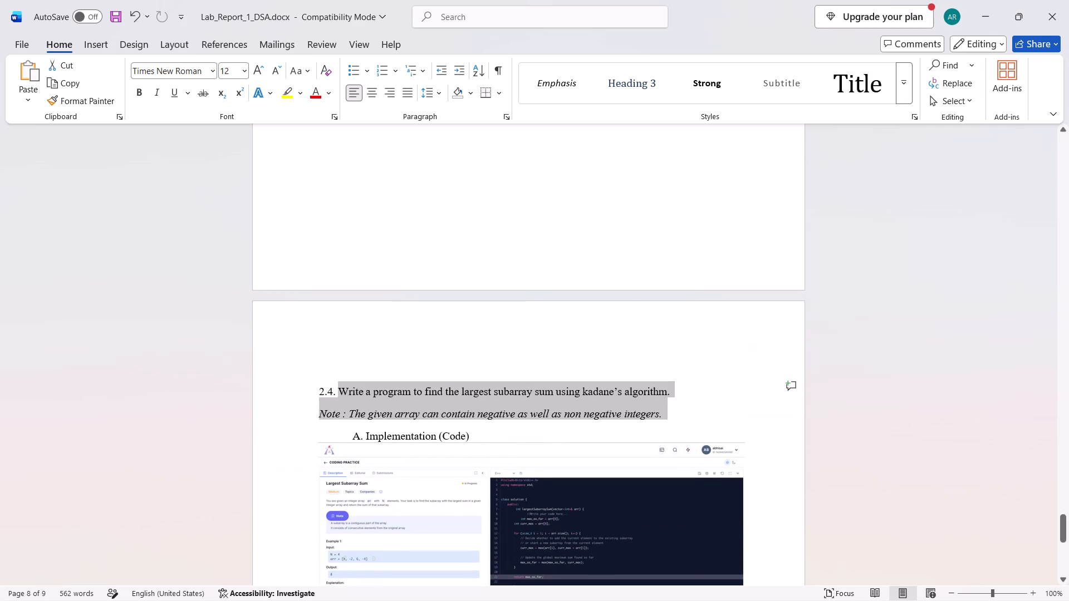
{"action": "key", "text": "ctrl+c"}
{"action": "scroll", "coordinate": [298, 383], "scroll_direction": "up", "scroll_amount": 5}
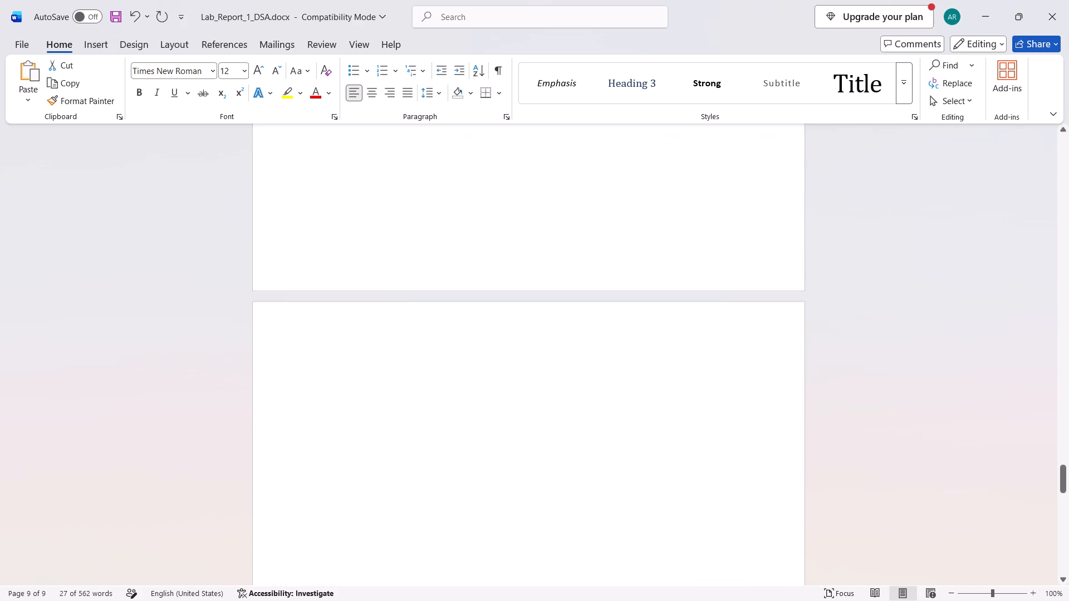
{"action": "scroll", "coordinate": [298, 383], "scroll_direction": "up", "scroll_amount": 1}
{"action": "scroll", "coordinate": [298, 383], "scroll_direction": "right", "scroll_amount": 2}
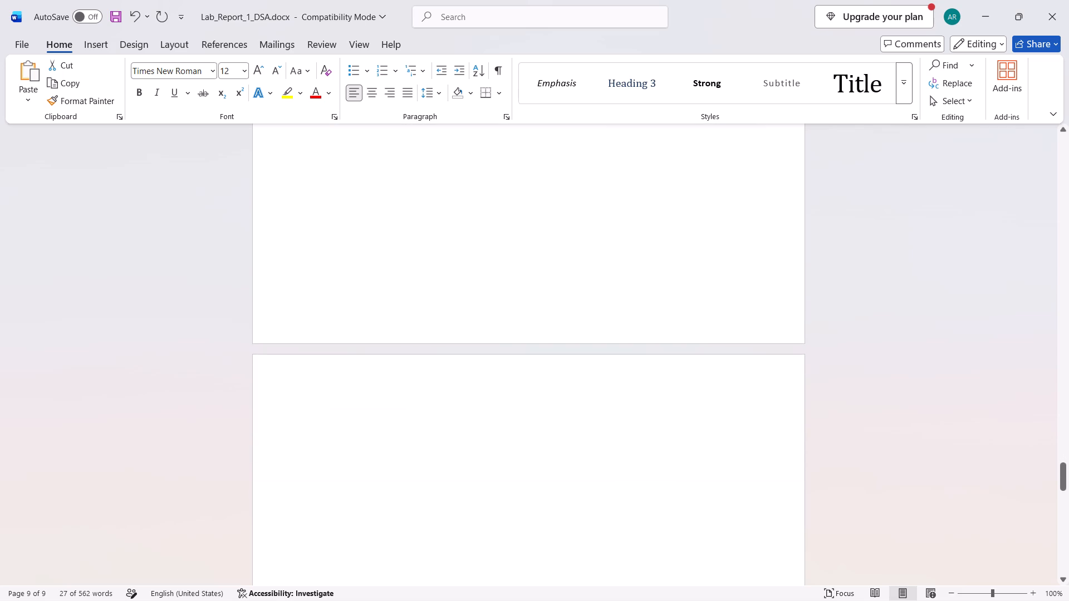
{"action": "left_click", "coordinate": [315, 380]}
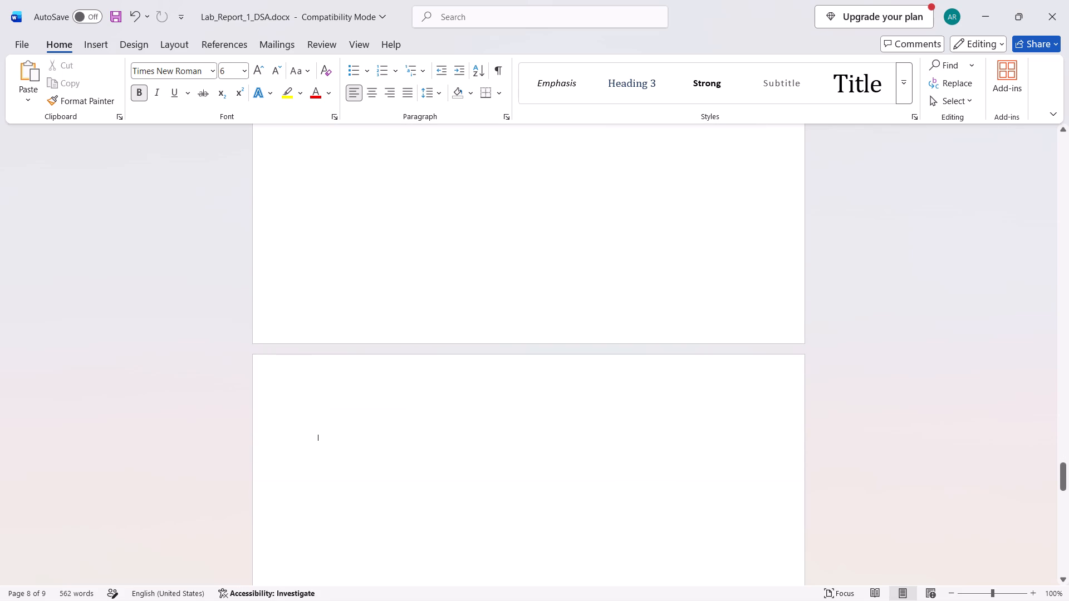
{"action": "key", "text": "Up"}
{"action": "scroll", "coordinate": [315, 380], "scroll_direction": "right", "scroll_amount": 2}
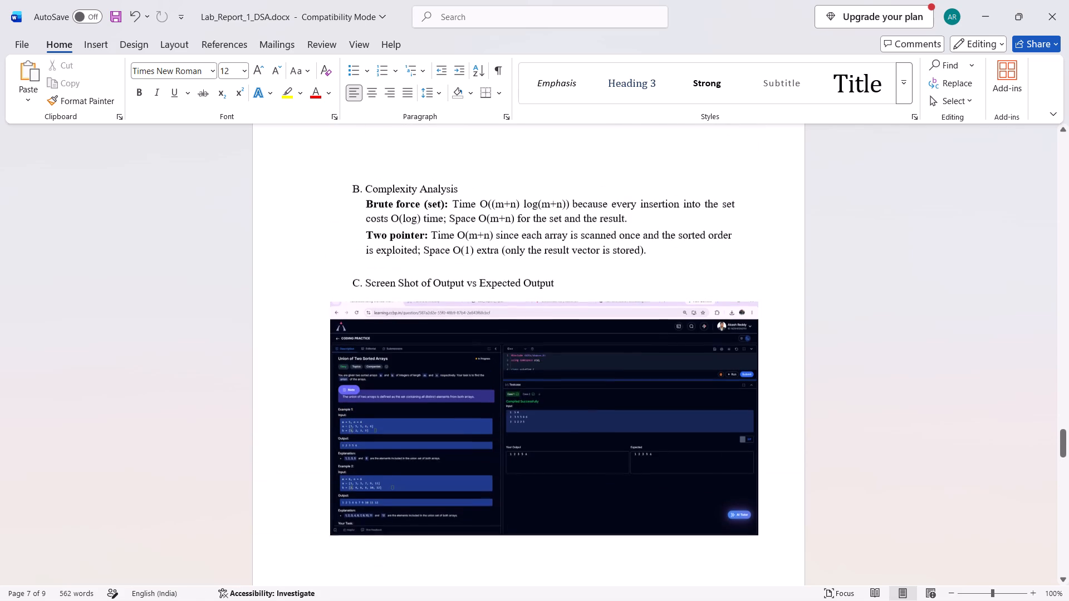
{"action": "scroll", "coordinate": [315, 380], "scroll_direction": "right", "scroll_amount": 3}
{"action": "scroll", "coordinate": [315, 380], "scroll_direction": "down", "scroll_amount": 1}
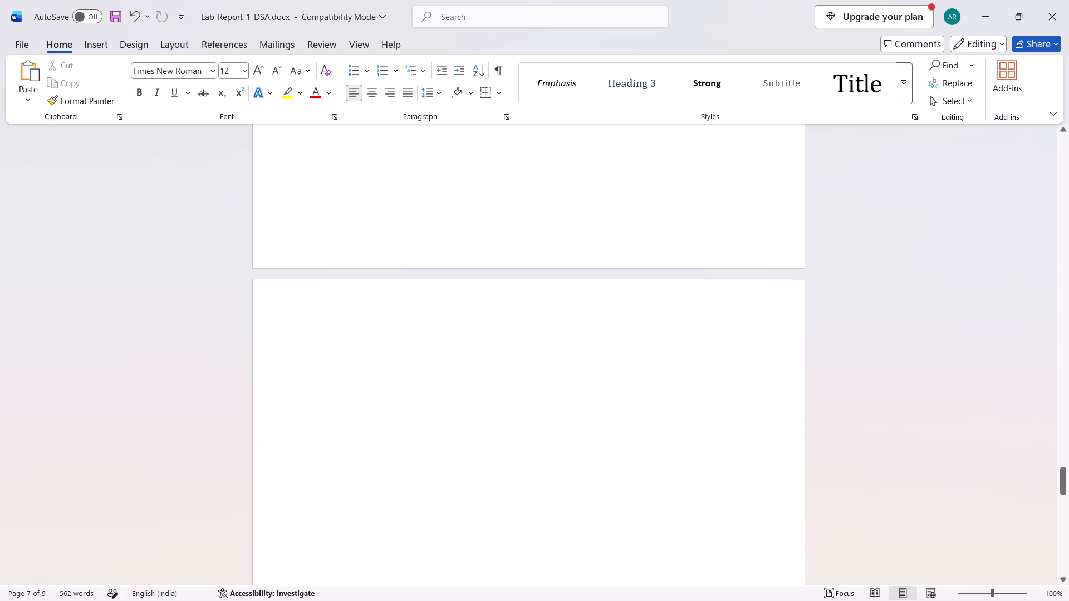
{"action": "left_click", "coordinate": [327, 321]}
{"action": "key", "text": "ctrl+v"}
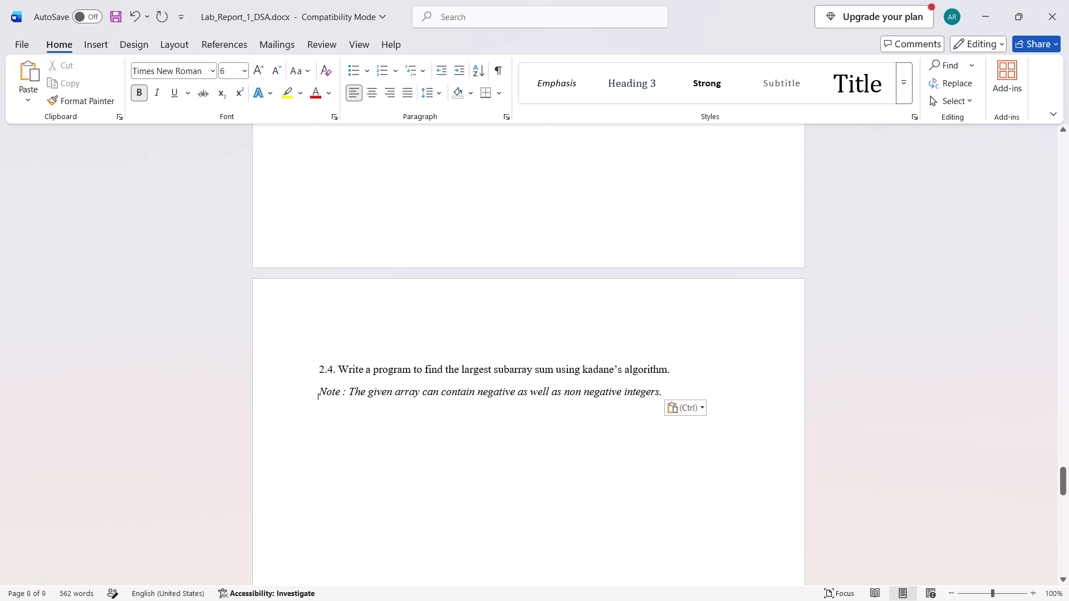
Copy the original "Implementation (Code)" heading of question 2.4 below the note in the copied question text.
{"action": "scroll", "coordinate": [362, 422], "scroll_direction": "down", "scroll_amount": 3}
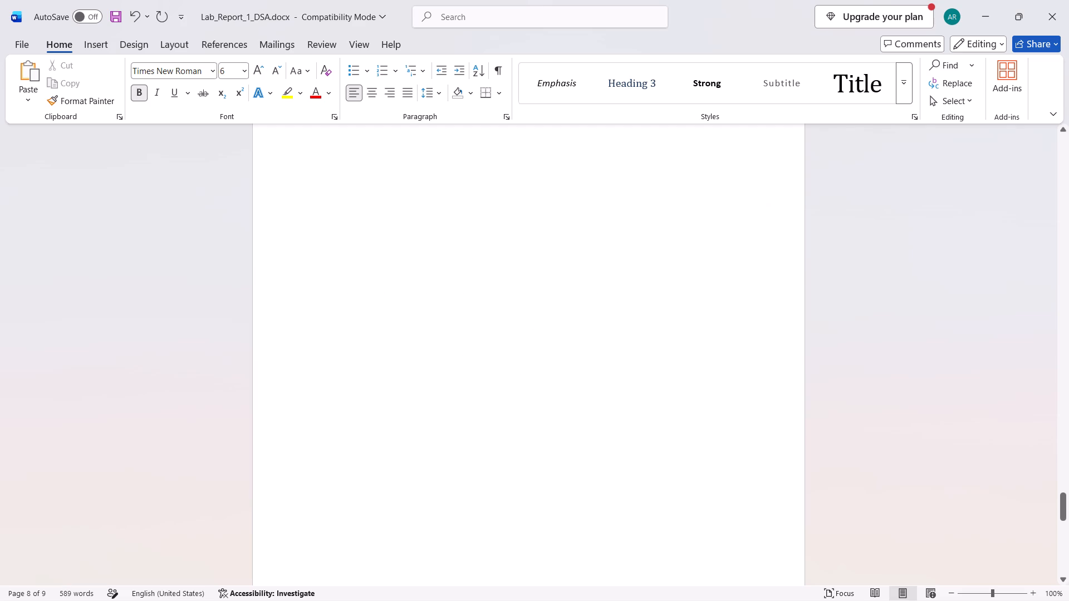
{"action": "scroll", "coordinate": [362, 422], "scroll_direction": "down", "scroll_amount": 4}
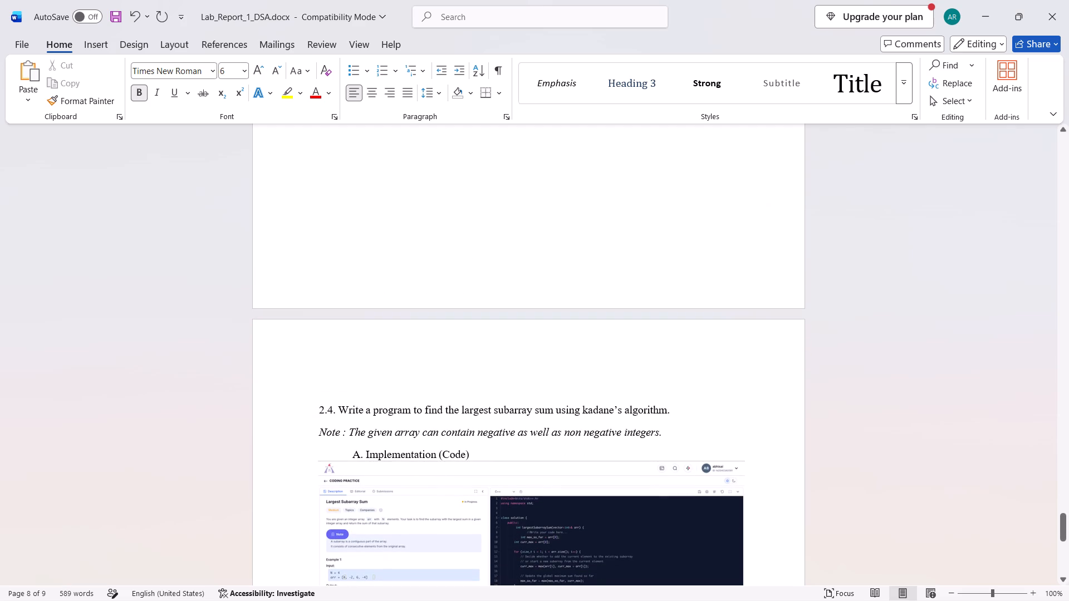
{"action": "left_click_drag", "start_coordinate": [469, 450], "coordinate": [345, 450]}
{"action": "key", "text": "ctrl+c"}
{"action": "scroll", "coordinate": [345, 450], "scroll_direction": "up", "scroll_amount": 1}
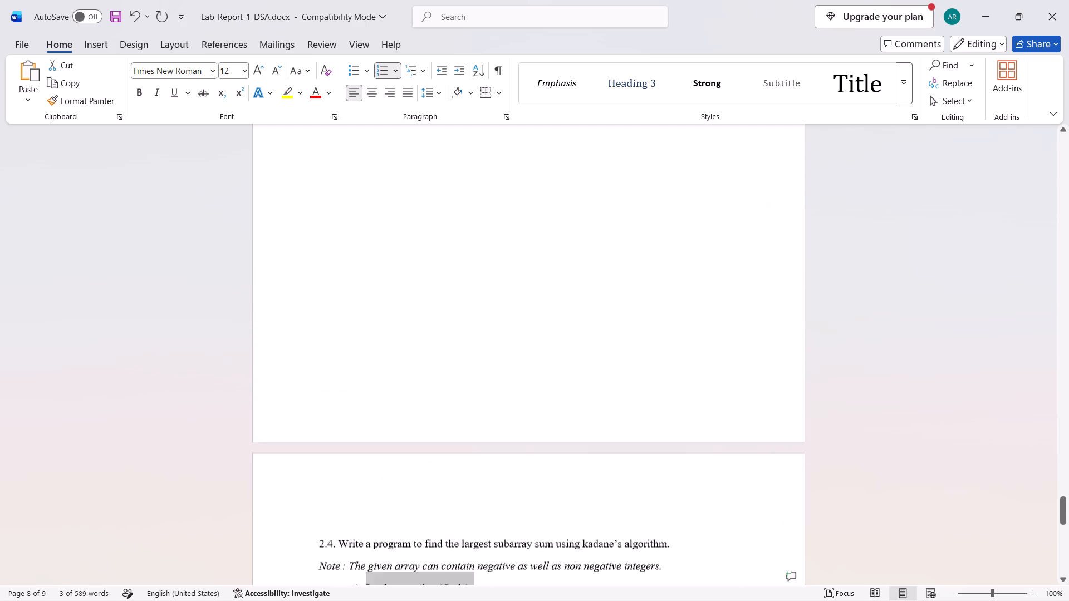
{"action": "scroll", "coordinate": [345, 450], "scroll_direction": "up", "scroll_amount": 4}
{"action": "left_click", "coordinate": [356, 287]}
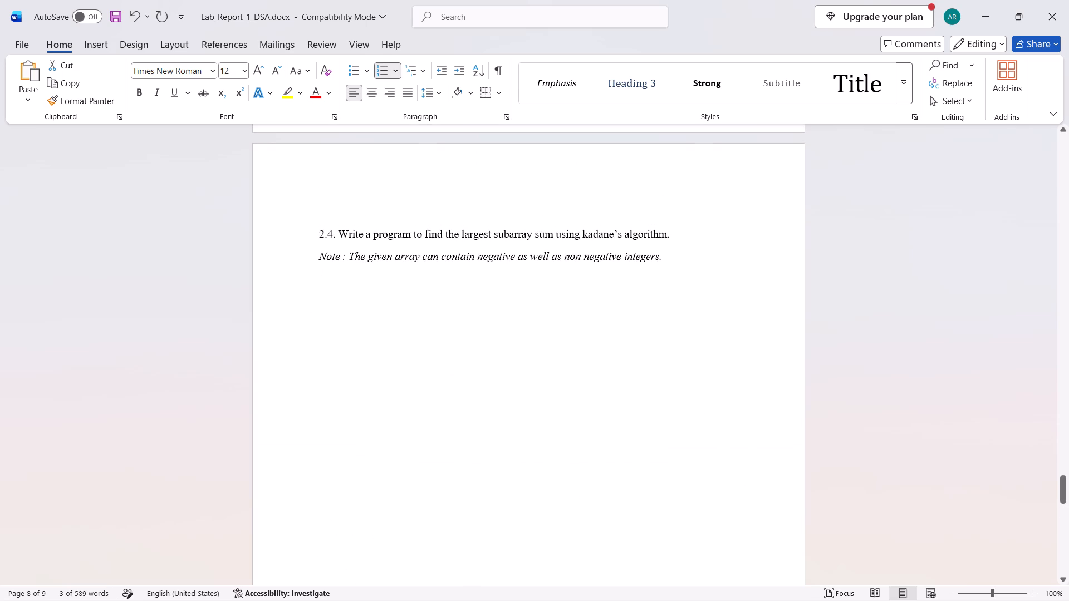
{"action": "key", "text": "ctrl+v"}
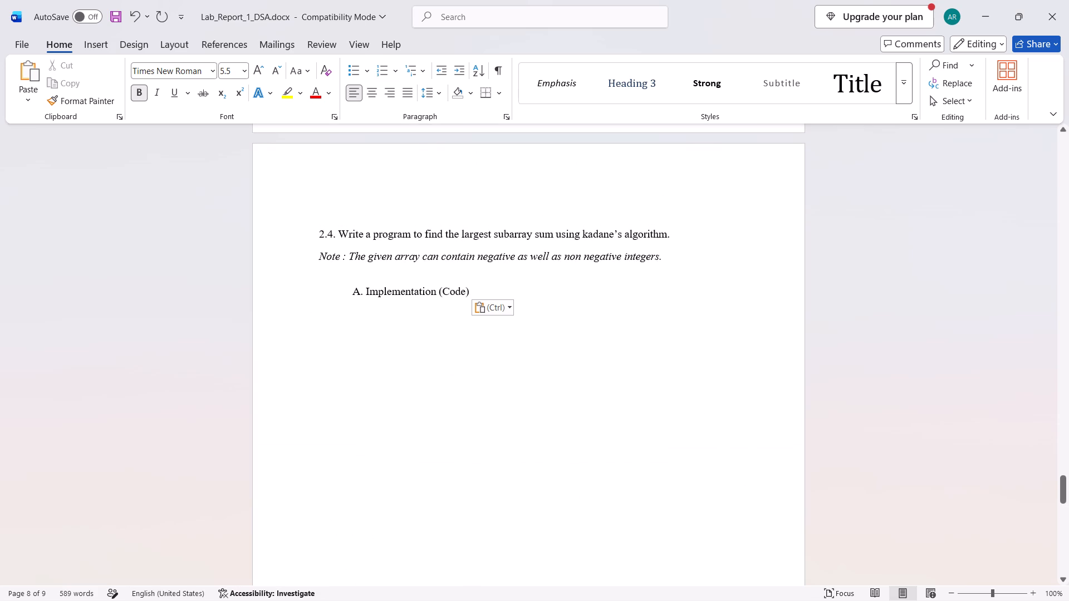
Switch to the browser's coding practice site and open the Longest Sub-Array with Sum K problem.
{"action": "scroll", "coordinate": [376, 316], "scroll_direction": "down", "scroll_amount": 1}
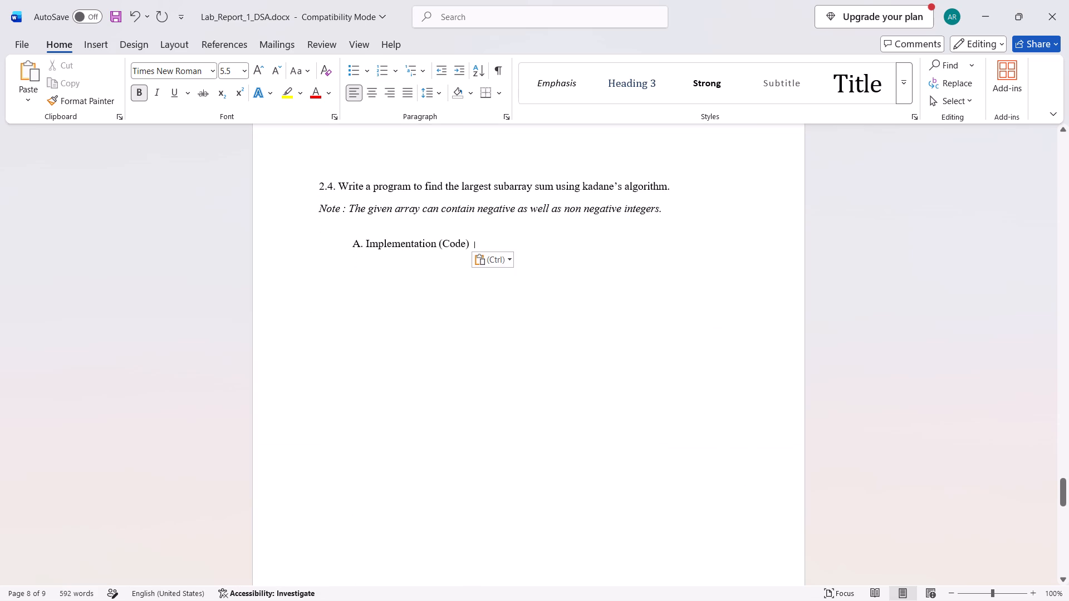
{"action": "scroll", "coordinate": [376, 316], "scroll_direction": "down", "scroll_amount": 3}
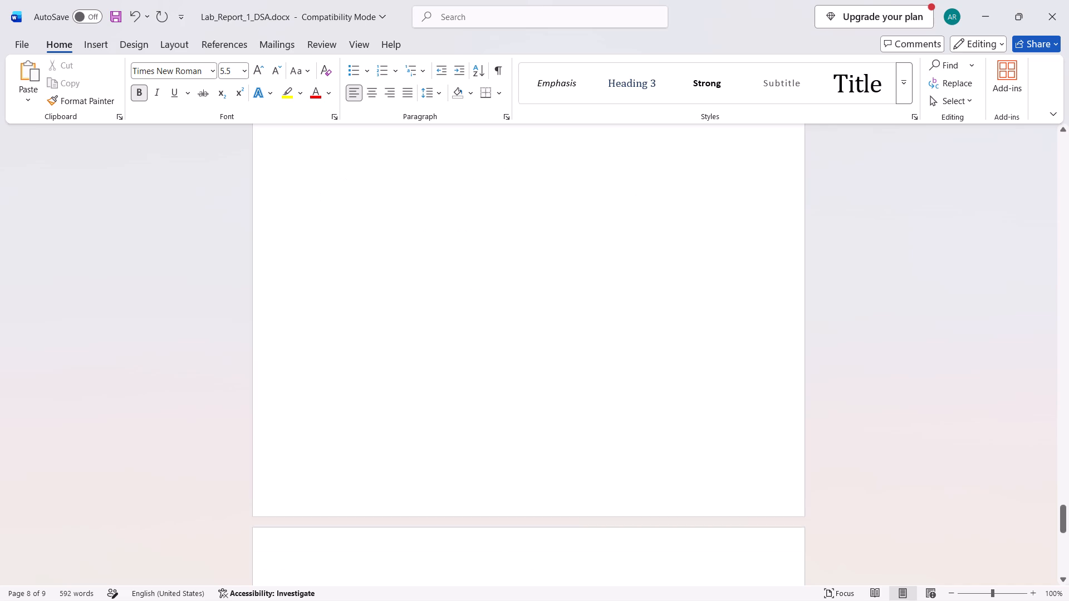
{"action": "scroll", "coordinate": [376, 316], "scroll_direction": "down", "scroll_amount": 3}
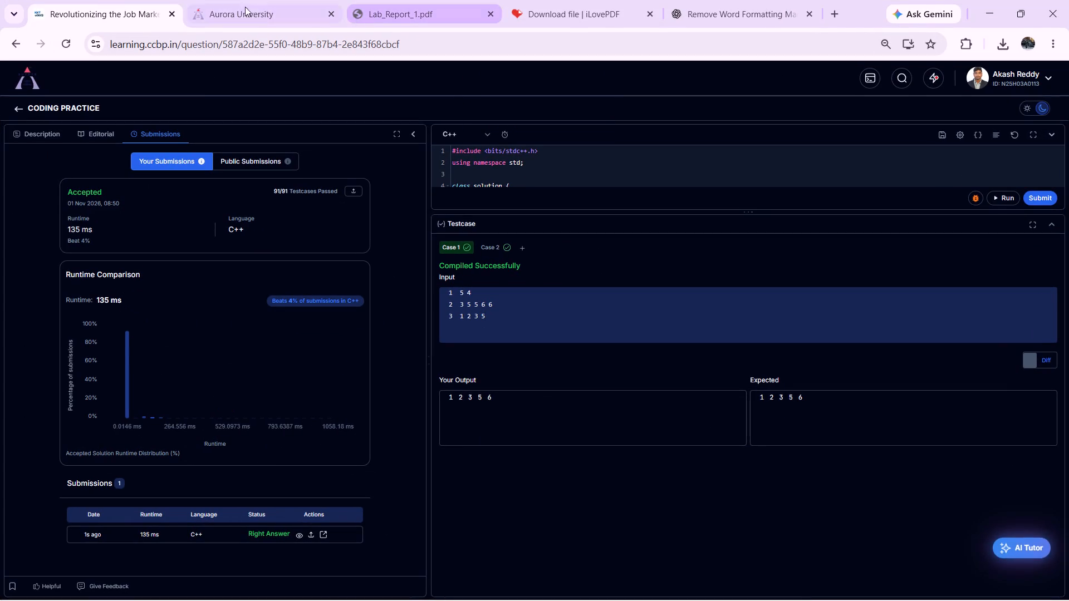
{"action": "left_click", "coordinate": [17, 108]}
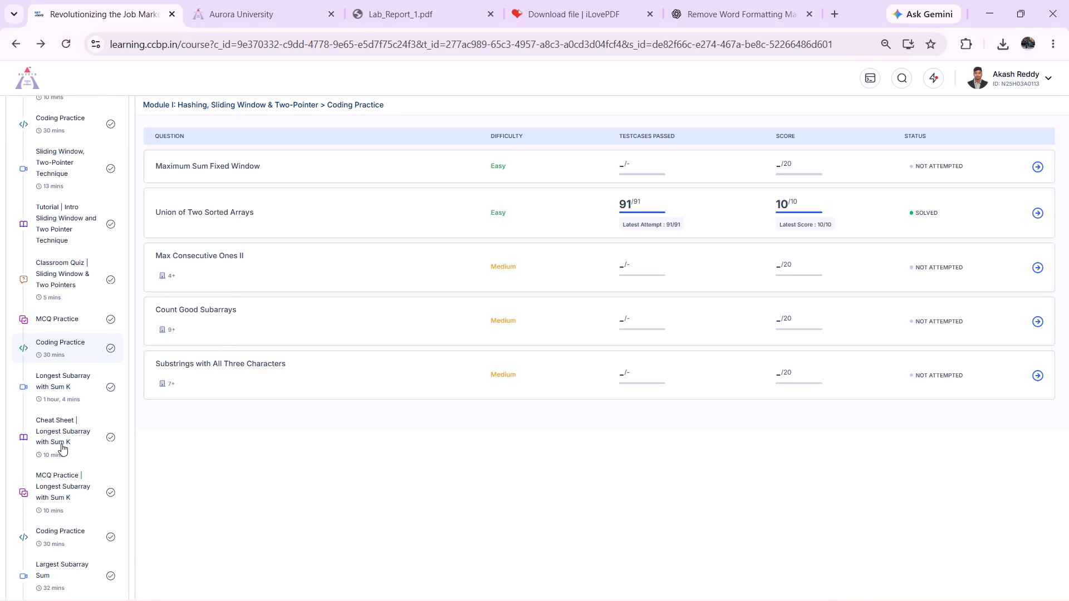
{"action": "scroll", "coordinate": [61, 444], "scroll_direction": "down", "scroll_amount": 1}
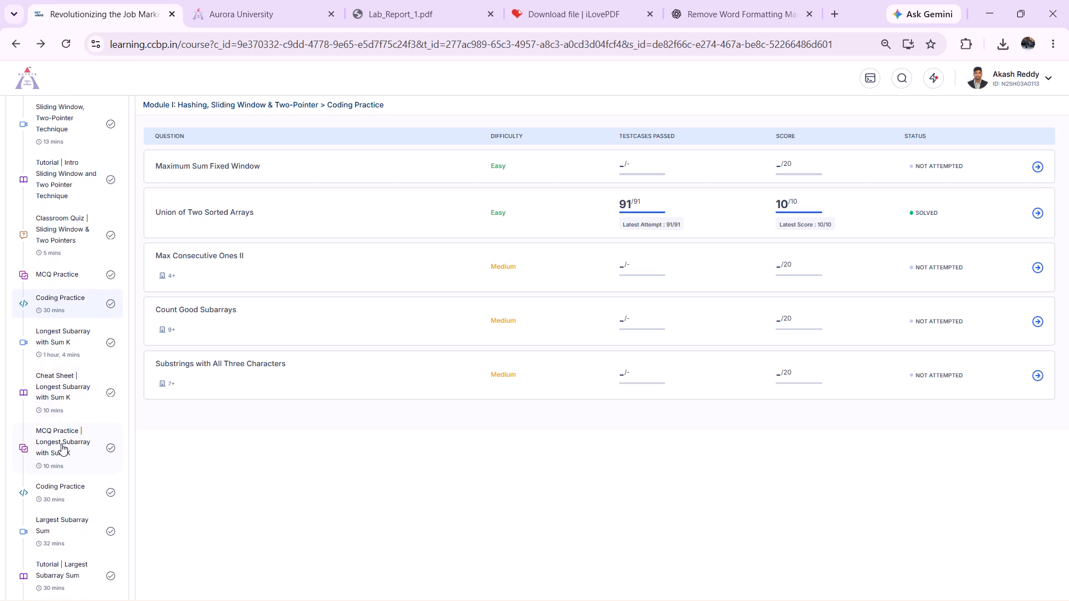
{"action": "left_click", "coordinate": [61, 500]}
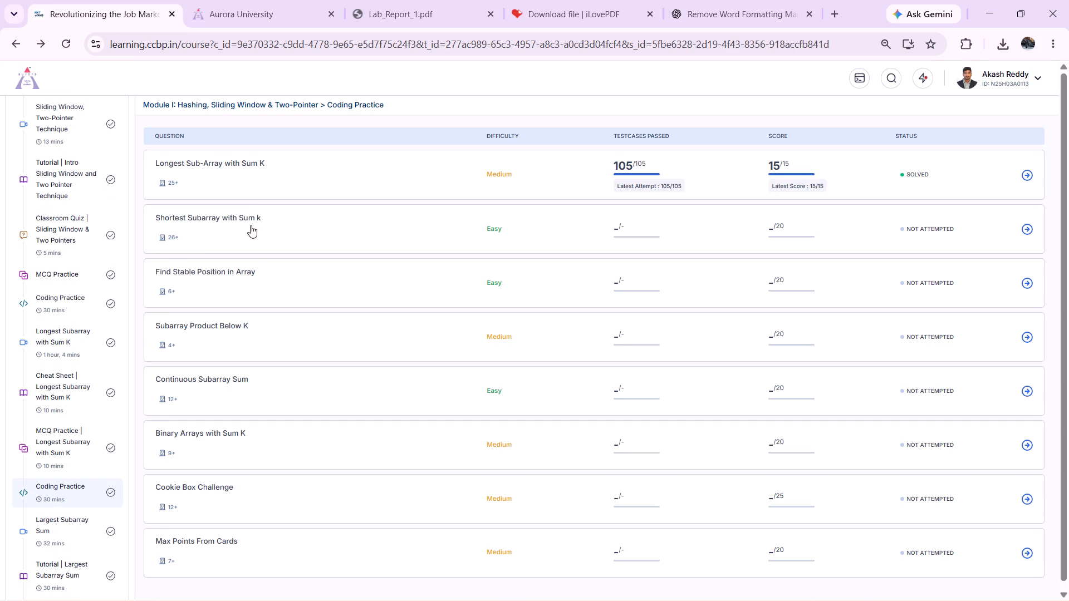
{"action": "left_click", "coordinate": [200, 185]}
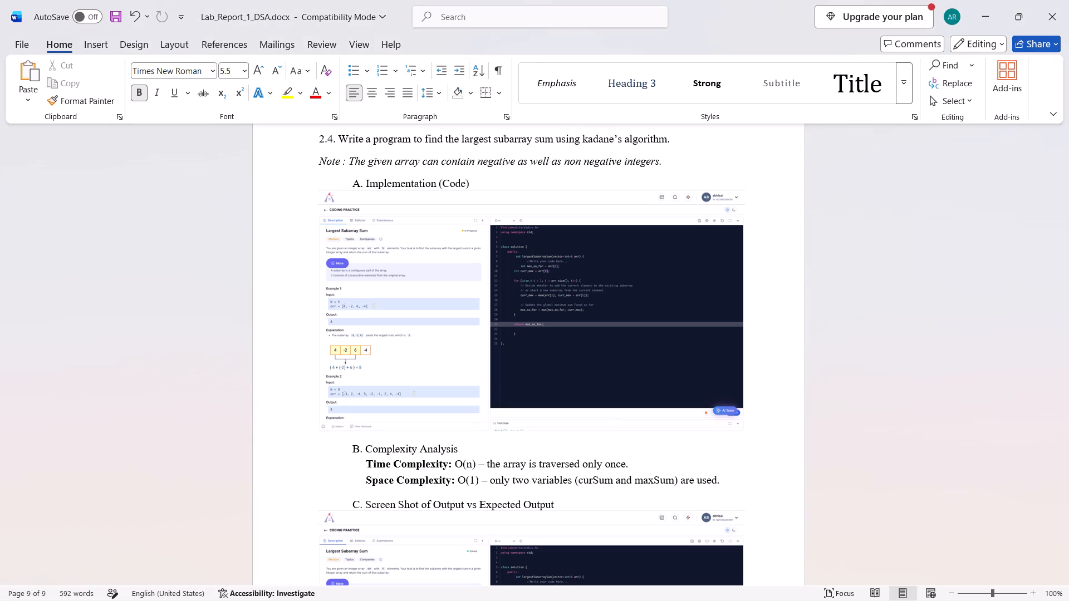
Examine question 2.4 in the report and the code of the Longest Sub-Array with Sum K problem to check whether they match.
{"action": "scroll", "coordinate": [318, 308], "scroll_direction": "down", "scroll_amount": 2}
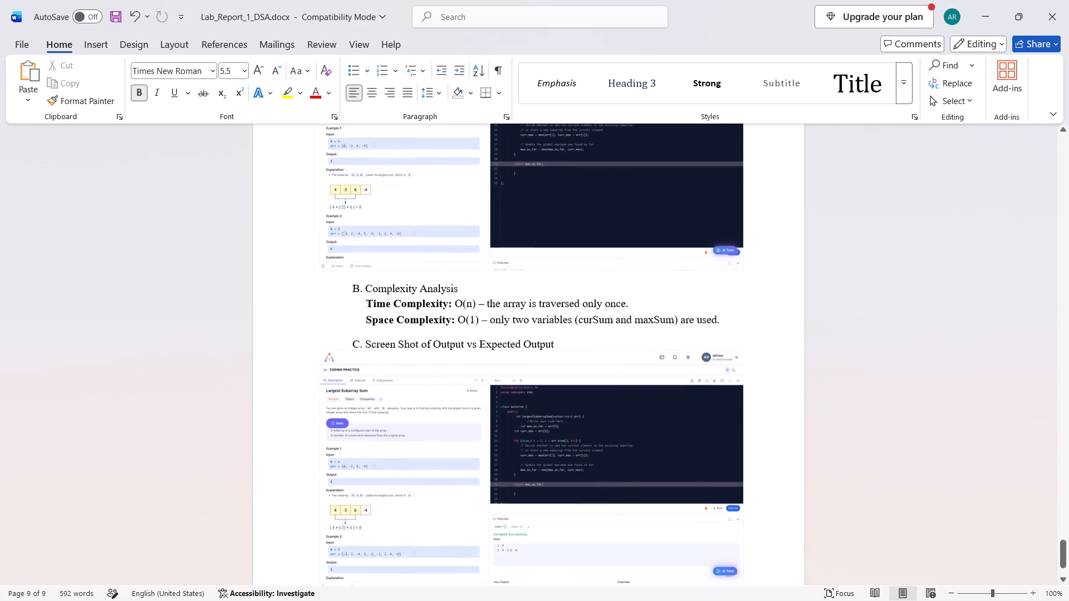
{"action": "scroll", "coordinate": [318, 308], "scroll_direction": "down", "scroll_amount": 3}
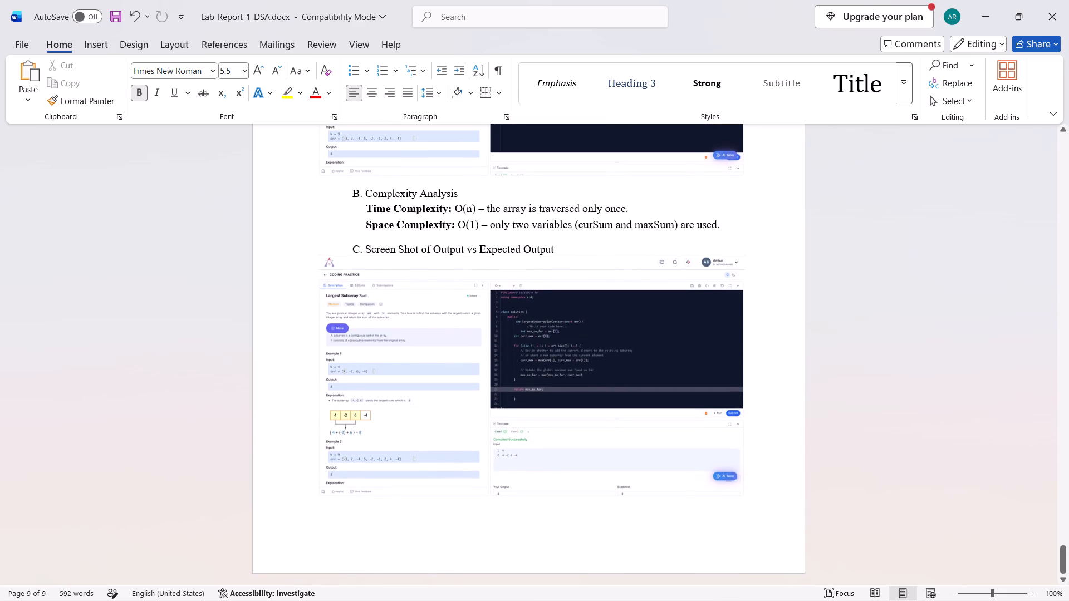
{"action": "scroll", "coordinate": [318, 308], "scroll_direction": "down", "scroll_amount": 1}
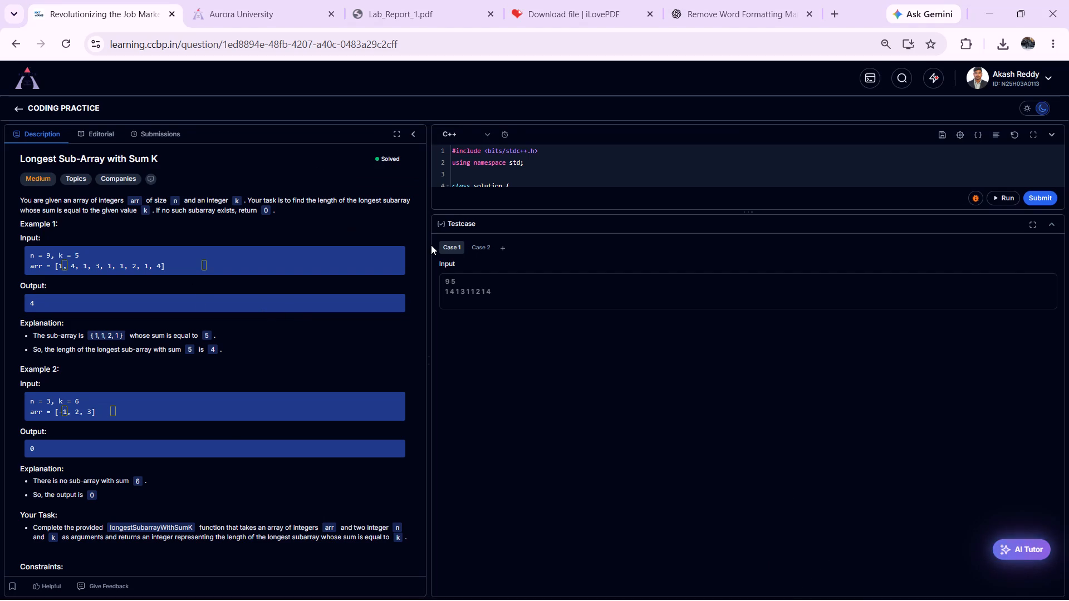
{"action": "left_click_drag", "start_coordinate": [517, 210], "coordinate": [471, 508]}
{"action": "scroll", "coordinate": [506, 414], "scroll_direction": "down", "scroll_amount": 1}
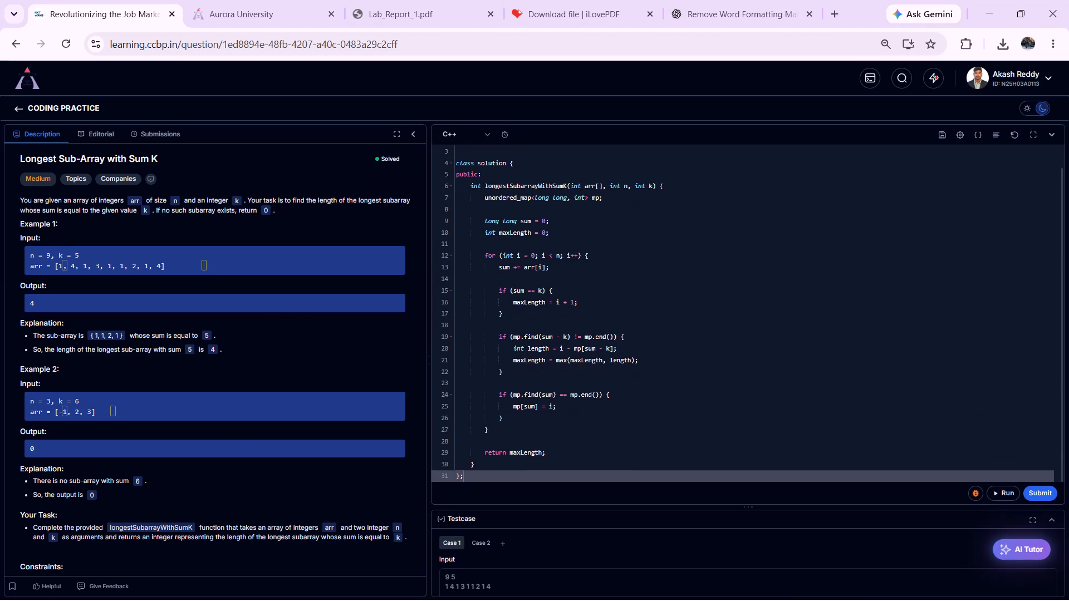
{"action": "scroll", "coordinate": [506, 414], "scroll_direction": "down", "scroll_amount": 2}
{"action": "scroll", "coordinate": [506, 414], "scroll_direction": "up", "scroll_amount": 1}
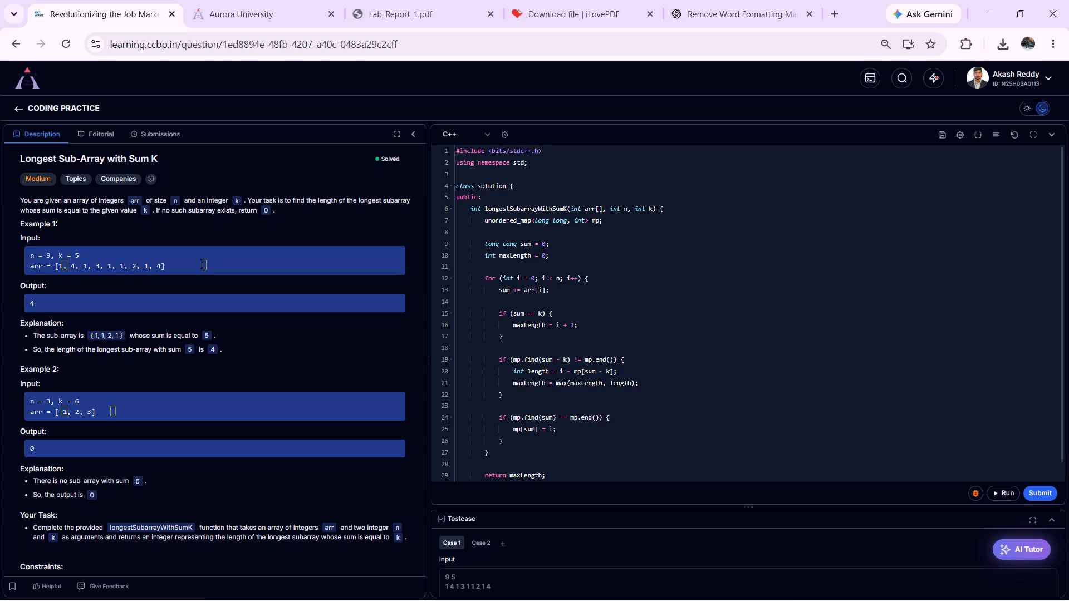
{"action": "scroll", "coordinate": [697, 330], "scroll_direction": "down", "scroll_amount": 1}
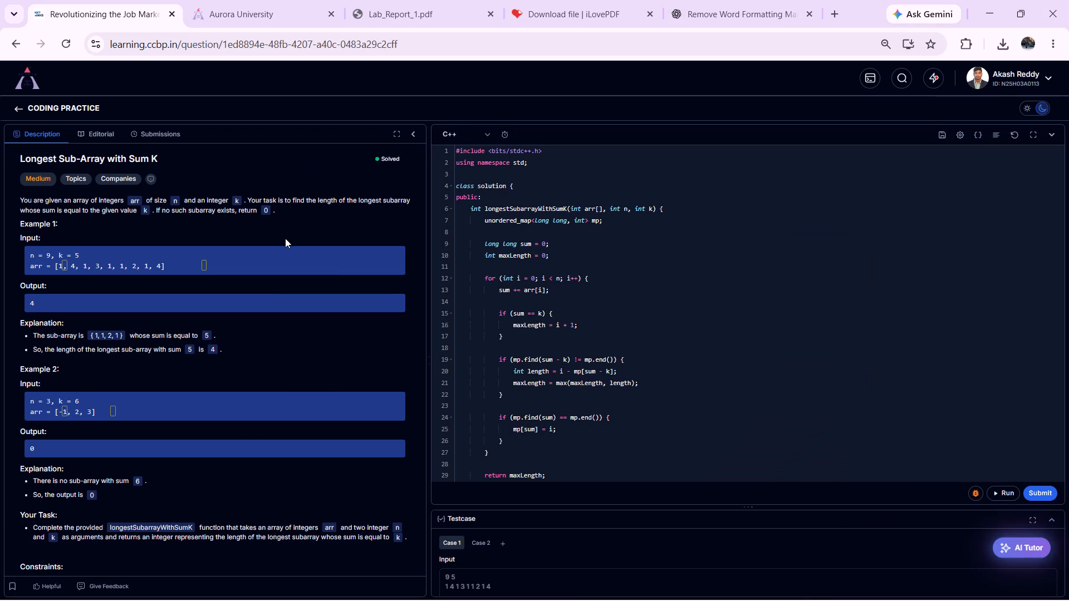
Return to the module and open the Largest Subarray Sum problem from the coding practice that follows its MCQ practice.
{"action": "left_click", "coordinate": [16, 109]}
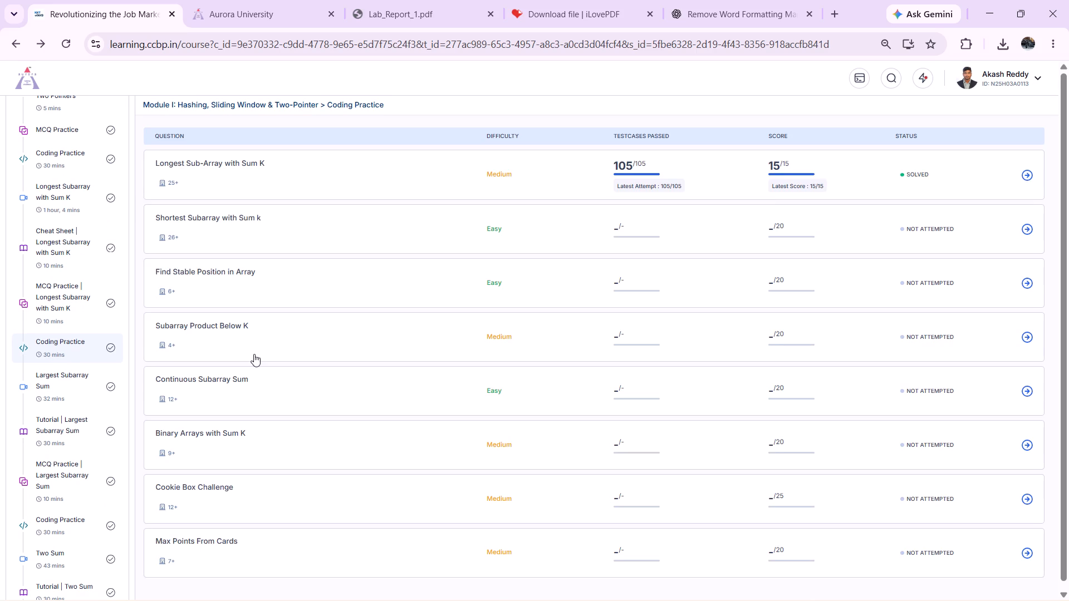
{"action": "scroll", "coordinate": [254, 354], "scroll_direction": "down", "scroll_amount": 2}
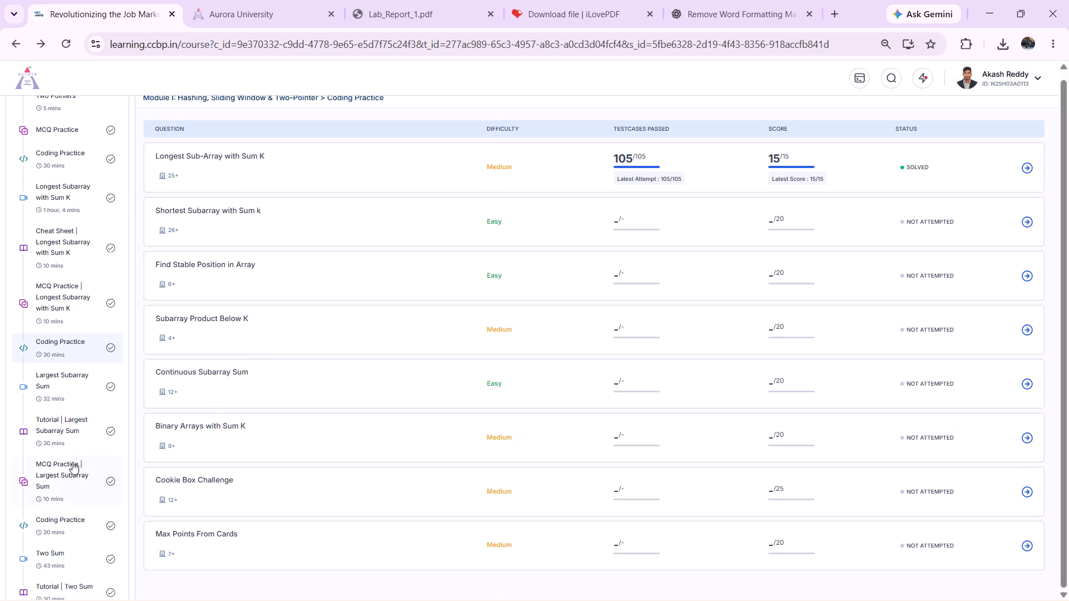
{"action": "left_click", "coordinate": [58, 520]}
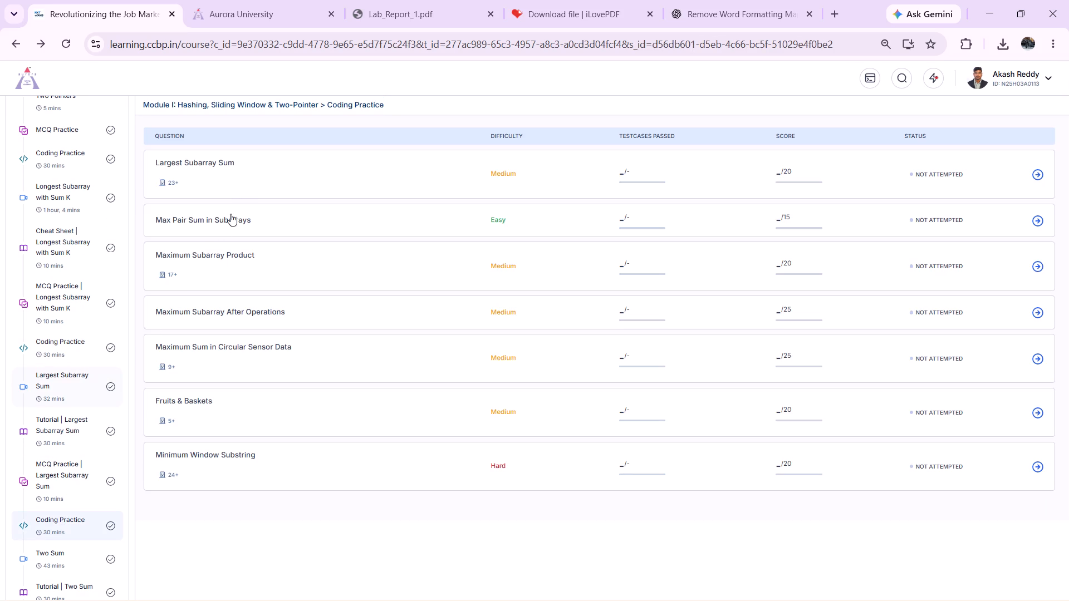
{"action": "left_click", "coordinate": [243, 171]}
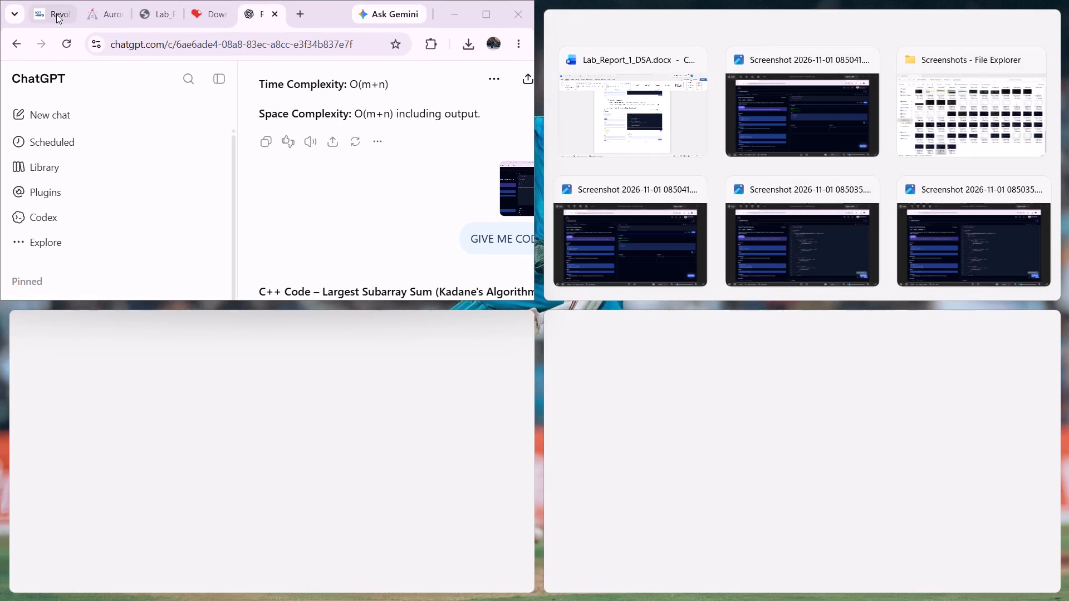
{"action": "left_click", "coordinate": [56, 14]}
{"action": "left_click", "coordinate": [8, 12]}
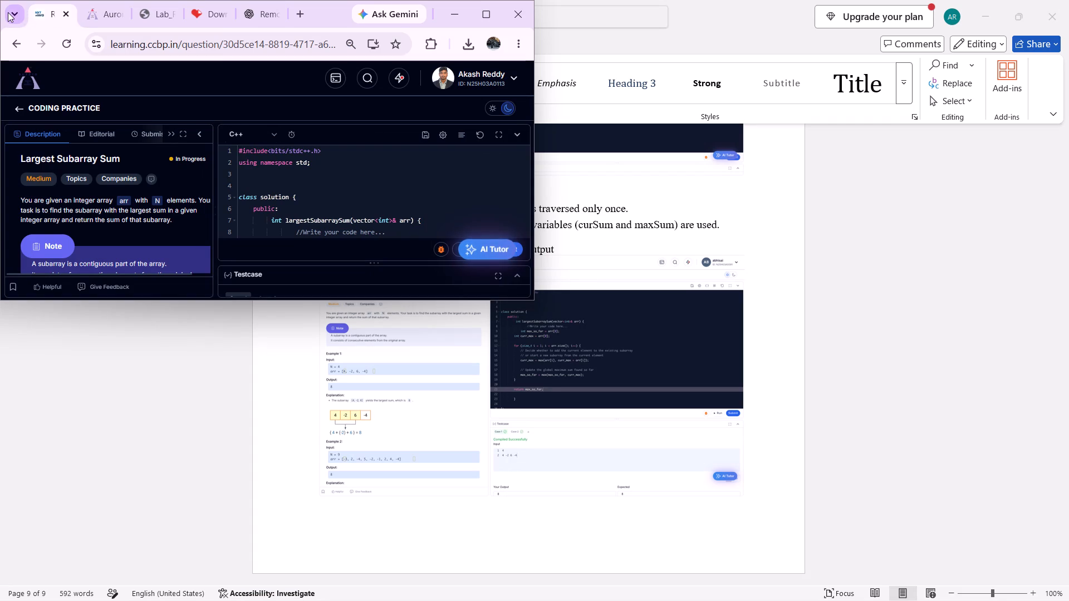
{"action": "left_click", "coordinate": [493, 8]}
{"action": "left_click", "coordinate": [544, 282]}
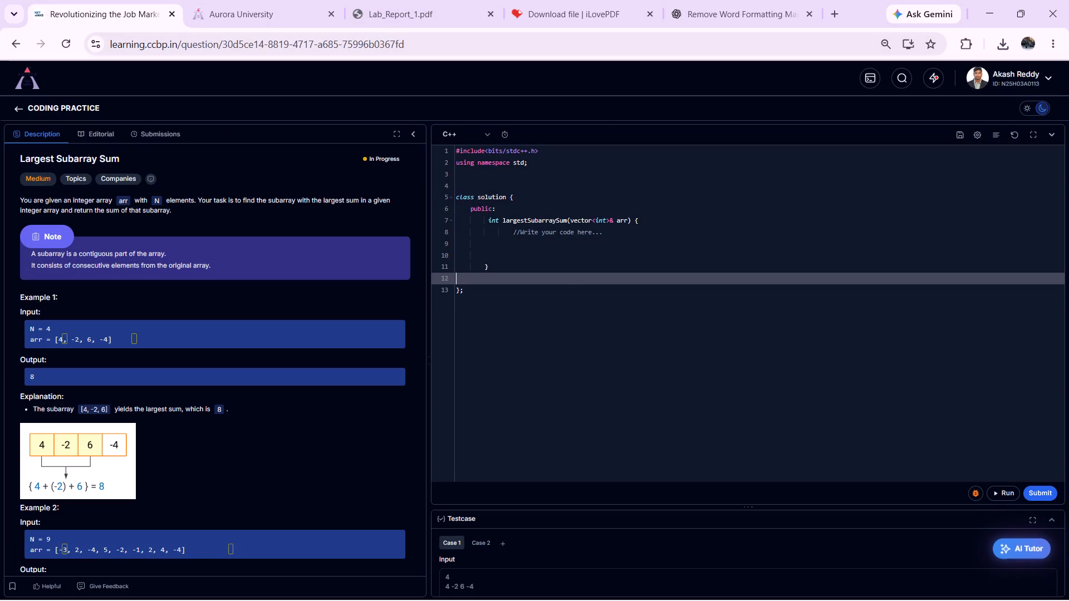
{"action": "key", "text": "ctrl+a"}
{"action": "key", "text": "BackSpace"}
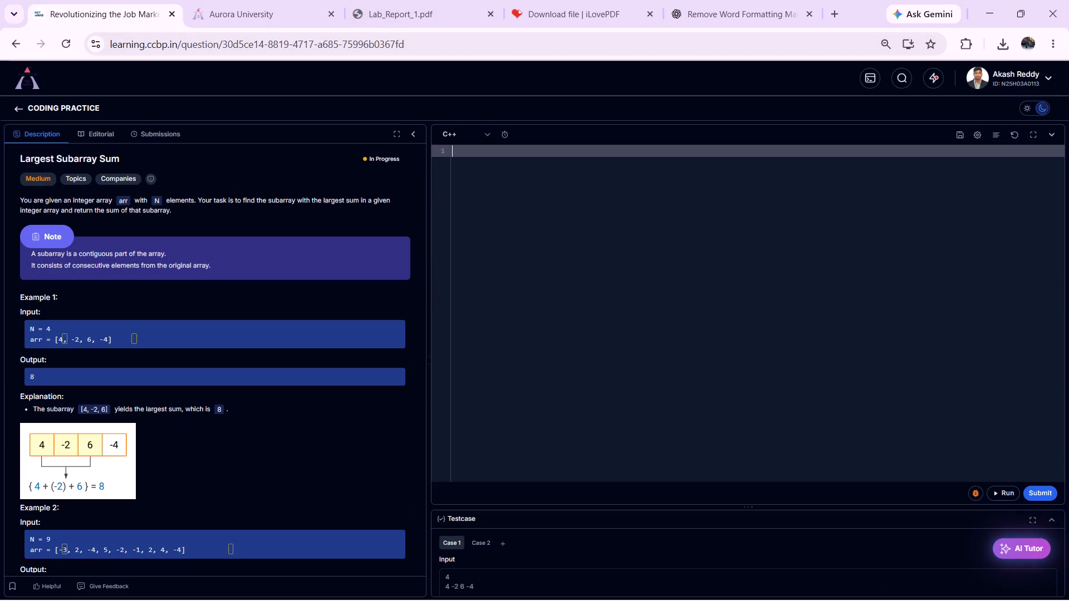
{"action": "key", "text": "ctrl+v"}
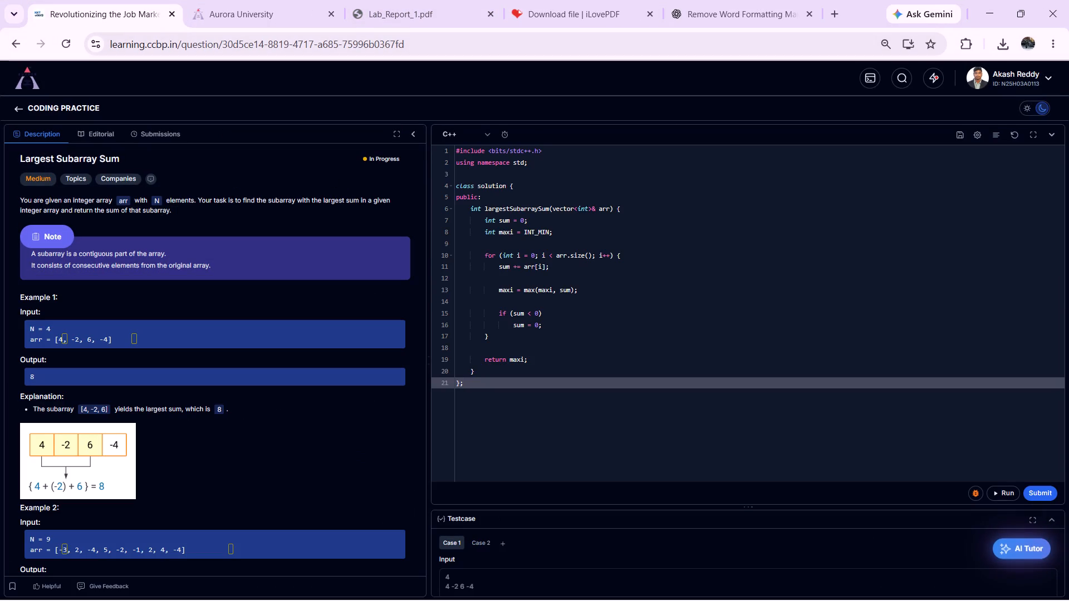
Run the Largest Subarray Sum solution against the sample test cases.
{"action": "left_click", "coordinate": [1008, 491]}
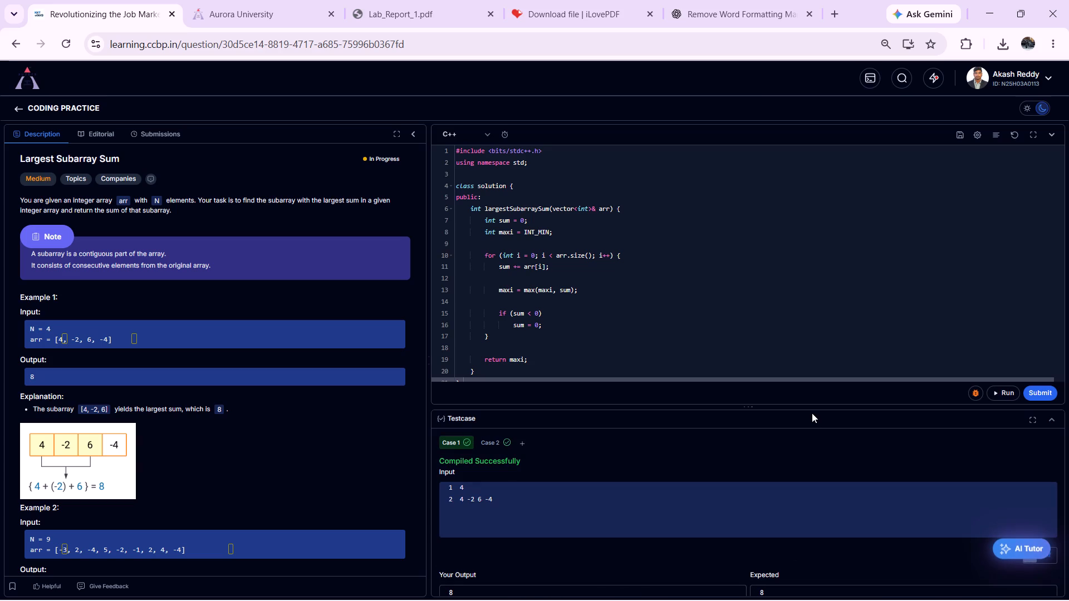
Enlarge the code editor area to show the whole Largest Subarray Sum solution and capture a full-screen screenshot of it.
{"action": "left_click_drag", "start_coordinate": [751, 406], "coordinate": [743, 526]}
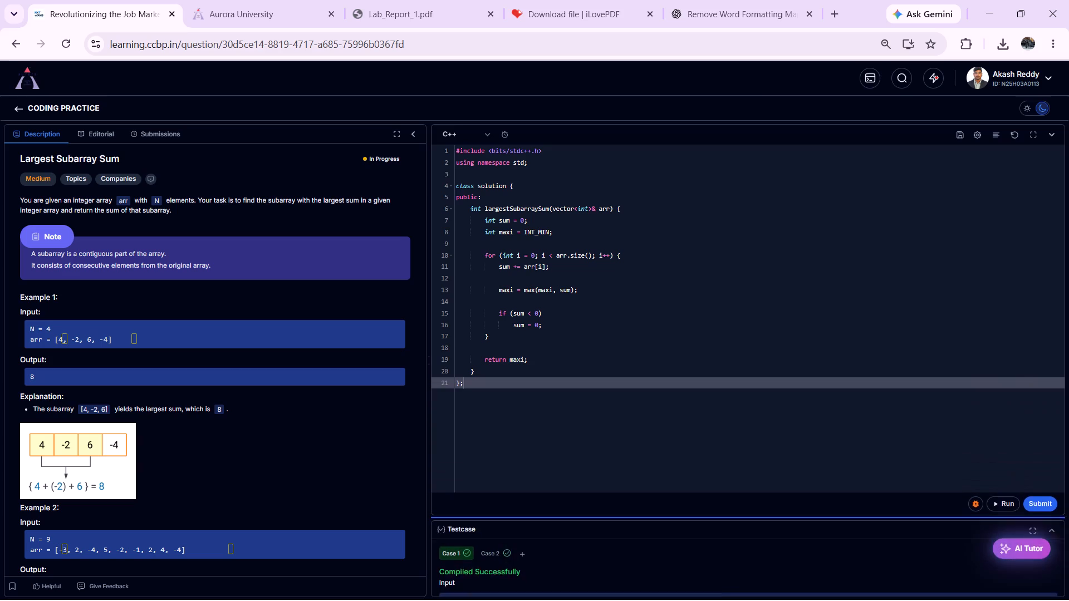
{"action": "left_click_drag", "start_coordinate": [743, 526], "coordinate": [743, 528]}
{"action": "key", "text": "Print"}
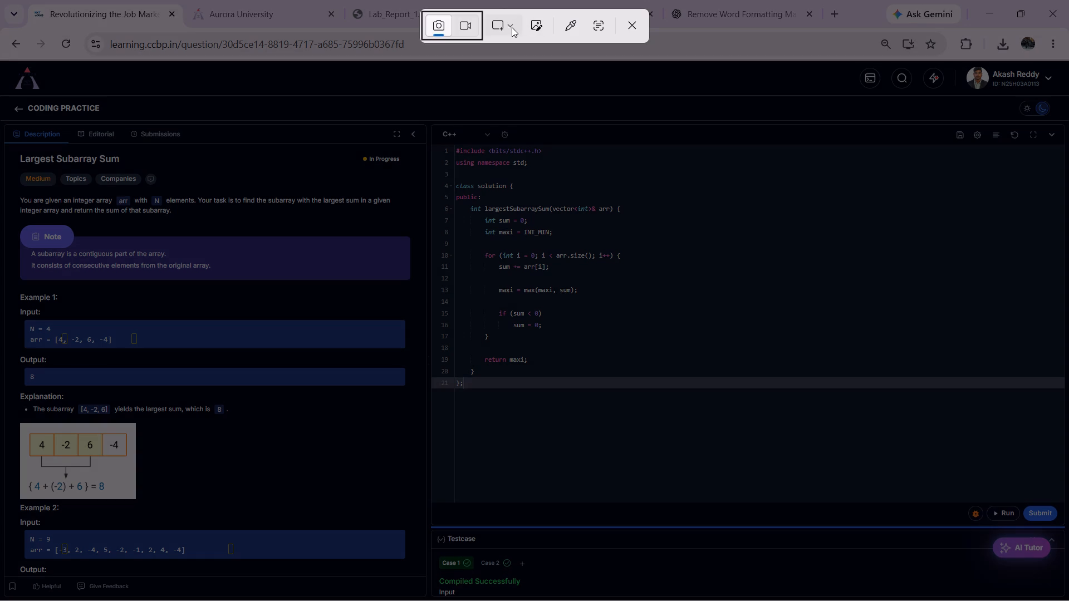
{"action": "left_click", "coordinate": [509, 26]}
{"action": "left_click", "coordinate": [507, 70]}
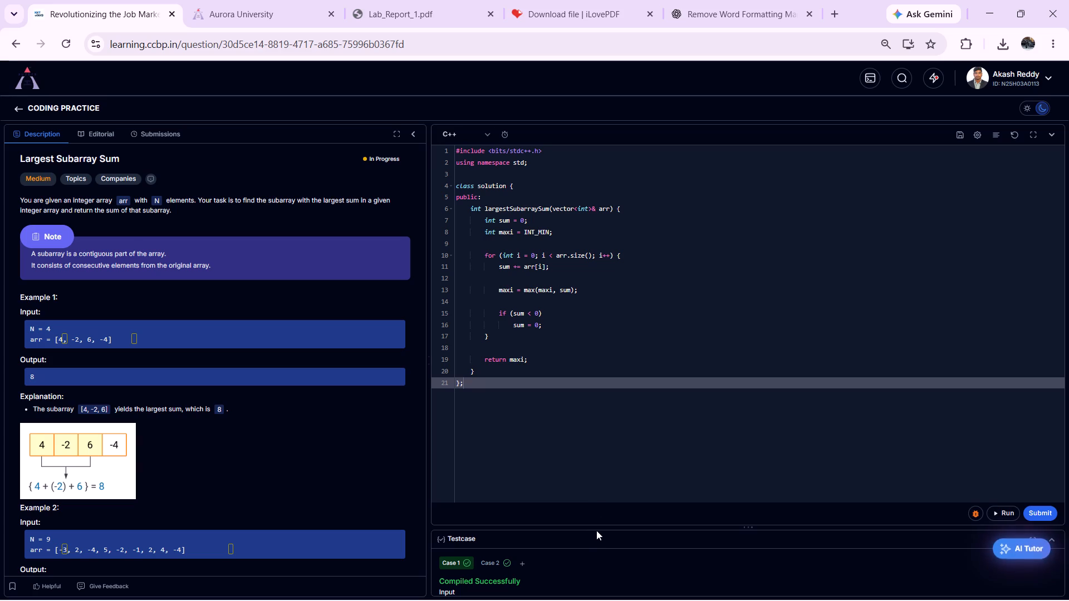
Enlarge the Testcase area to show the actual and expected outputs for Case 1 and capture a full-screen screenshot.
{"action": "left_click_drag", "start_coordinate": [600, 524], "coordinate": [590, 524]}
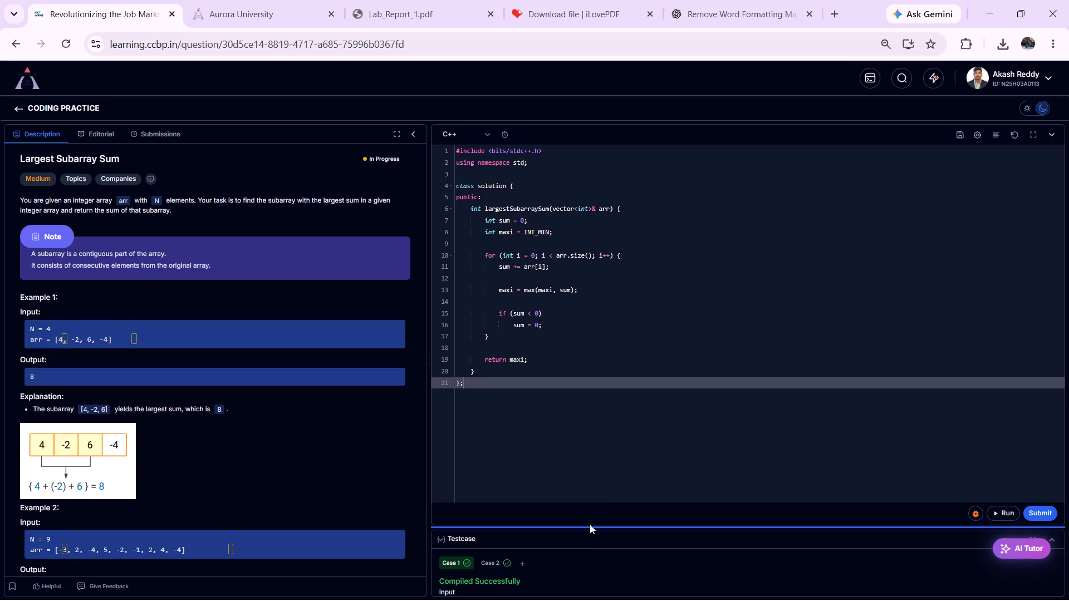
{"action": "left_click_drag", "start_coordinate": [590, 524], "coordinate": [591, 299]}
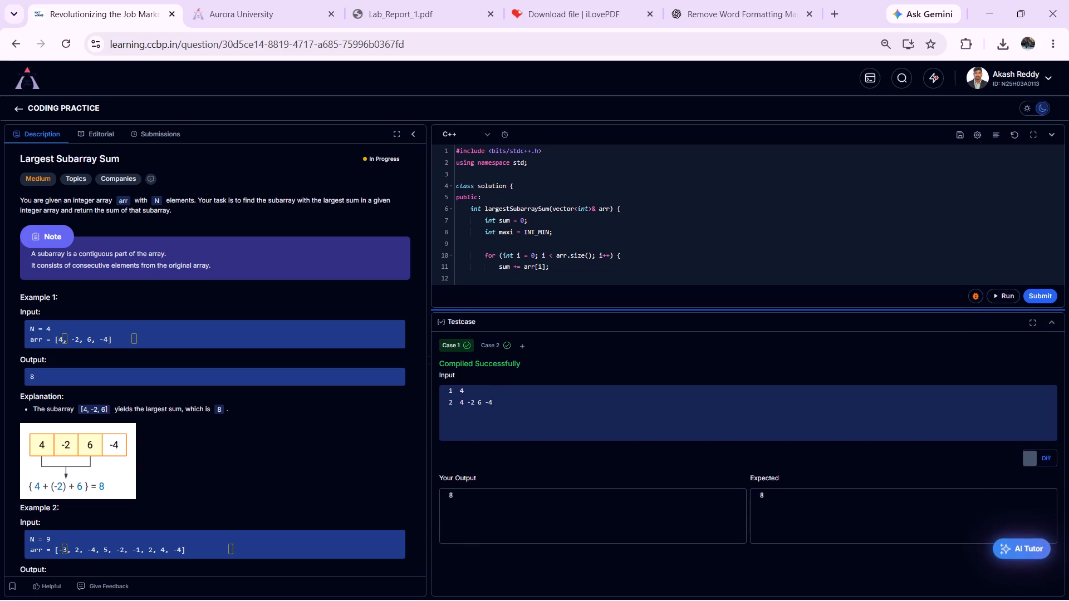
{"action": "left_click_drag", "start_coordinate": [591, 299], "coordinate": [564, 194]}
{"action": "key", "text": "Print"}
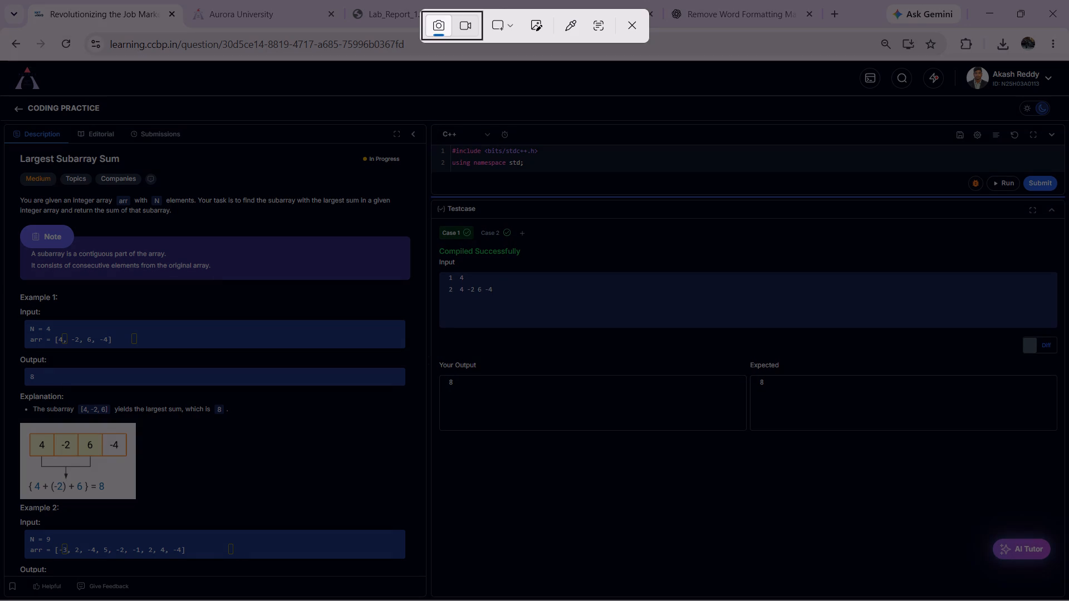
{"action": "left_click", "coordinate": [507, 30]}
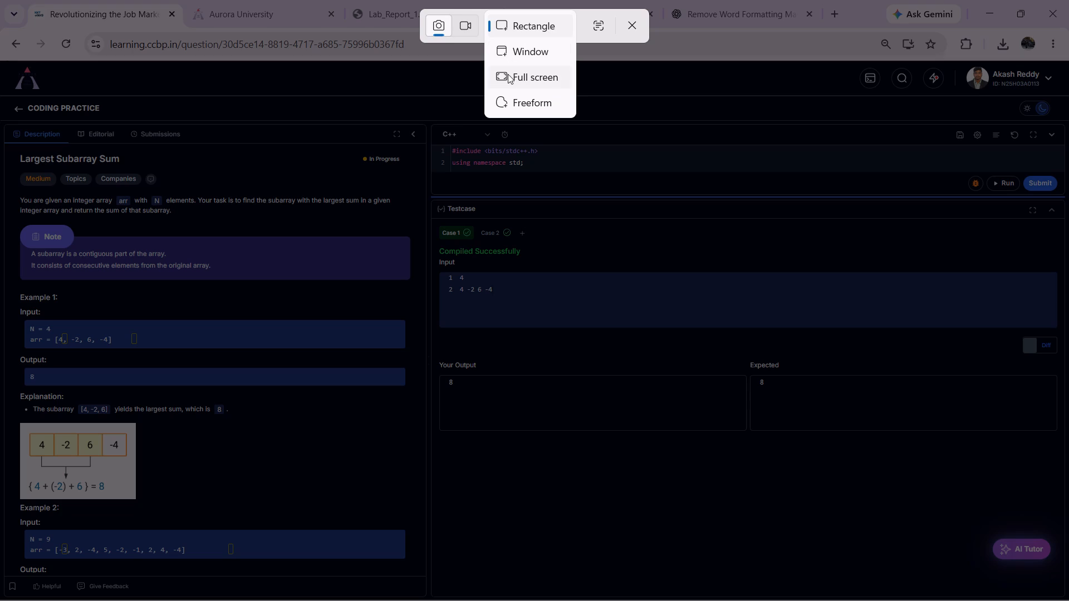
{"action": "left_click", "coordinate": [508, 75]}
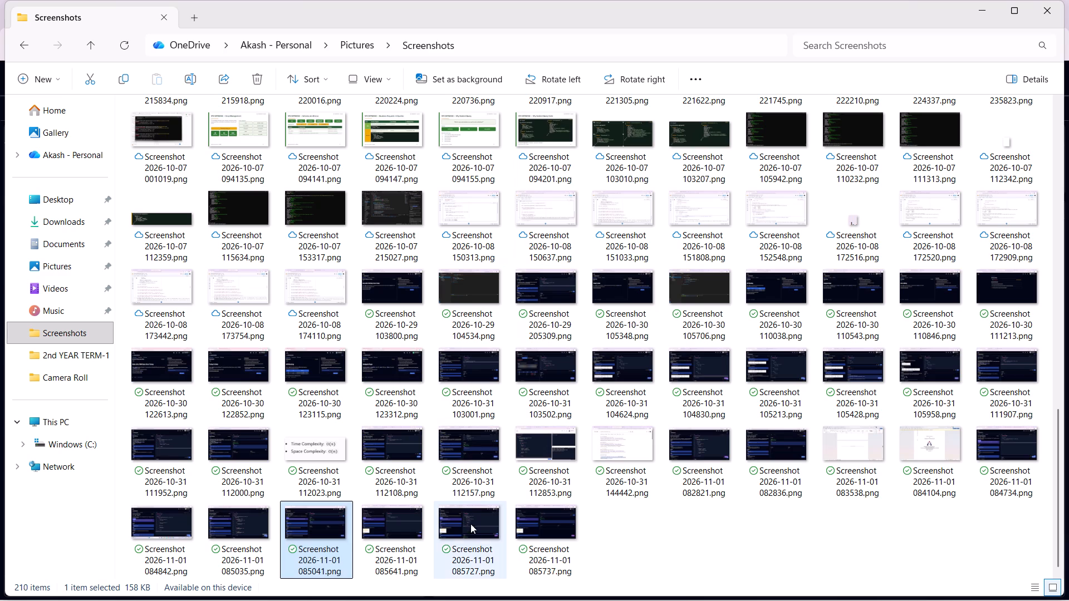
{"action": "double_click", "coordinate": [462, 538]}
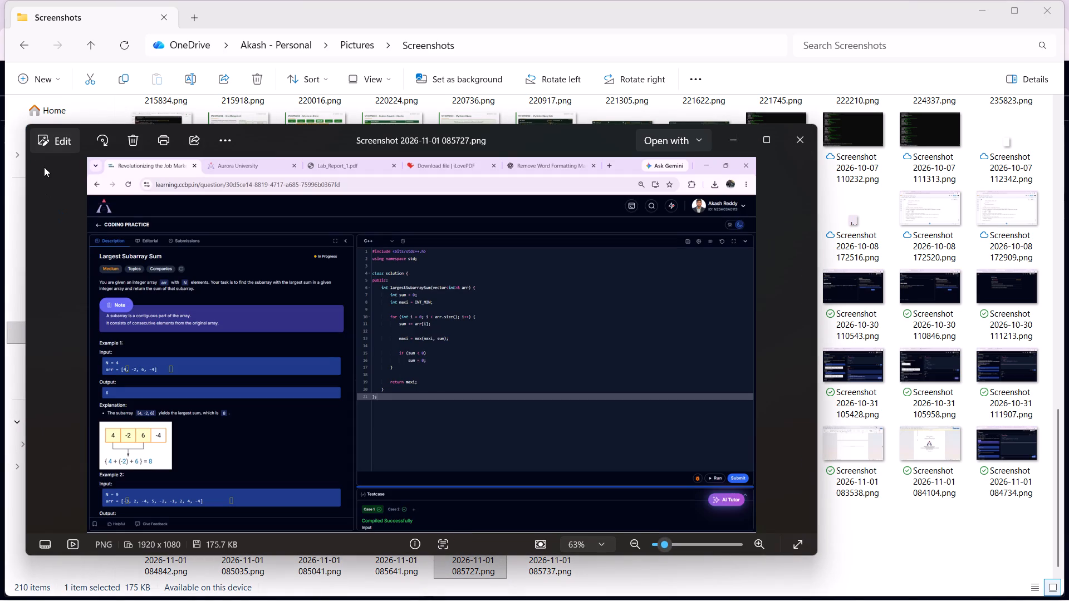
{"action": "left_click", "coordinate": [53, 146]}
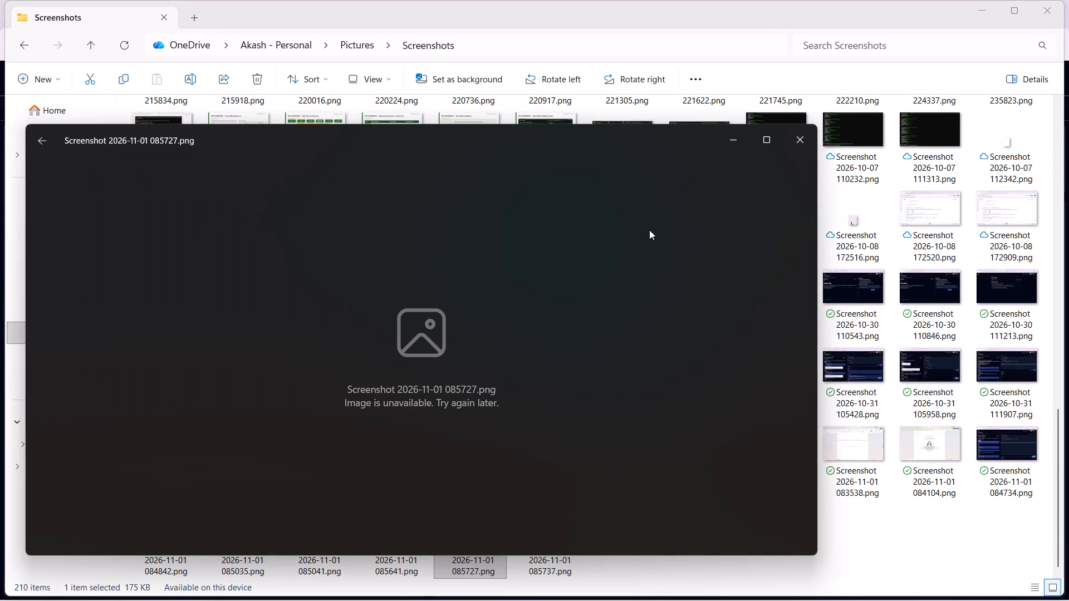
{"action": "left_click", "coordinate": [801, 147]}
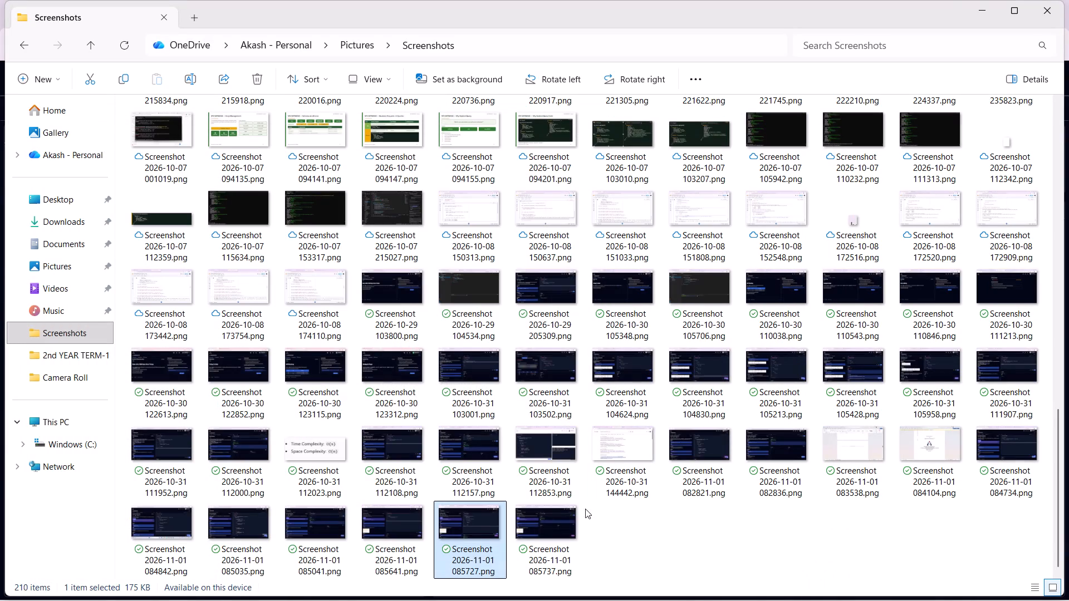
Crop the browser tab strip off the top of the Largest Subarray Sum code screenshot, to 1920 x 1041, and save over the original.
{"action": "double_click", "coordinate": [455, 529]}
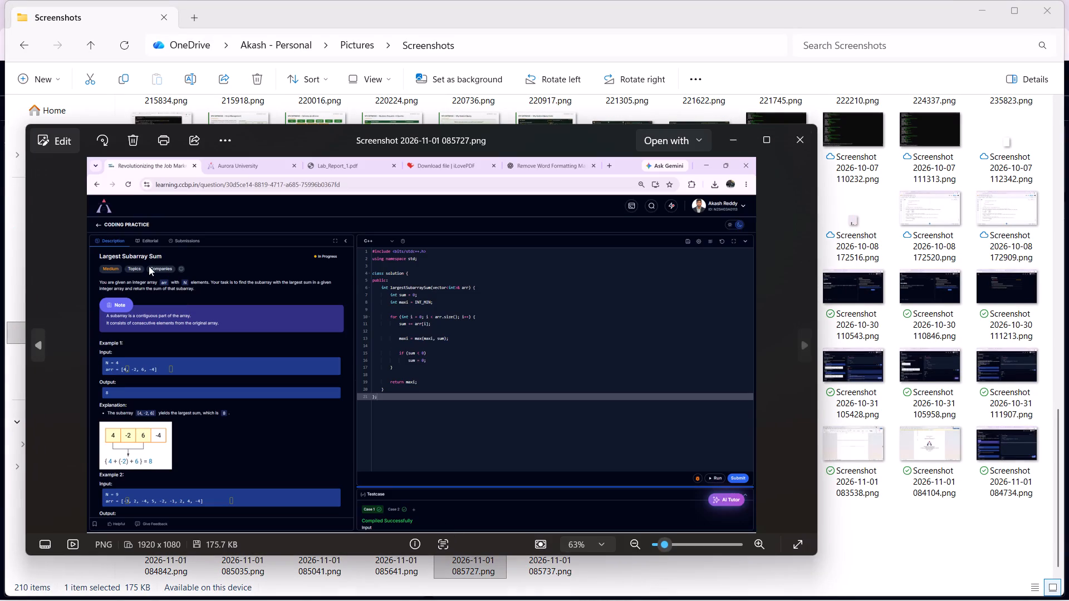
{"action": "left_click", "coordinate": [62, 138]}
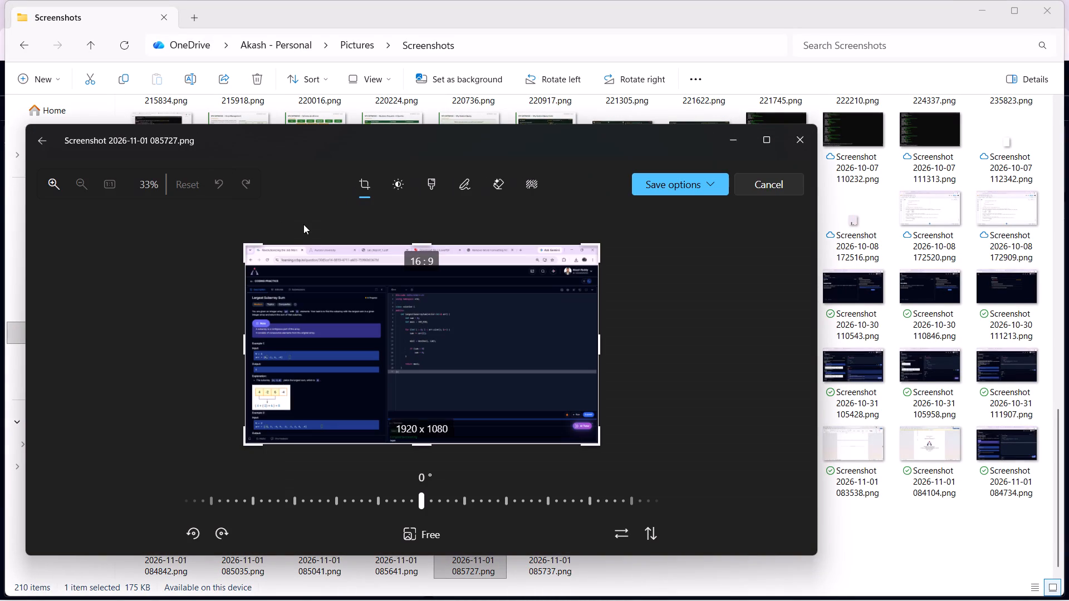
{"action": "left_click_drag", "start_coordinate": [251, 240], "coordinate": [251, 247]}
{"action": "left_click", "coordinate": [699, 185]}
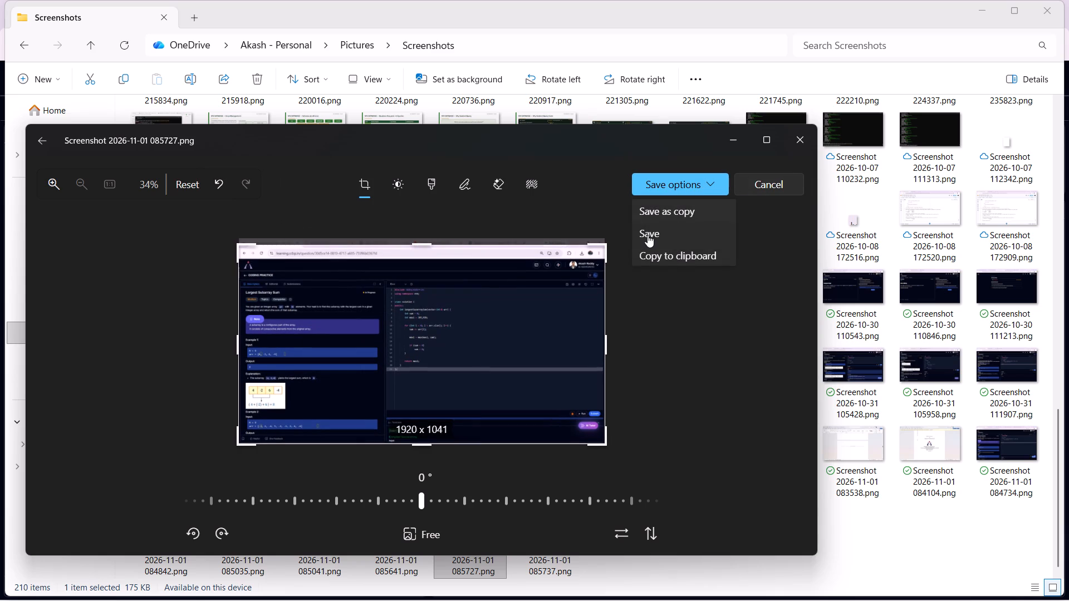
{"action": "left_click", "coordinate": [646, 236]}
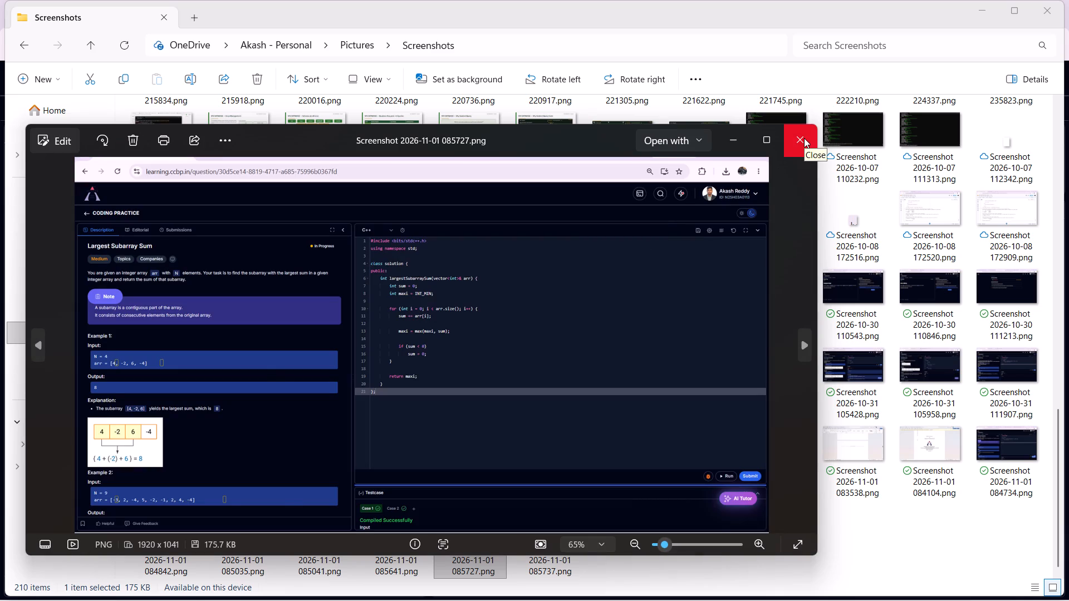
{"action": "left_click", "coordinate": [804, 138]}
Crop the browser tab strip off the top of the test case output screenshot, to 1920 x 1041, and save over the original.
{"action": "double_click", "coordinate": [526, 522]}
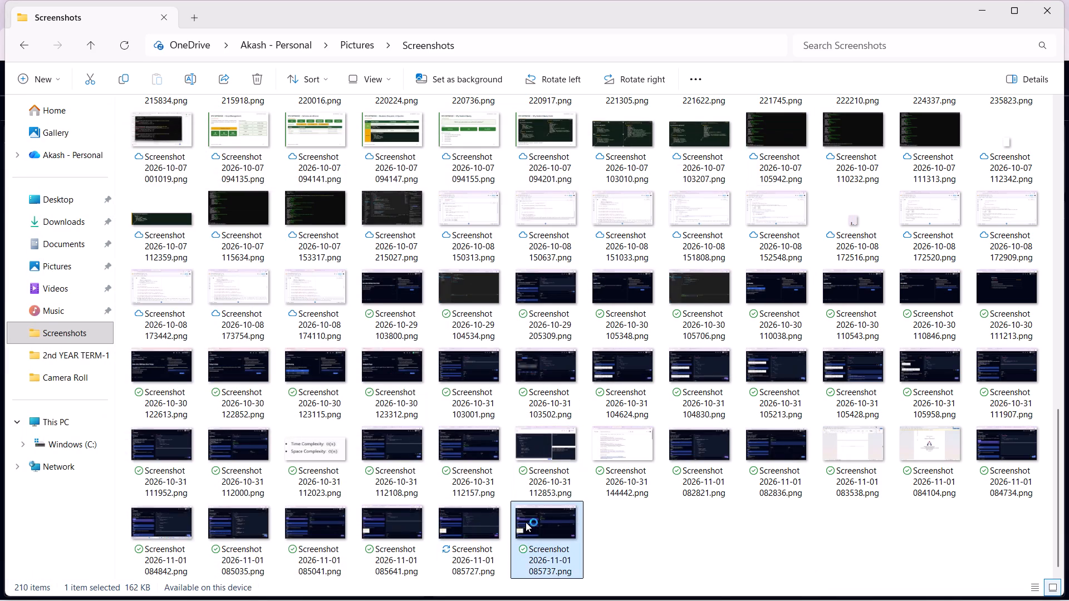
{"action": "left_click", "coordinate": [69, 141]}
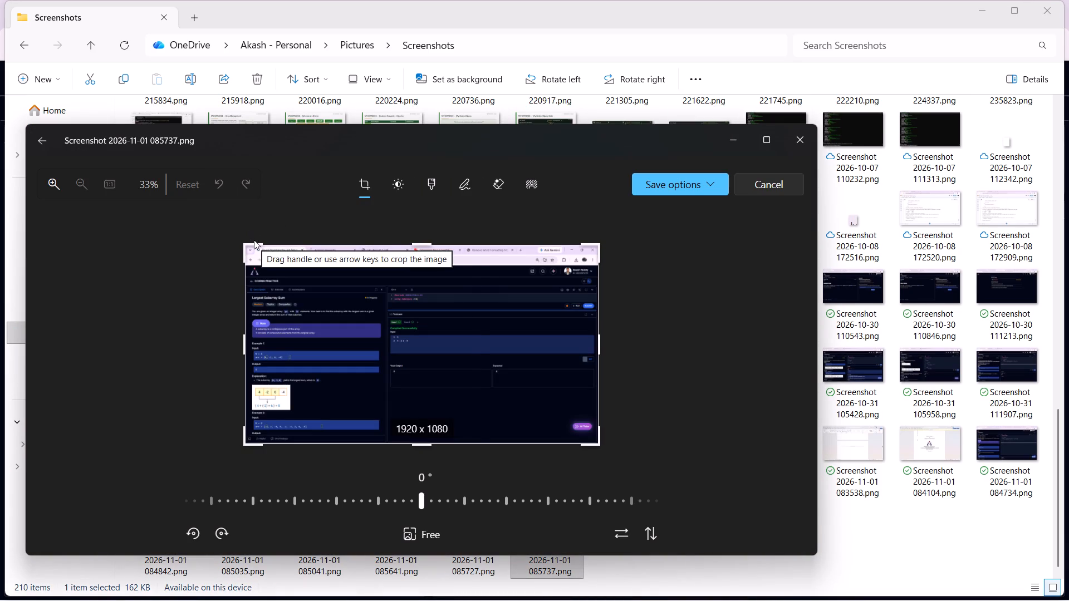
{"action": "left_click_drag", "start_coordinate": [254, 240], "coordinate": [254, 247]}
{"action": "left_click", "coordinate": [680, 183]}
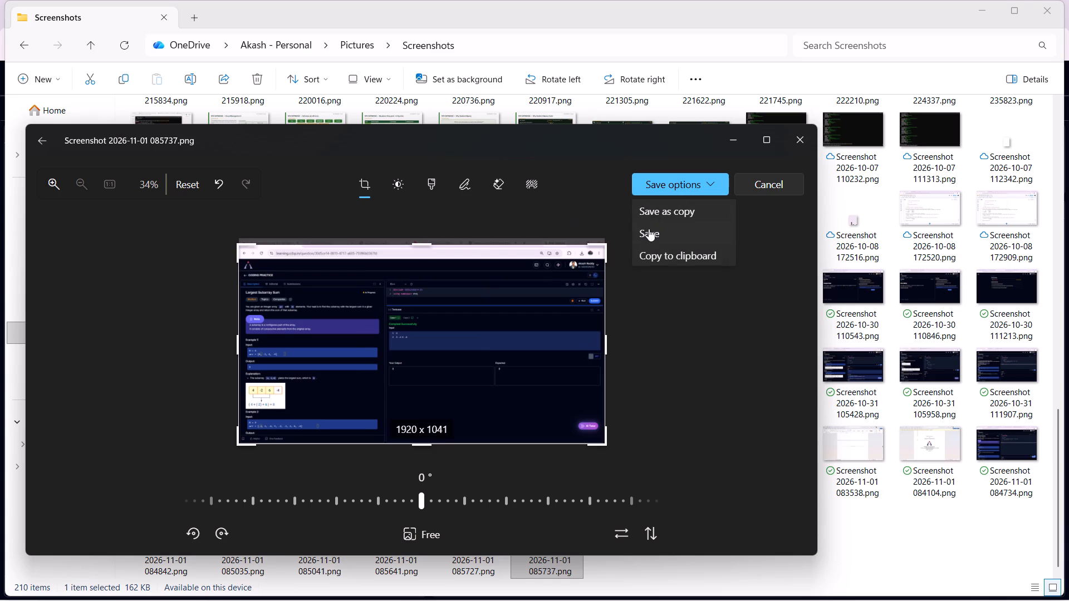
{"action": "left_click", "coordinate": [648, 231]}
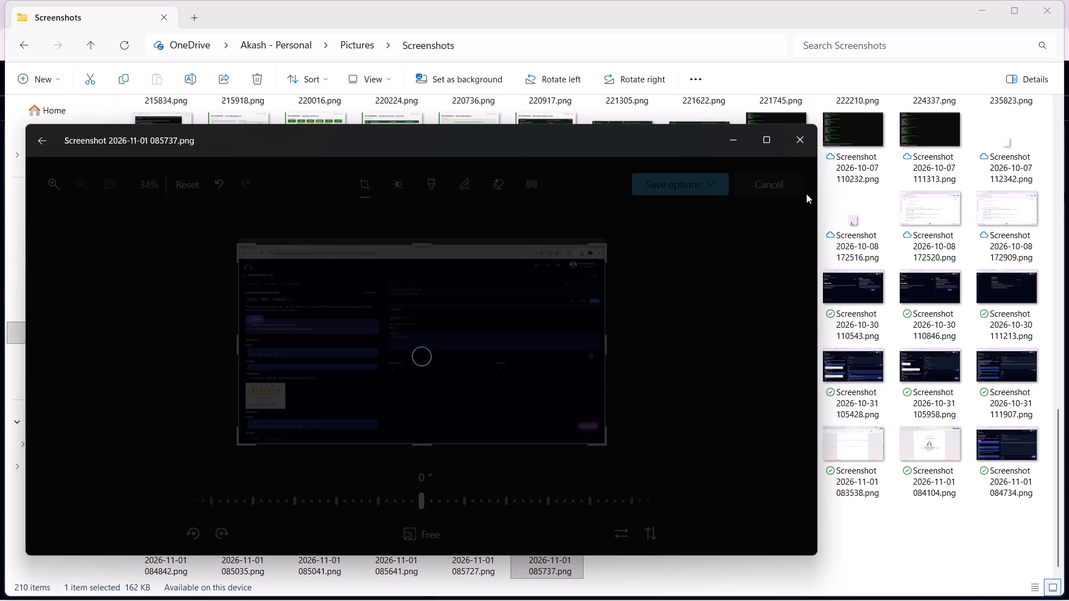
{"action": "left_click", "coordinate": [801, 147]}
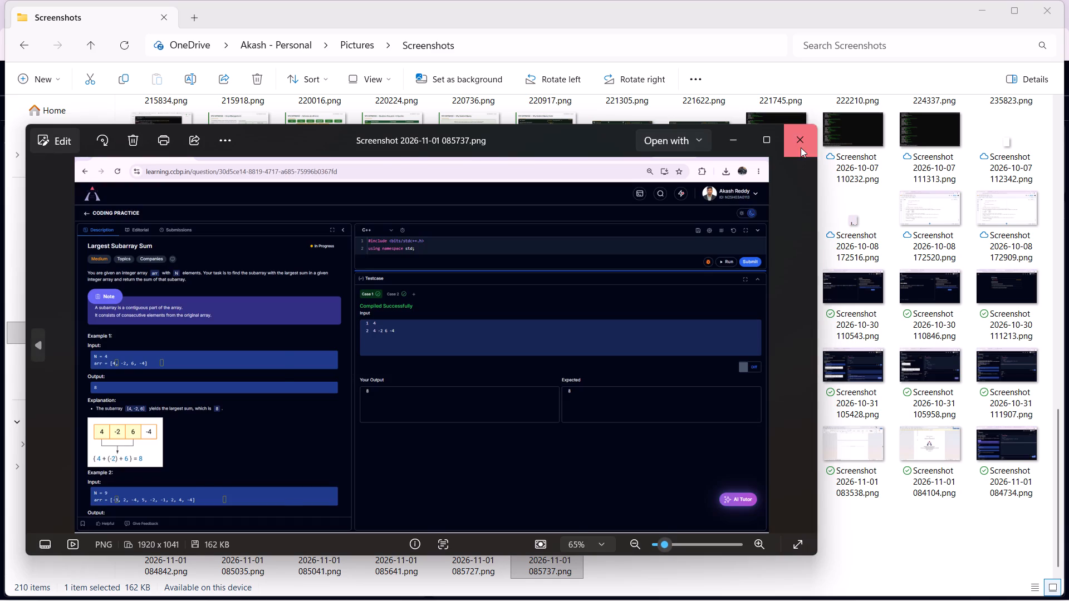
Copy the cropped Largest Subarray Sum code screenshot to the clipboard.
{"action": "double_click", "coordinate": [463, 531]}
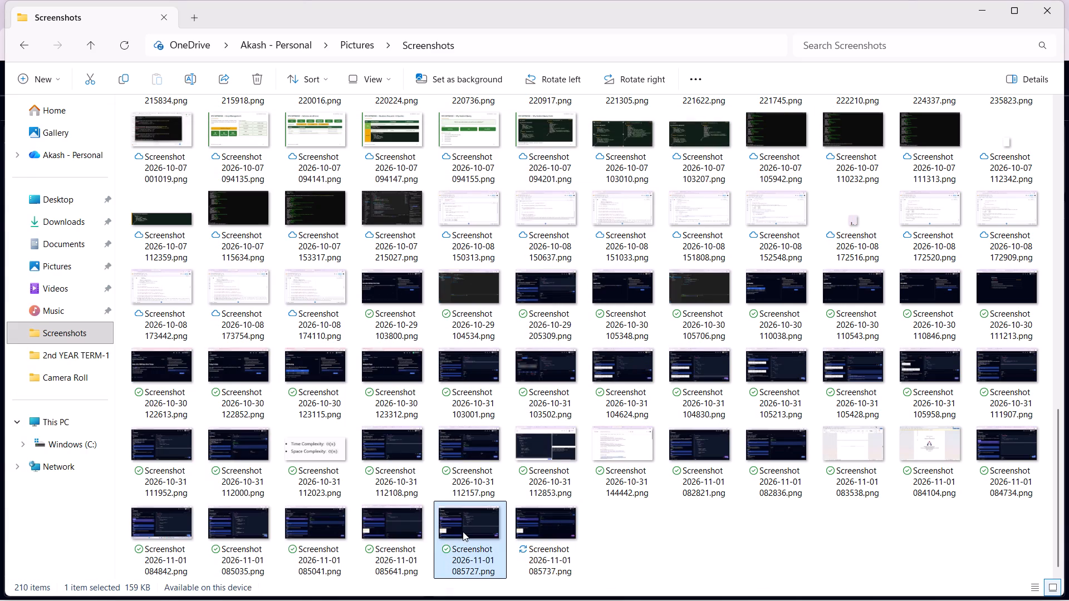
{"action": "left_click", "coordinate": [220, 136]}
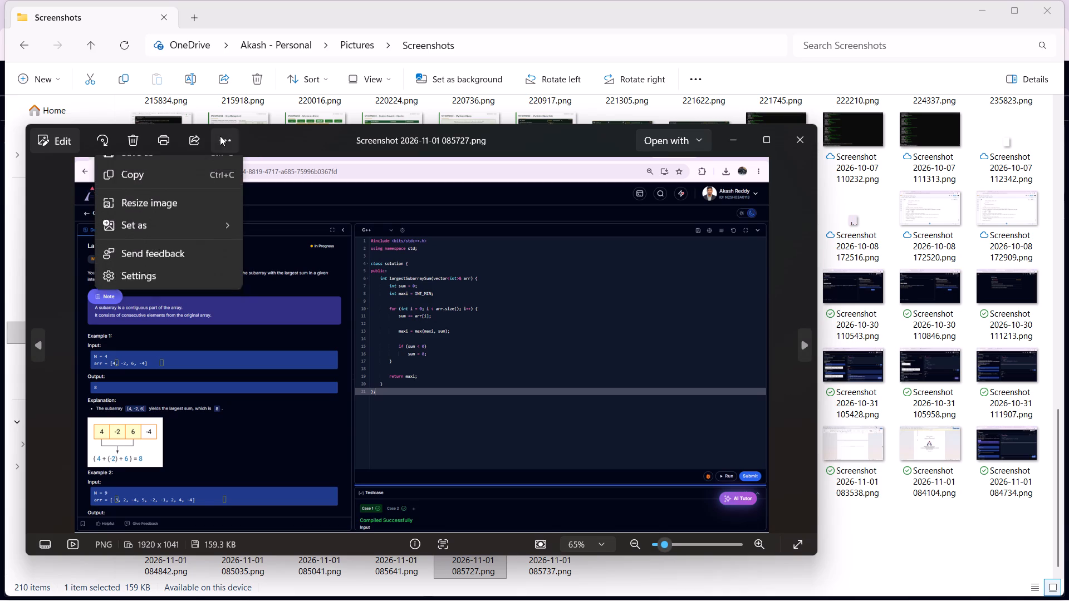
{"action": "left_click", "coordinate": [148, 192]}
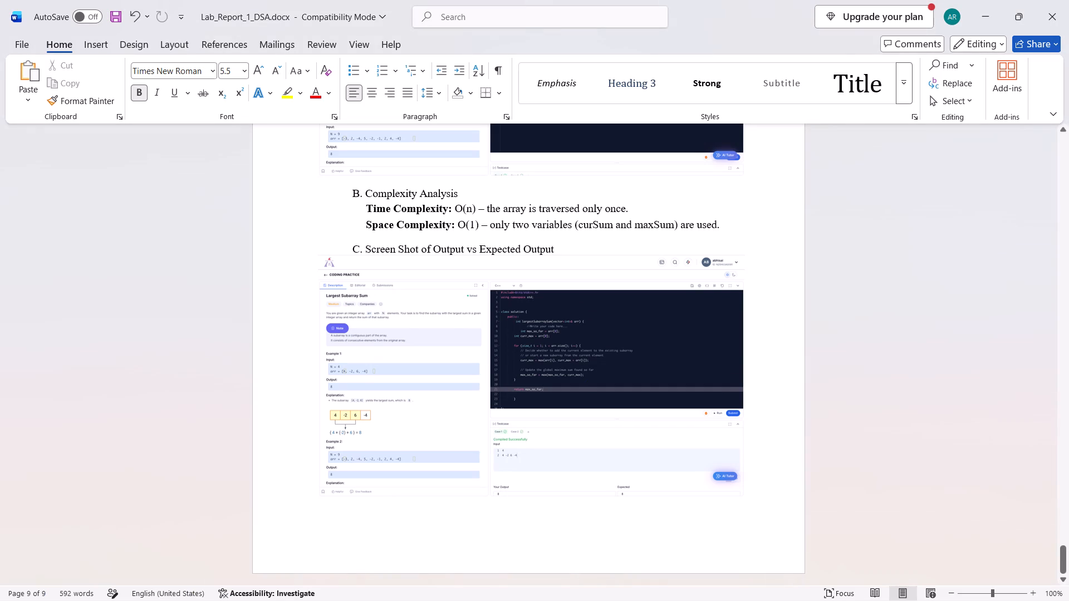
In the Word lab report, cut the old code picture and the old output picture out of question 2.5.
{"action": "scroll", "coordinate": [419, 284], "scroll_direction": "up", "scroll_amount": 2}
{"action": "right_click", "coordinate": [478, 298]}
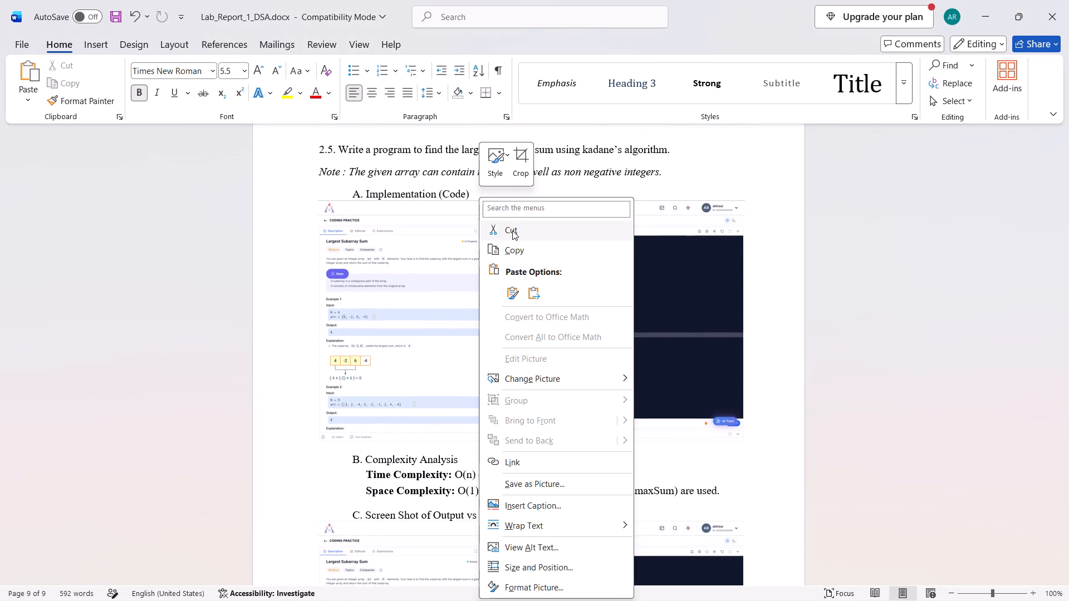
{"action": "left_click", "coordinate": [512, 230]}
{"action": "right_click", "coordinate": [511, 366]}
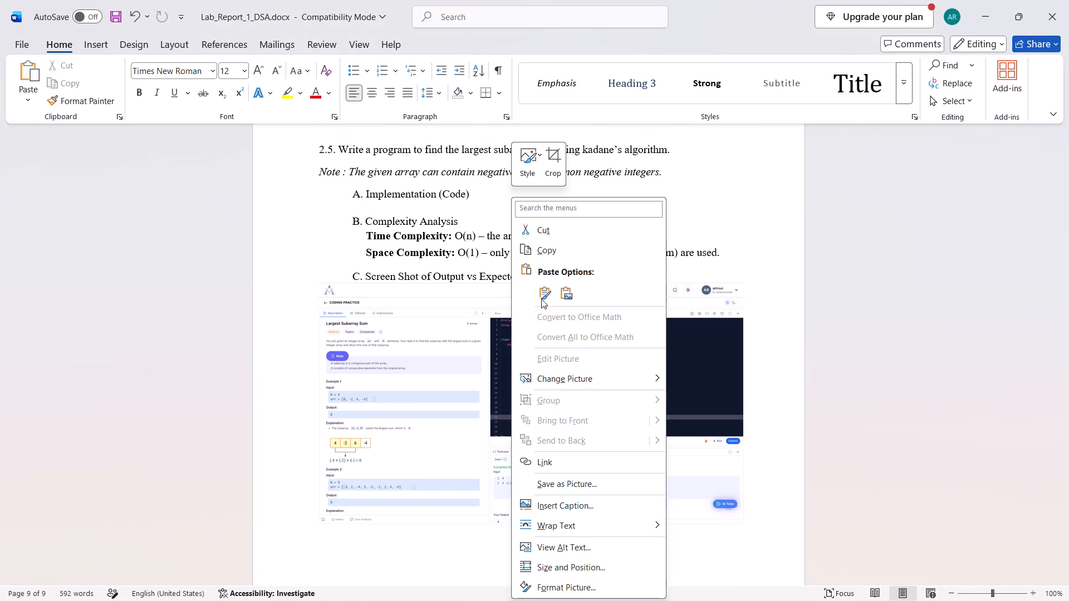
{"action": "left_click", "coordinate": [541, 228]}
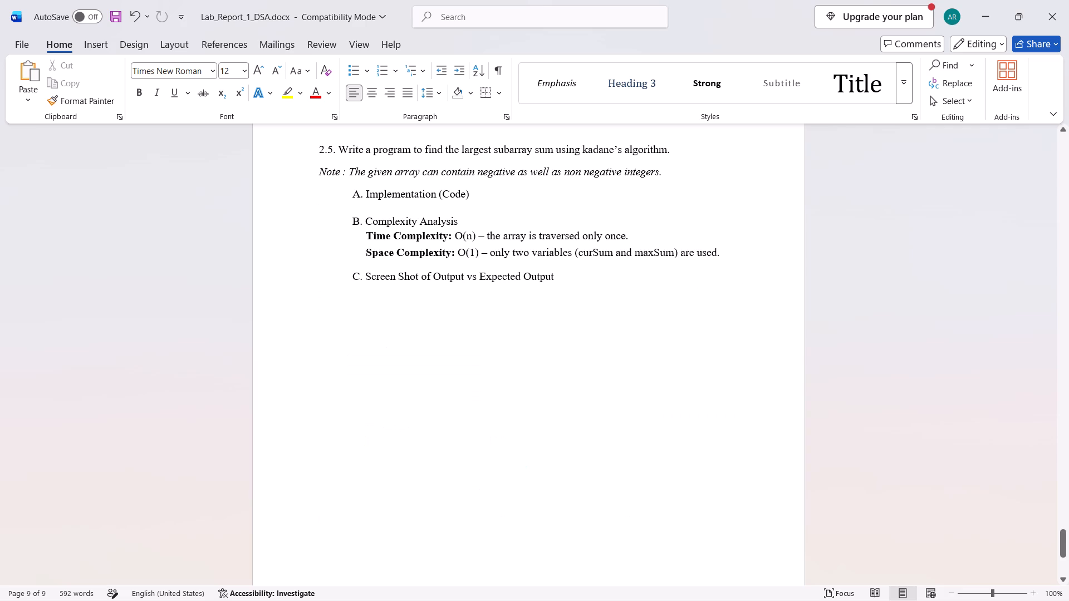
Insert the cropped code screenshot under "A. Implementation (Code)" of question 2.5 and remove the extra list letter after it.
{"action": "left_click", "coordinate": [474, 189]}
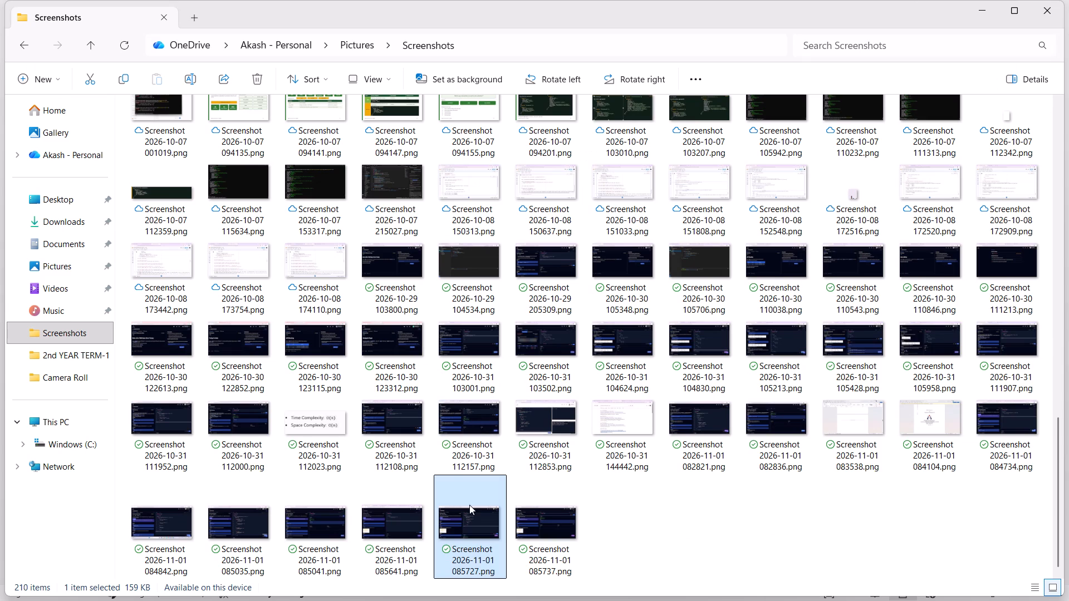
{"action": "double_click", "coordinate": [469, 505]}
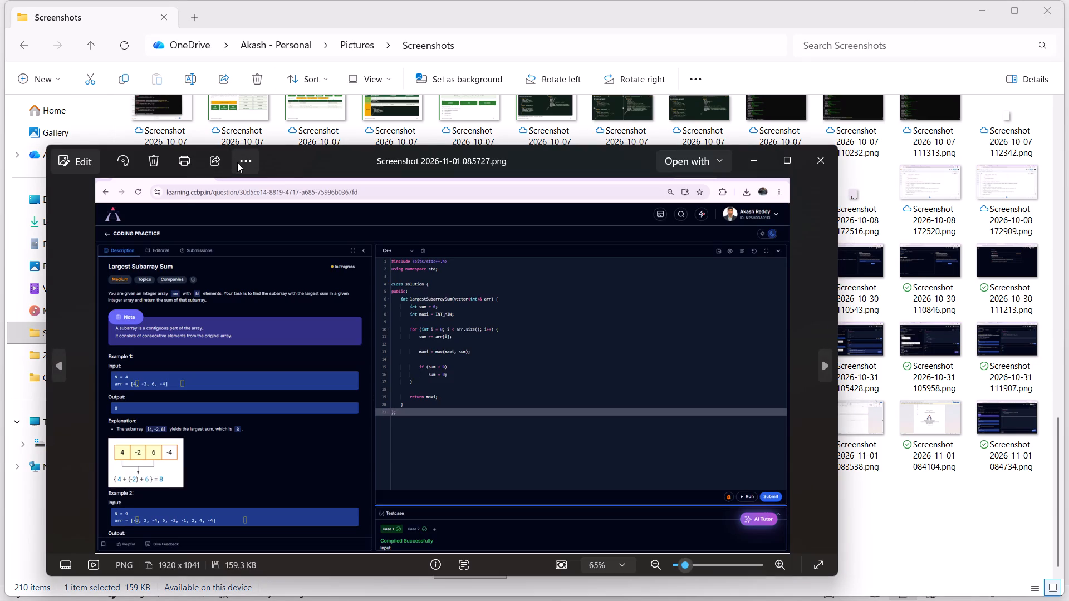
{"action": "left_click", "coordinate": [237, 162]}
{"action": "left_click", "coordinate": [151, 206]}
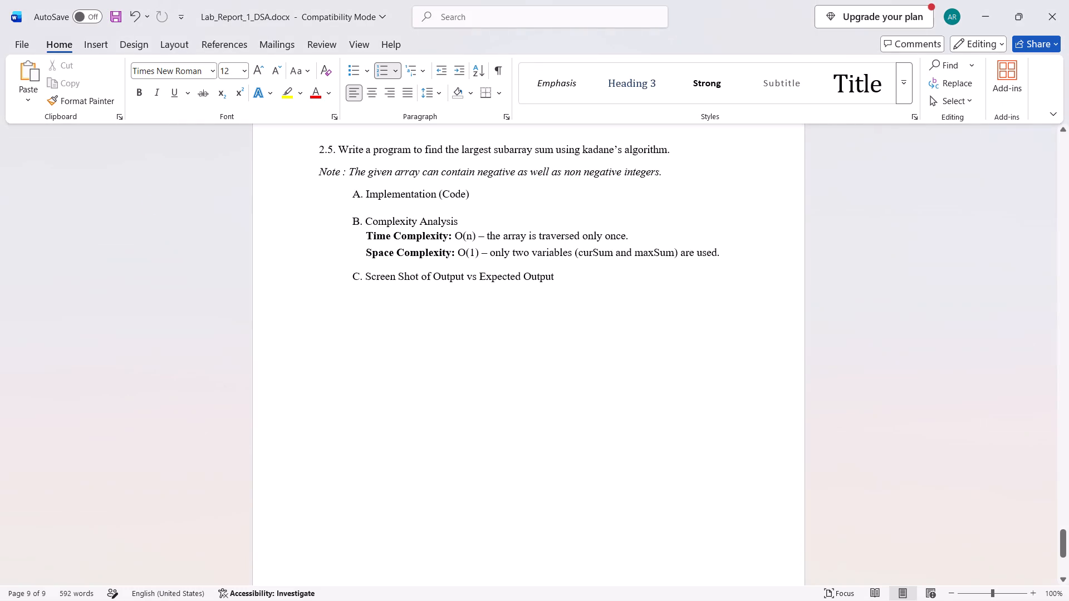
{"action": "key", "text": "ctrl+v"}
{"action": "scroll", "coordinate": [318, 383], "scroll_direction": "down", "scroll_amount": 1}
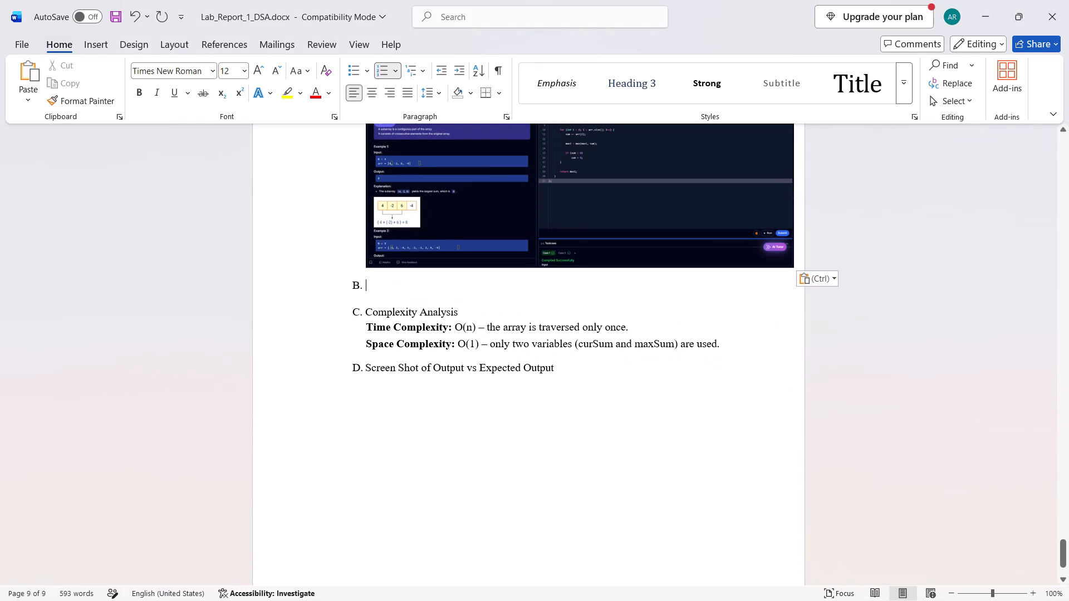
{"action": "key", "text": "BackSpace"}
Insert the cropped output screenshot under "C. Screen Shot of Output vs Expected Output" of question 2.5 and remove the extra list letter after it.
{"action": "left_click", "coordinate": [557, 373]}
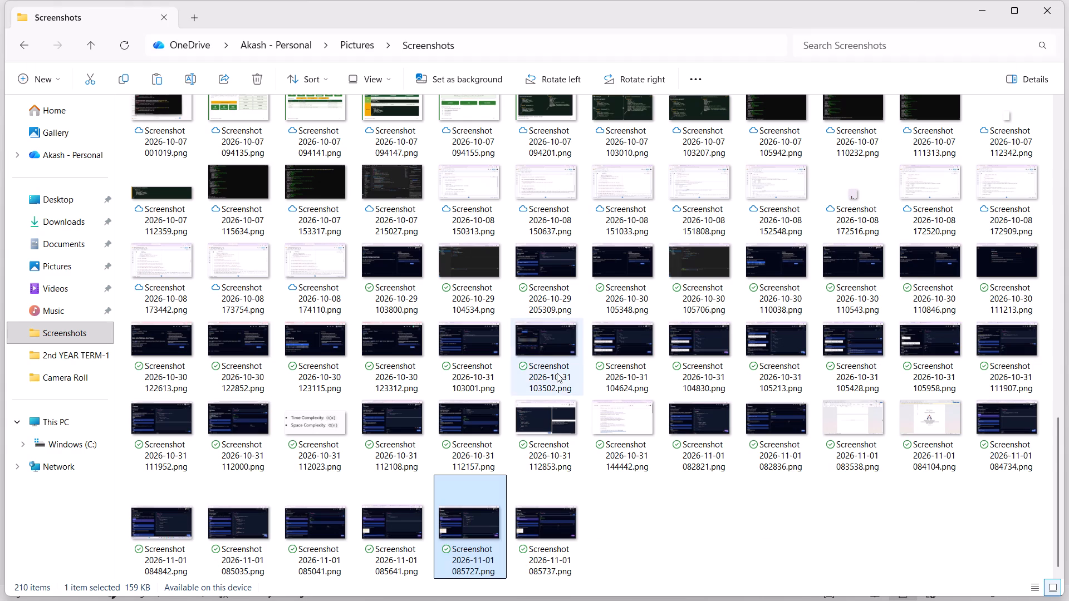
{"action": "double_click", "coordinate": [546, 524]}
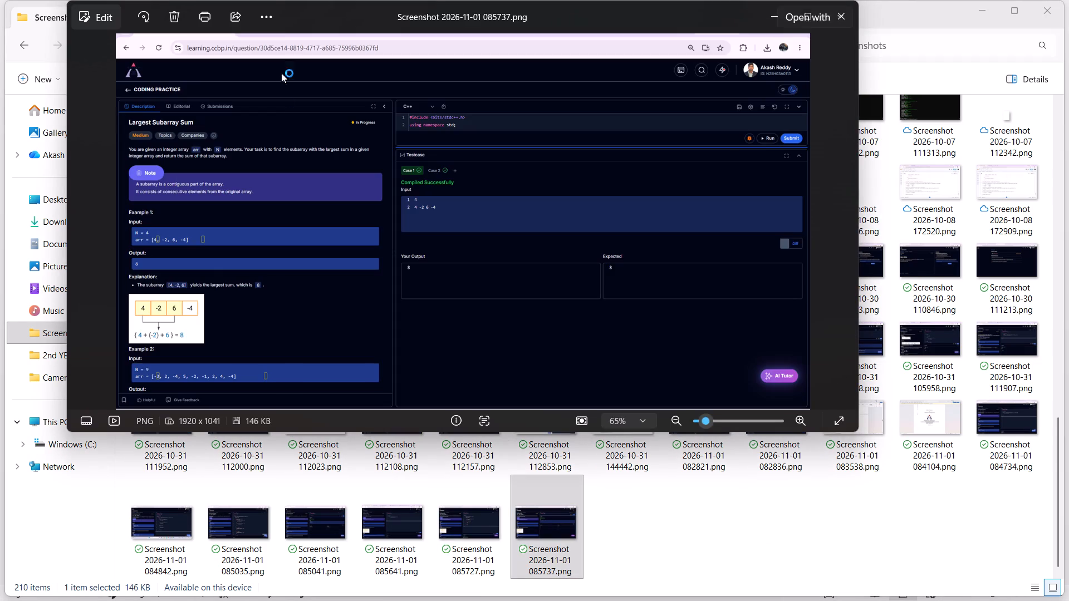
{"action": "left_click", "coordinate": [270, 16]}
{"action": "left_click", "coordinate": [197, 70]}
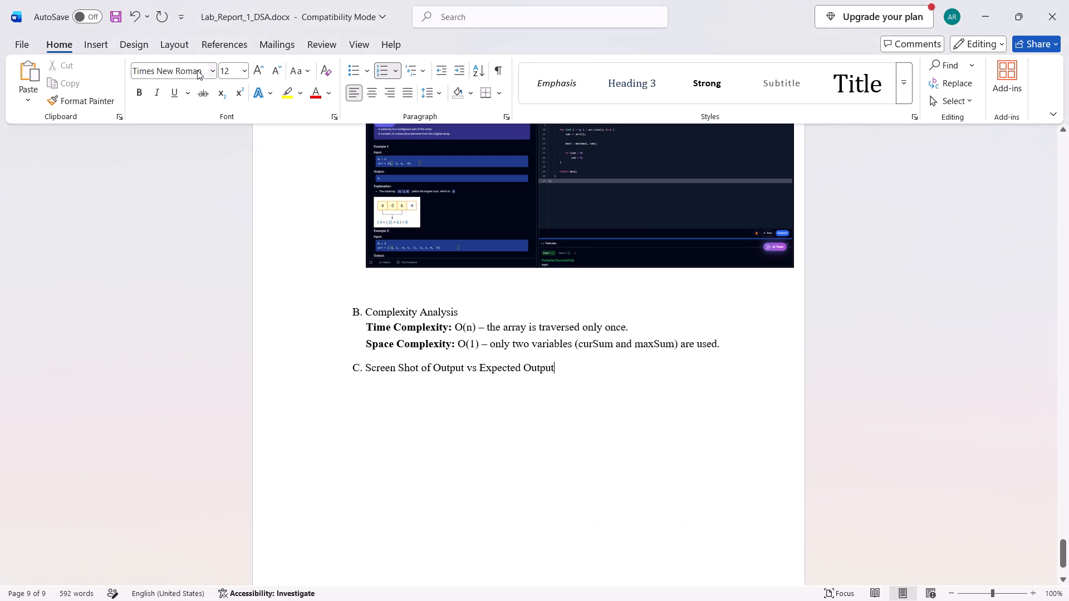
{"action": "key", "text": "ctrl+v"}
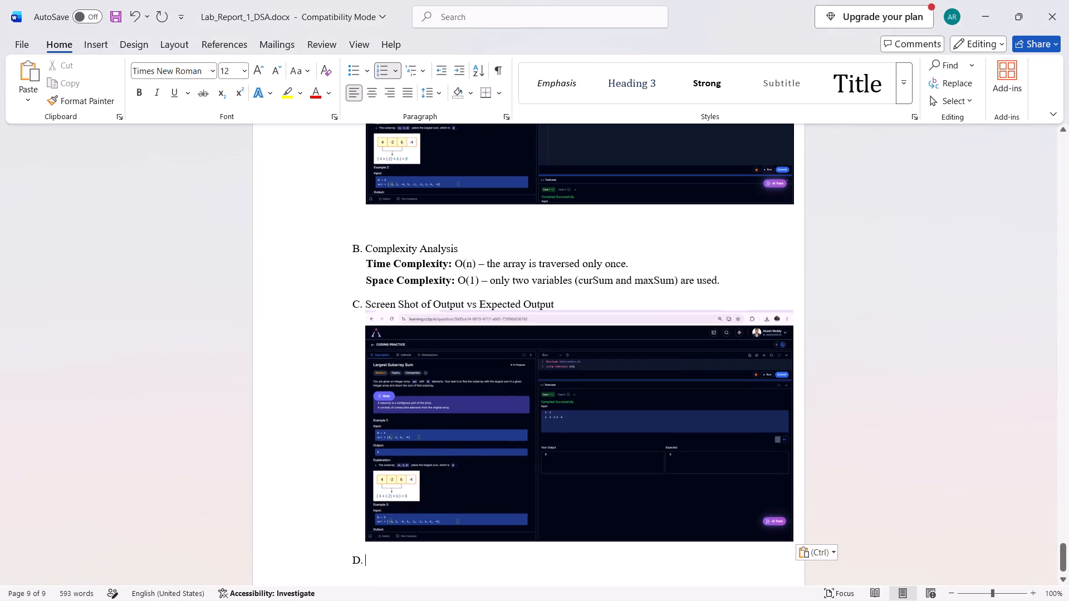
{"action": "key", "text": "BackSpace"}
{"action": "scroll", "coordinate": [406, 433], "scroll_direction": "down", "scroll_amount": 4}
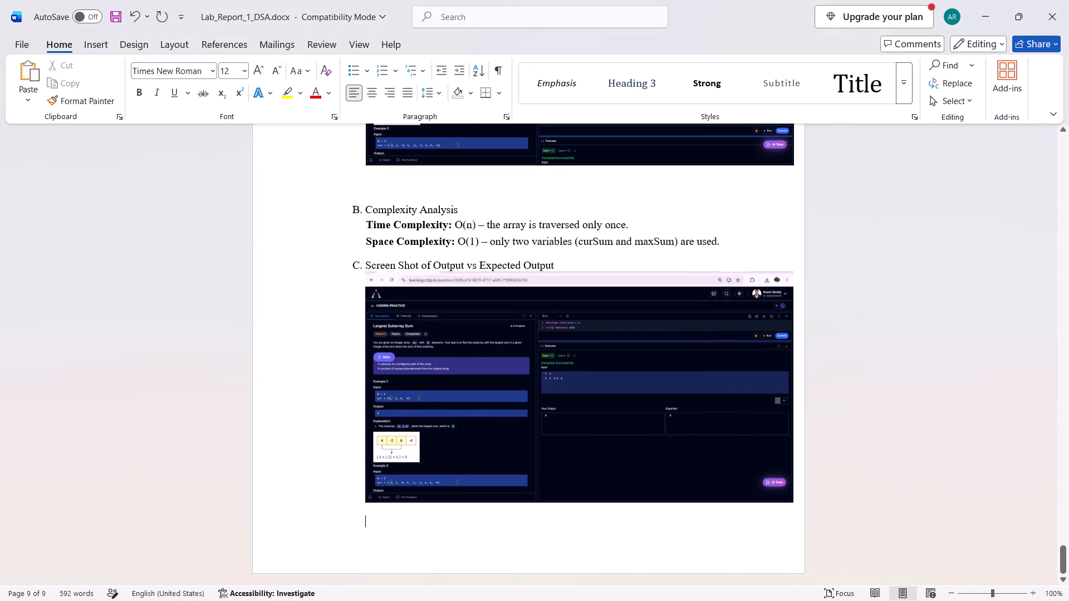
Review the lab report pages from the question 2.3 output to the end, comparing the question 2.4 and 2.5 headings and content.
{"action": "scroll", "coordinate": [406, 433], "scroll_direction": "down", "scroll_amount": 2}
{"action": "scroll", "coordinate": [406, 433], "scroll_direction": "up", "scroll_amount": 5}
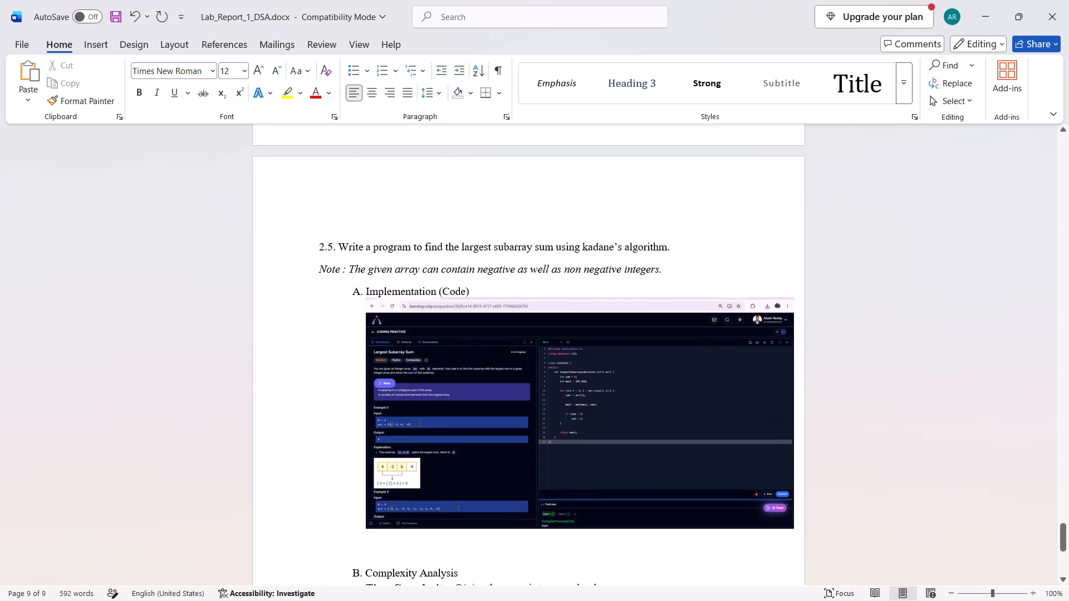
{"action": "scroll", "coordinate": [406, 433], "scroll_direction": "up", "scroll_amount": 5}
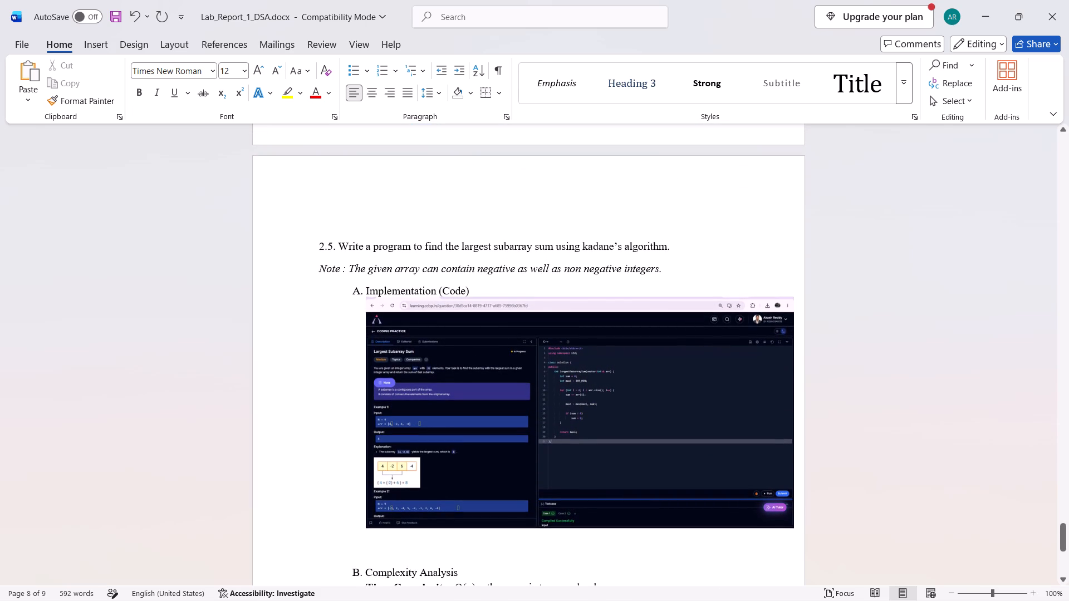
{"action": "scroll", "coordinate": [406, 433], "scroll_direction": "up", "scroll_amount": 4}
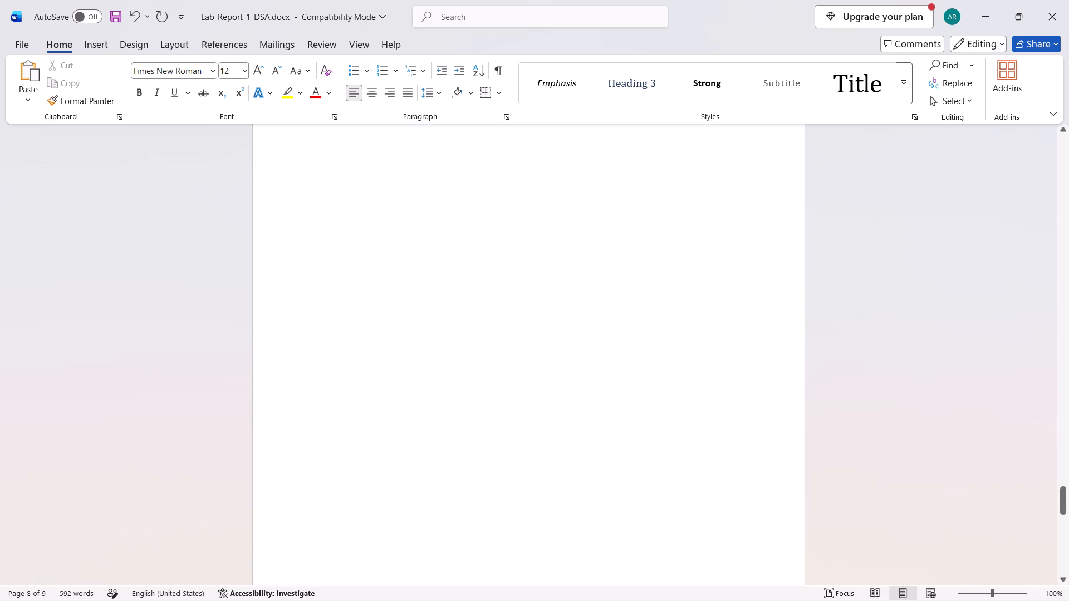
{"action": "scroll", "coordinate": [406, 433], "scroll_direction": "up", "scroll_amount": 1}
{"action": "scroll", "coordinate": [406, 433], "scroll_direction": "right", "scroll_amount": 1}
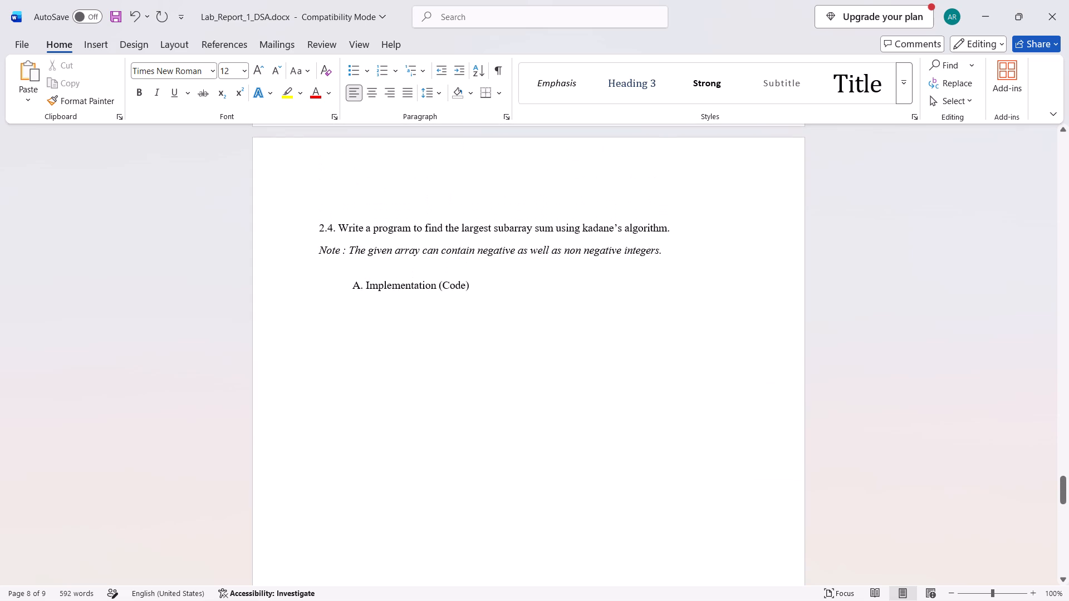
{"action": "scroll", "coordinate": [406, 433], "scroll_direction": "down", "scroll_amount": 2}
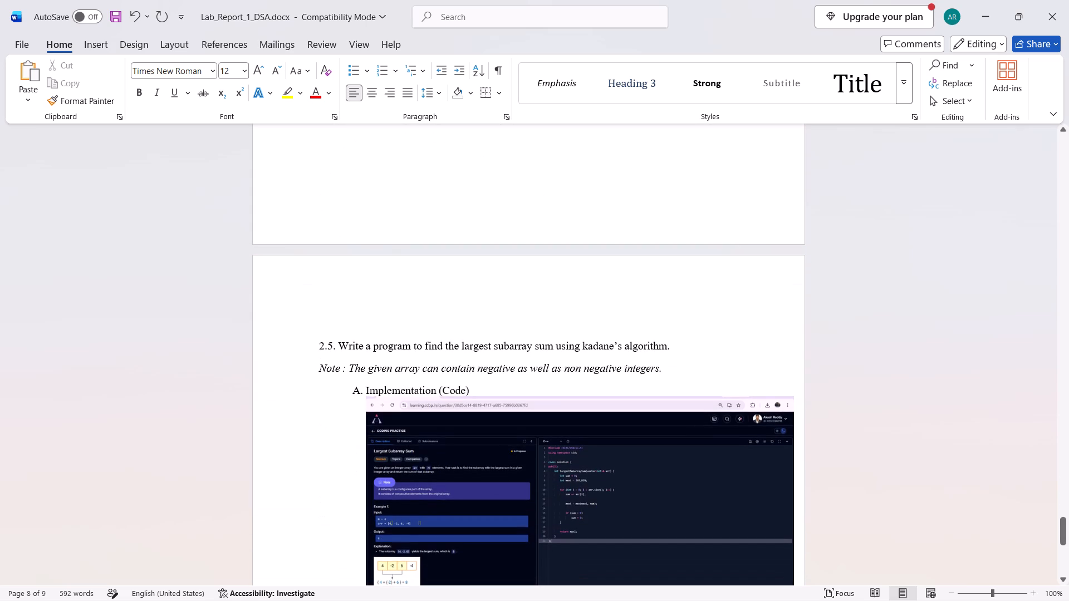
{"action": "scroll", "coordinate": [406, 433], "scroll_direction": "down", "scroll_amount": 1}
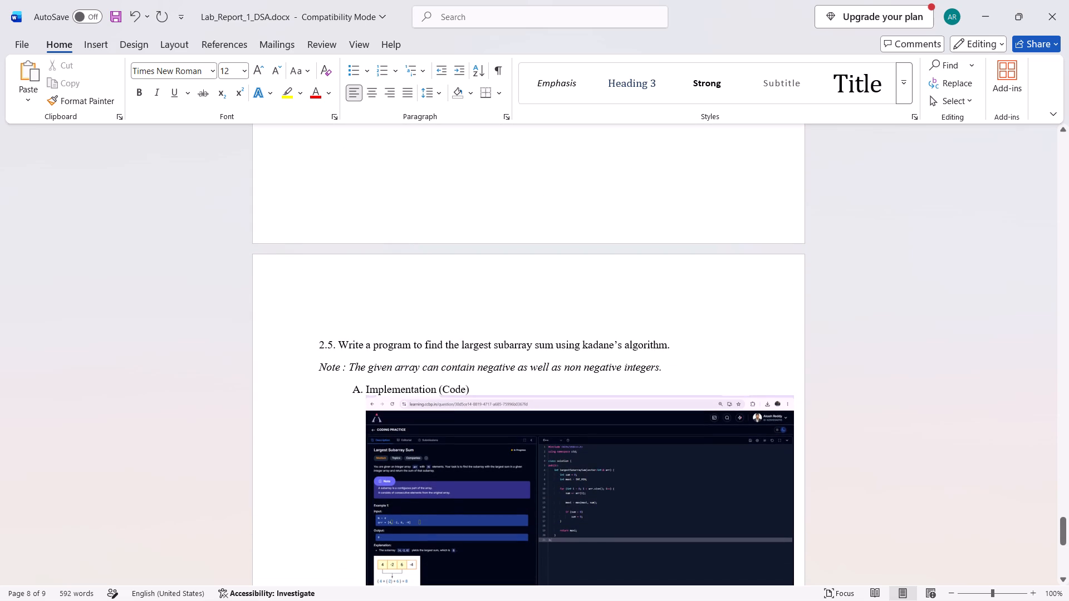
{"action": "scroll", "coordinate": [406, 433], "scroll_direction": "down", "scroll_amount": 4}
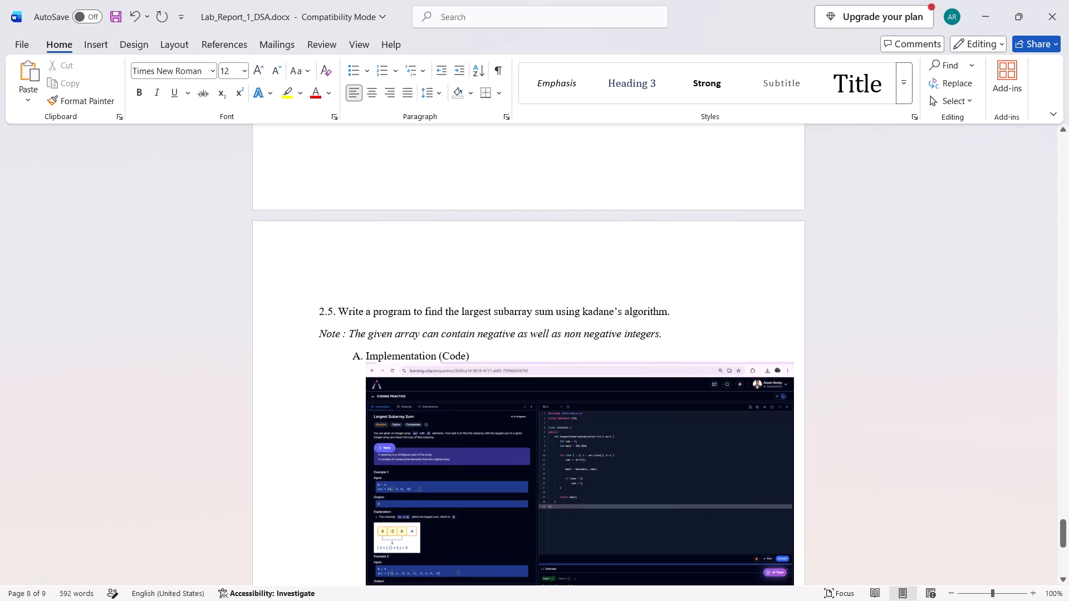
{"action": "scroll", "coordinate": [406, 433], "scroll_direction": "down", "scroll_amount": 1}
{"action": "scroll", "coordinate": [406, 433], "scroll_direction": "up", "scroll_amount": 3}
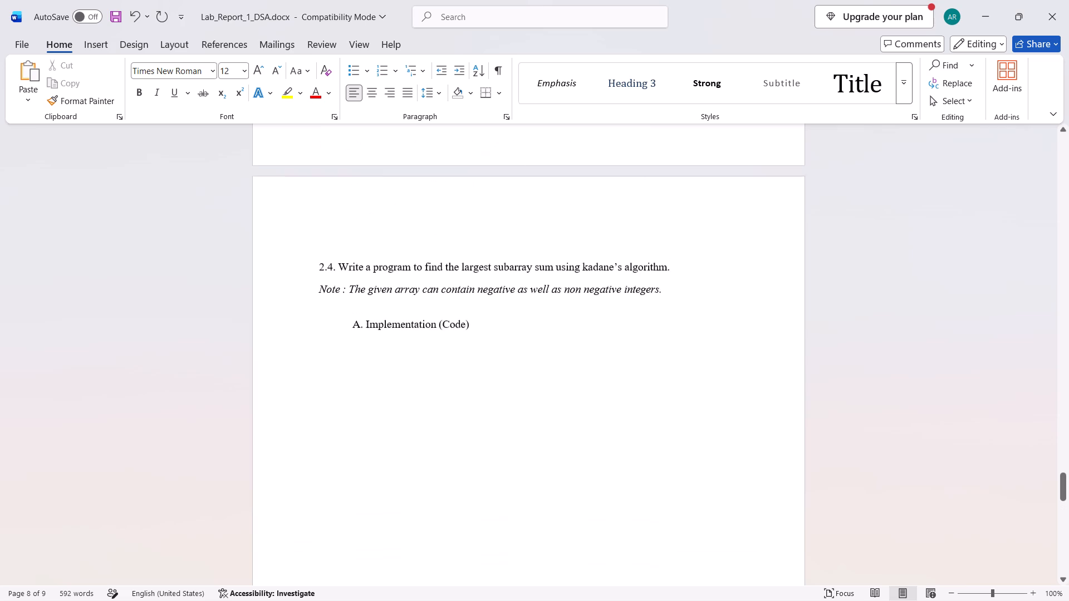
{"action": "scroll", "coordinate": [406, 433], "scroll_direction": "up", "scroll_amount": 4}
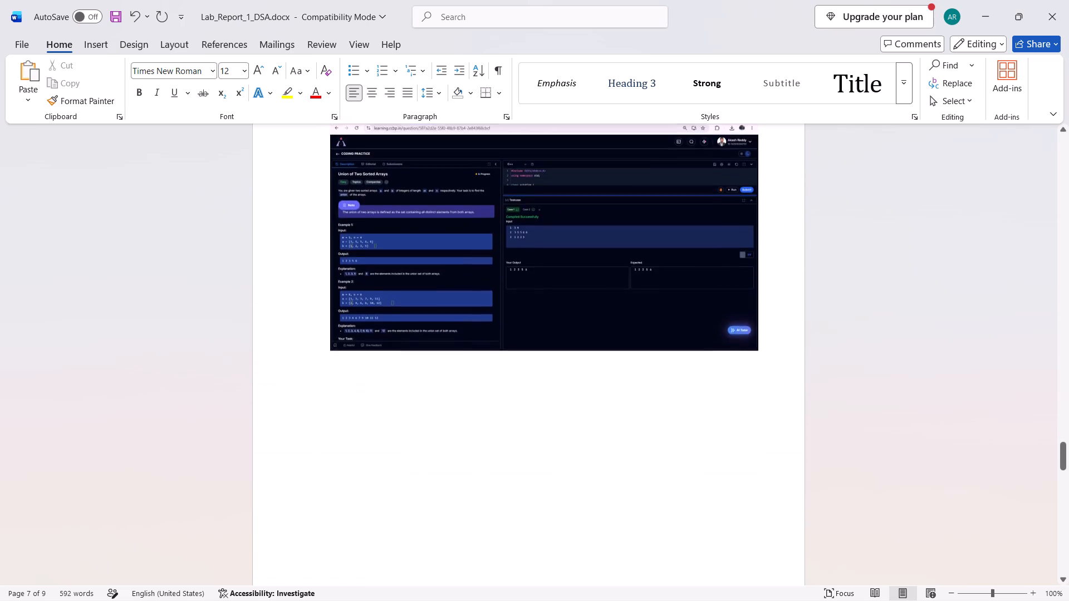
{"action": "scroll", "coordinate": [406, 433], "scroll_direction": "up", "scroll_amount": 2}
{"action": "scroll", "coordinate": [406, 433], "scroll_direction": "right", "scroll_amount": 2}
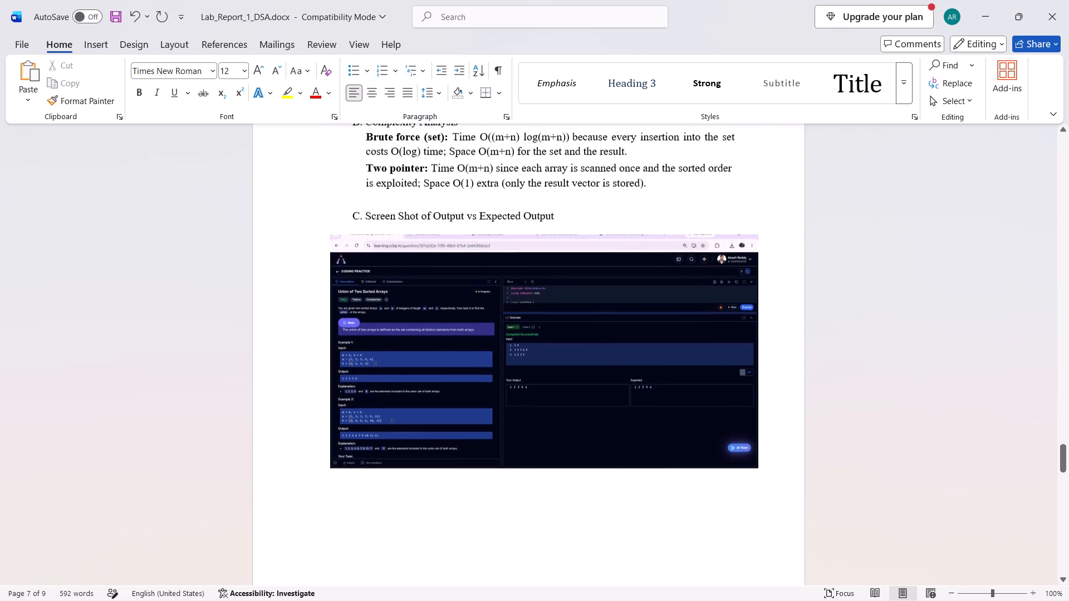
{"action": "scroll", "coordinate": [406, 433], "scroll_direction": "right", "scroll_amount": 1}
{"action": "scroll", "coordinate": [406, 433], "scroll_direction": "down", "scroll_amount": 4}
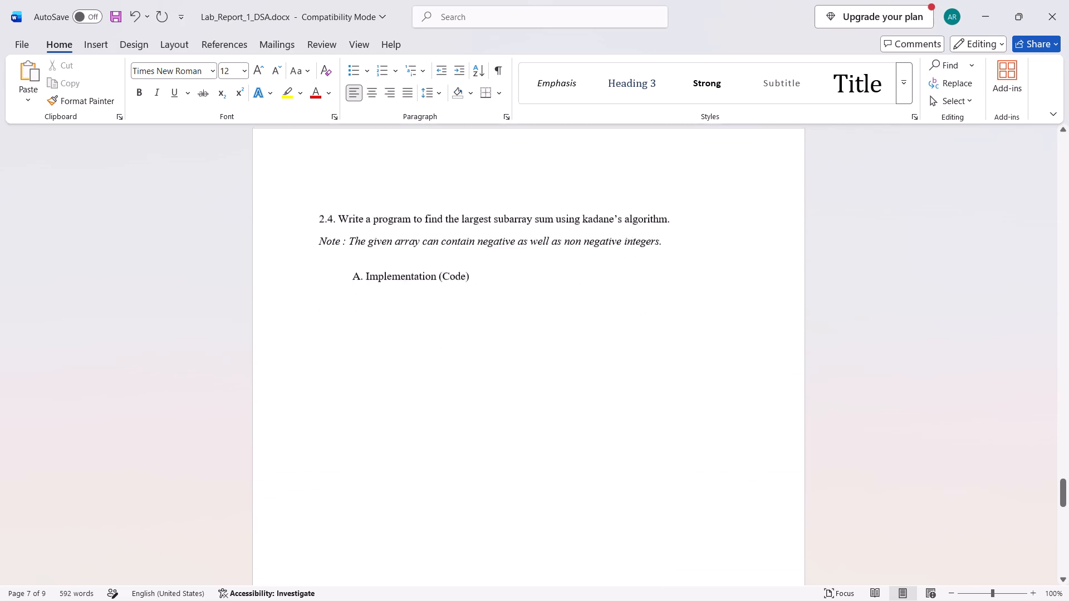
{"action": "scroll", "coordinate": [406, 433], "scroll_direction": "down", "scroll_amount": 5}
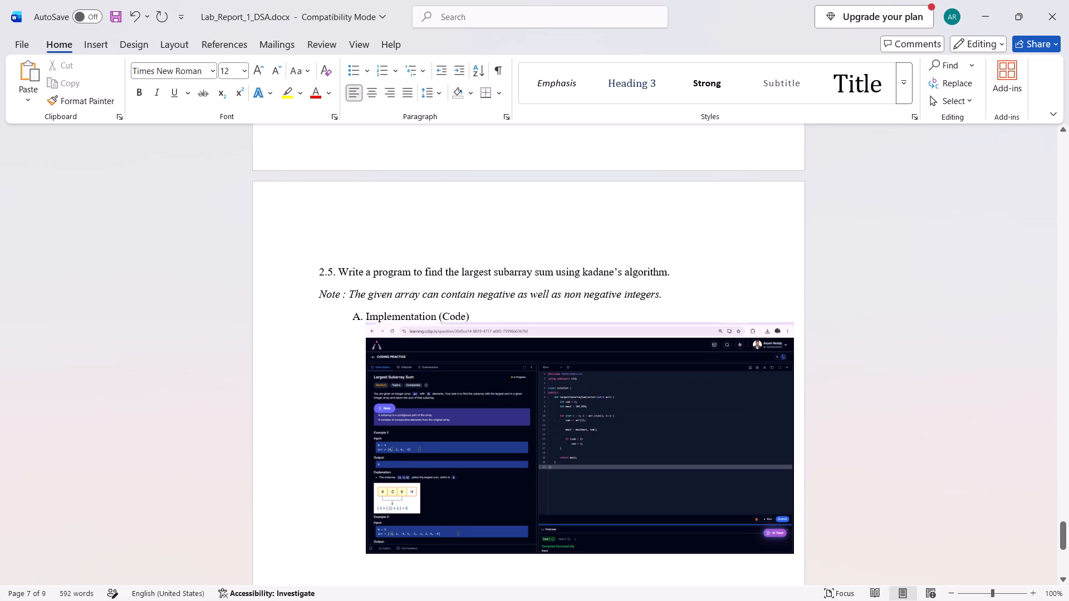
Undo the picture replacement in question 2.5, back to the old code and output pictures.
{"action": "key", "text": "ctrl+z"}
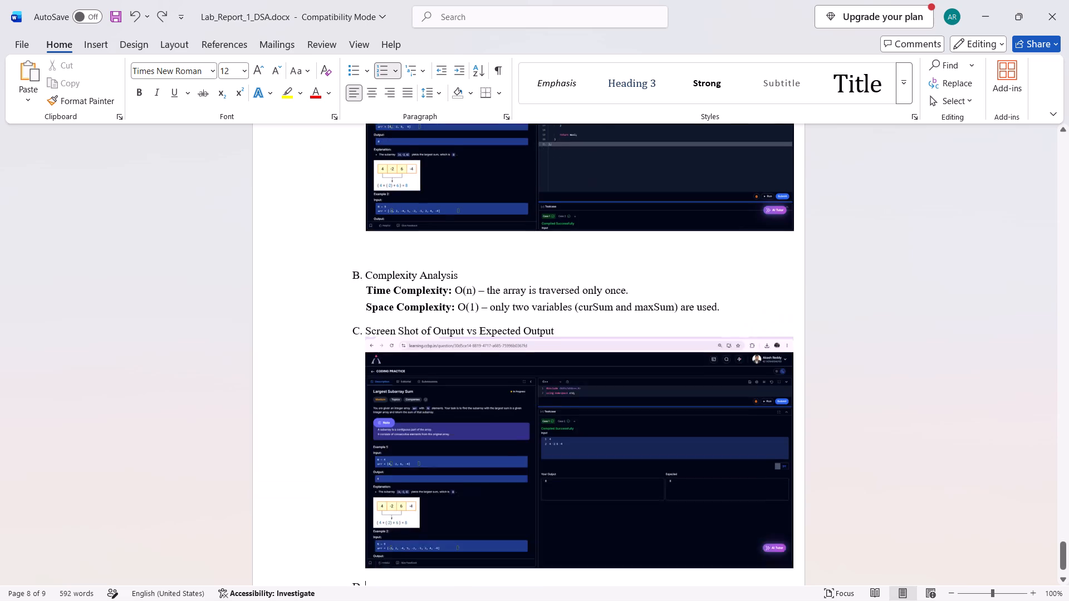
{"action": "key", "text": "ctrl+z"}
{"action": "key", "text": "ctrl+z"}
{"action": "key", "text": "ctrl+z"}
{"action": "key", "text": "ctrl+z"}
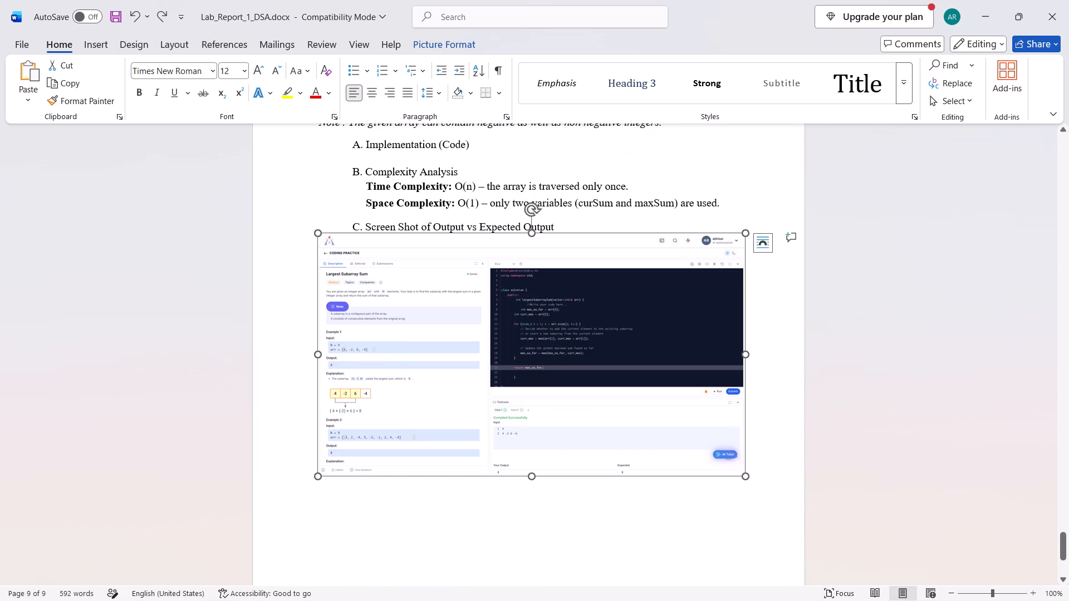
{"action": "key", "text": "ctrl+z"}
Undo the insertion of the question 2.4 heading, note and "A. Implementation (Code)" line over the "Two pointer approach" line.
{"action": "scroll", "coordinate": [406, 433], "scroll_direction": "up", "scroll_amount": 2}
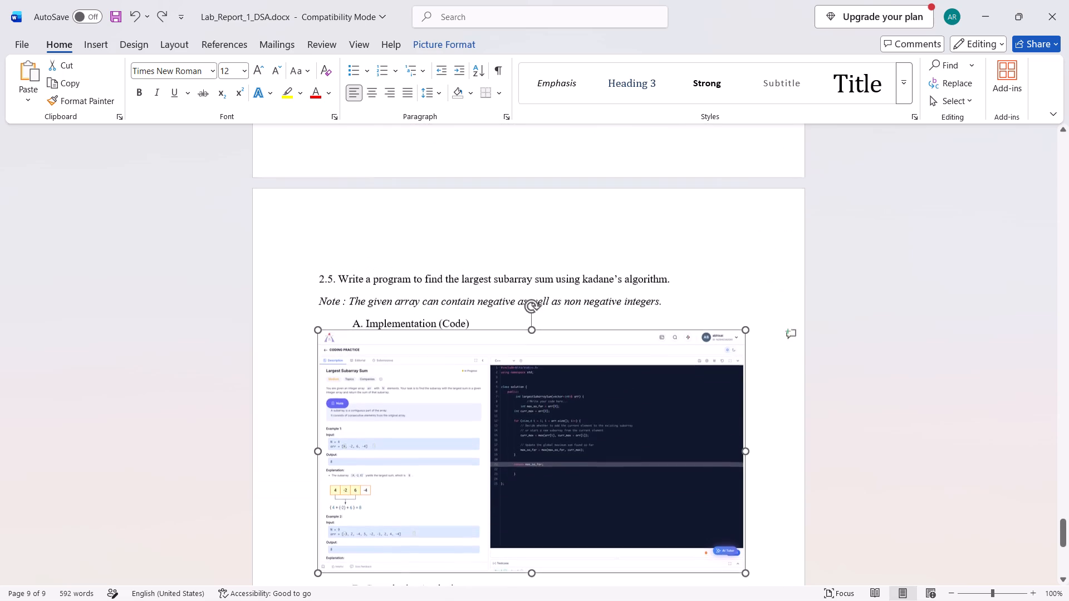
{"action": "scroll", "coordinate": [406, 433], "scroll_direction": "up", "scroll_amount": 5}
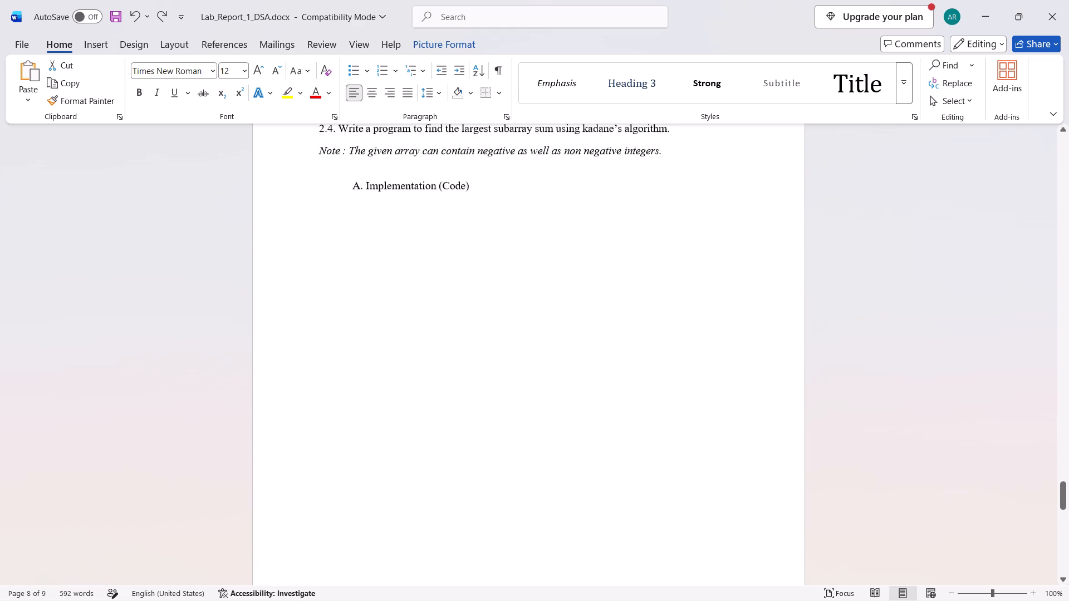
{"action": "scroll", "coordinate": [406, 433], "scroll_direction": "up", "scroll_amount": 1}
{"action": "key", "text": "ctrl+z"}
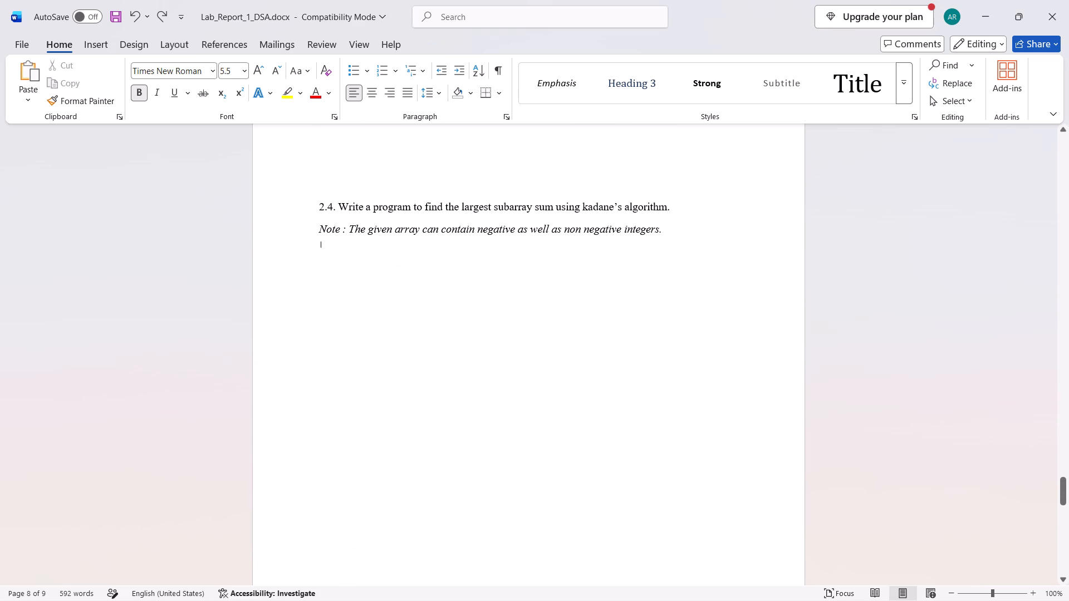
{"action": "key", "text": "ctrl+z"}
{"action": "key", "text": "ctrl+z"}
Review the report from question 2.3 through the end of question 2.5 for page order and question numbering.
{"action": "scroll", "coordinate": [406, 433], "scroll_direction": "up", "scroll_amount": 2}
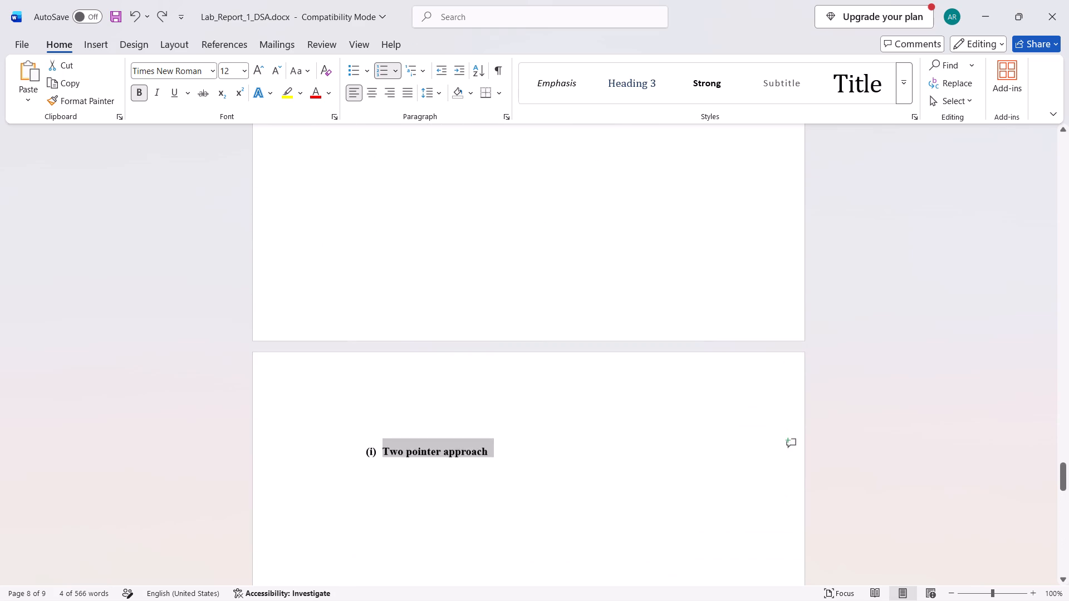
{"action": "scroll", "coordinate": [406, 433], "scroll_direction": "up", "scroll_amount": 9}
{"action": "scroll", "coordinate": [406, 433], "scroll_direction": "right", "scroll_amount": 1}
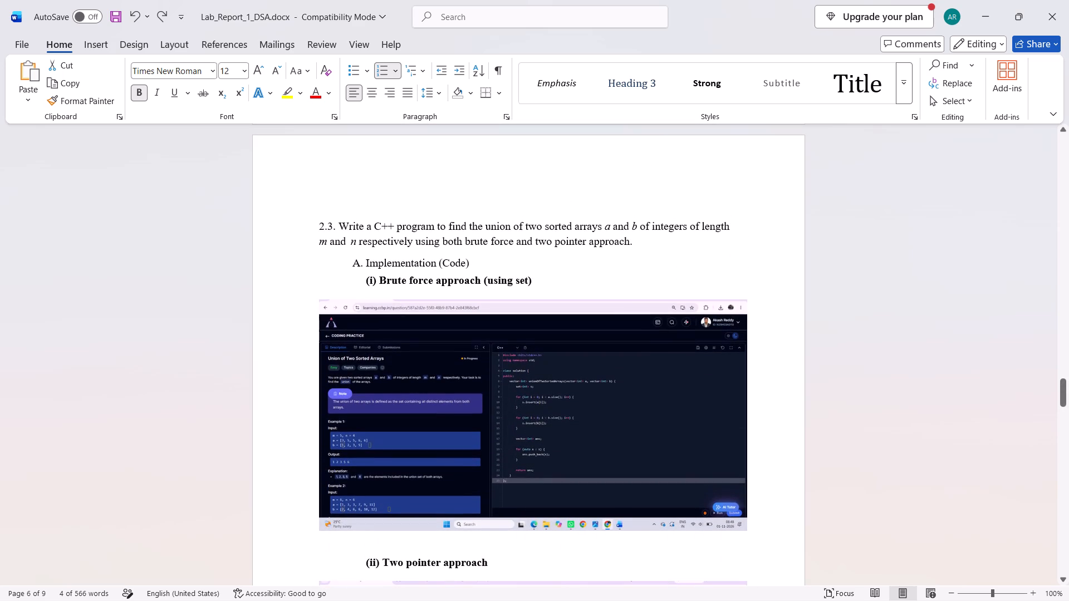
{"action": "scroll", "coordinate": [406, 433], "scroll_direction": "right", "scroll_amount": 1}
{"action": "scroll", "coordinate": [406, 433], "scroll_direction": "down", "scroll_amount": 1}
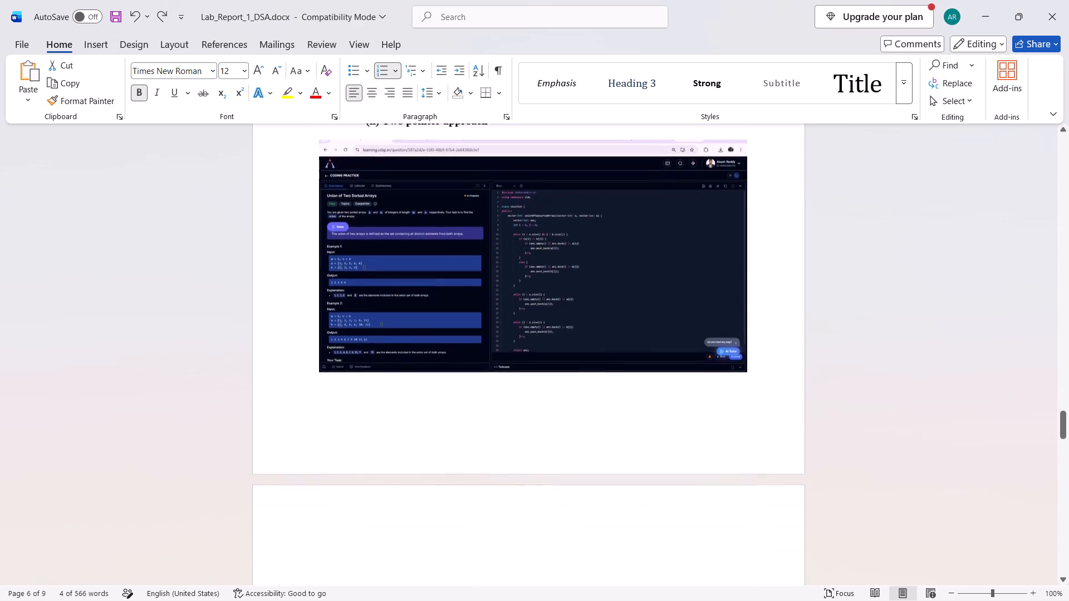
{"action": "scroll", "coordinate": [406, 433], "scroll_direction": "down", "scroll_amount": 5}
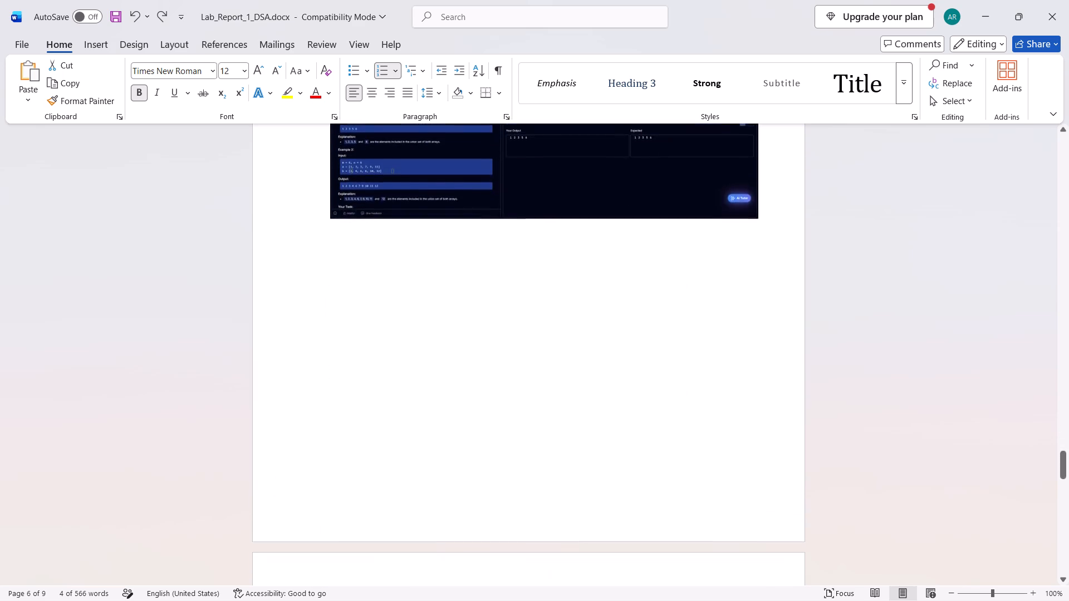
{"action": "scroll", "coordinate": [406, 433], "scroll_direction": "down", "scroll_amount": 4}
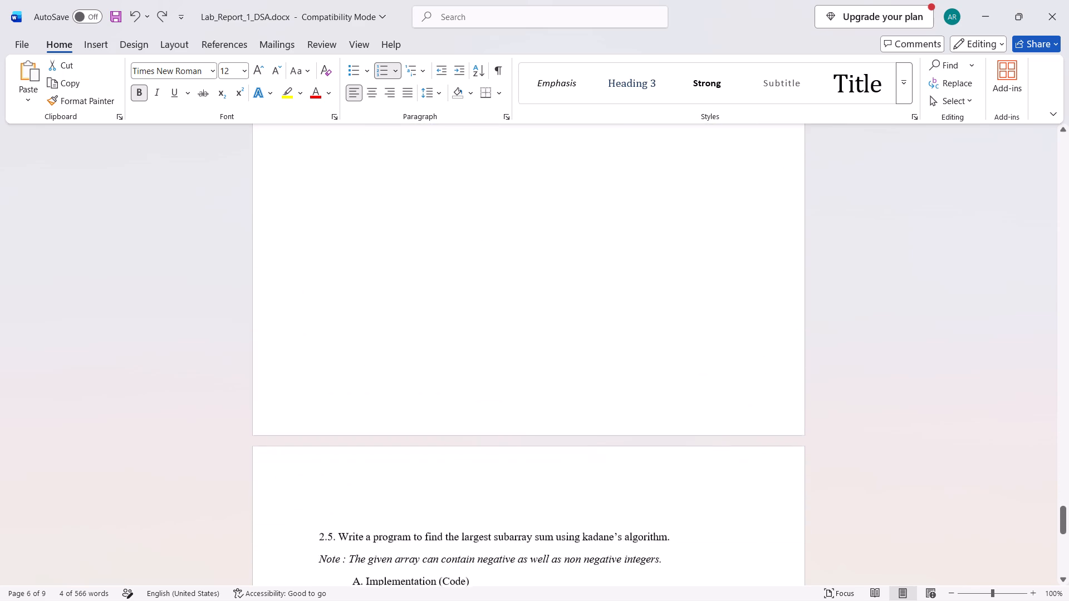
{"action": "scroll", "coordinate": [406, 433], "scroll_direction": "down", "scroll_amount": 6}
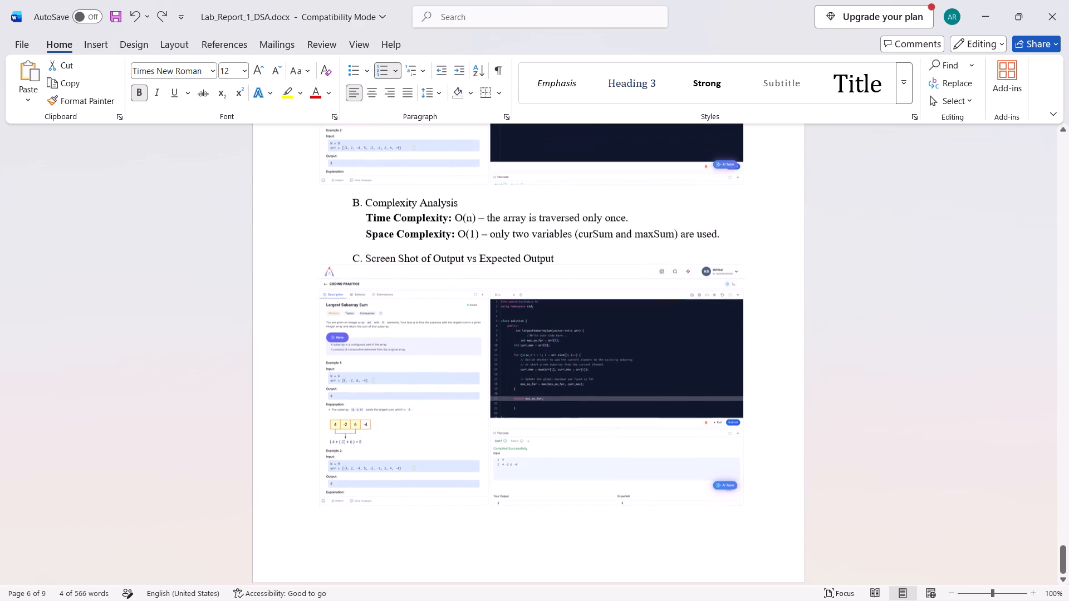
{"action": "scroll", "coordinate": [406, 433], "scroll_direction": "down", "scroll_amount": 2}
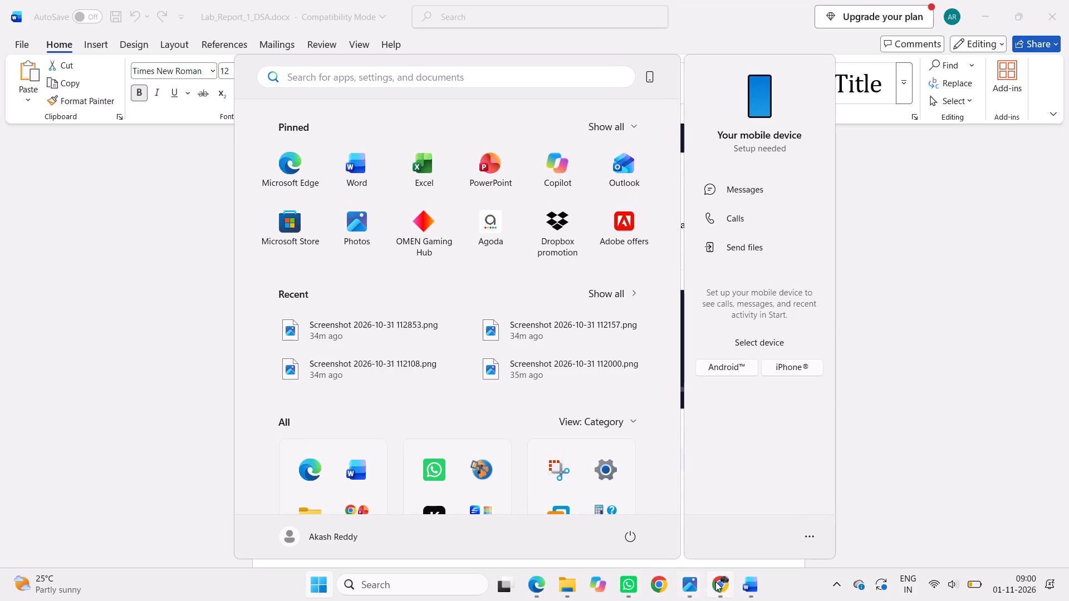
Switch to Chrome and check the list of experiments in the original Lab_Report_1.pdf.
{"action": "left_click", "coordinate": [654, 585]}
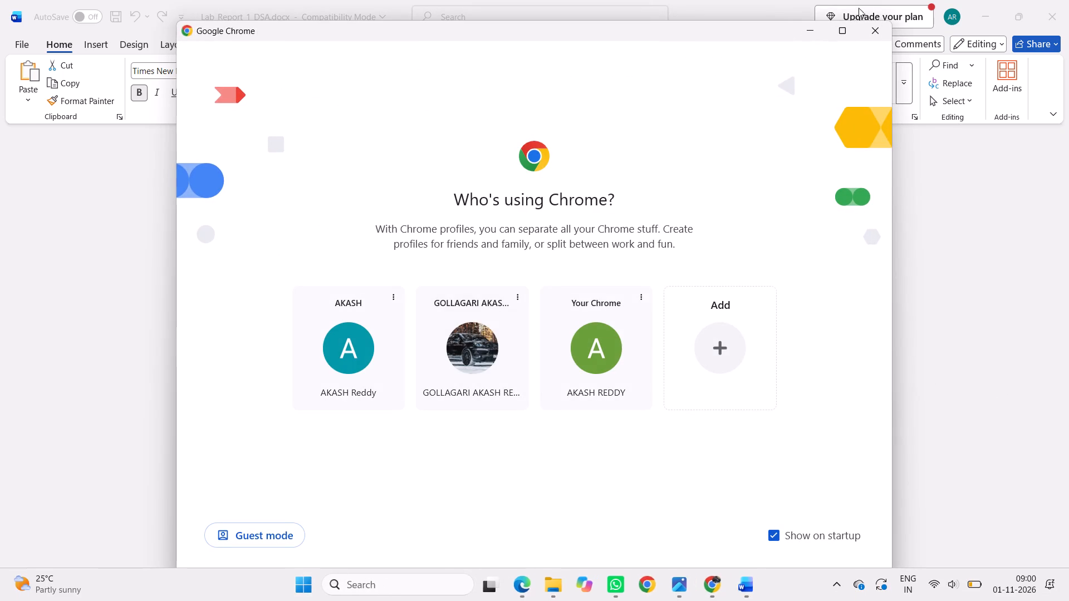
{"action": "left_click", "coordinate": [874, 27]}
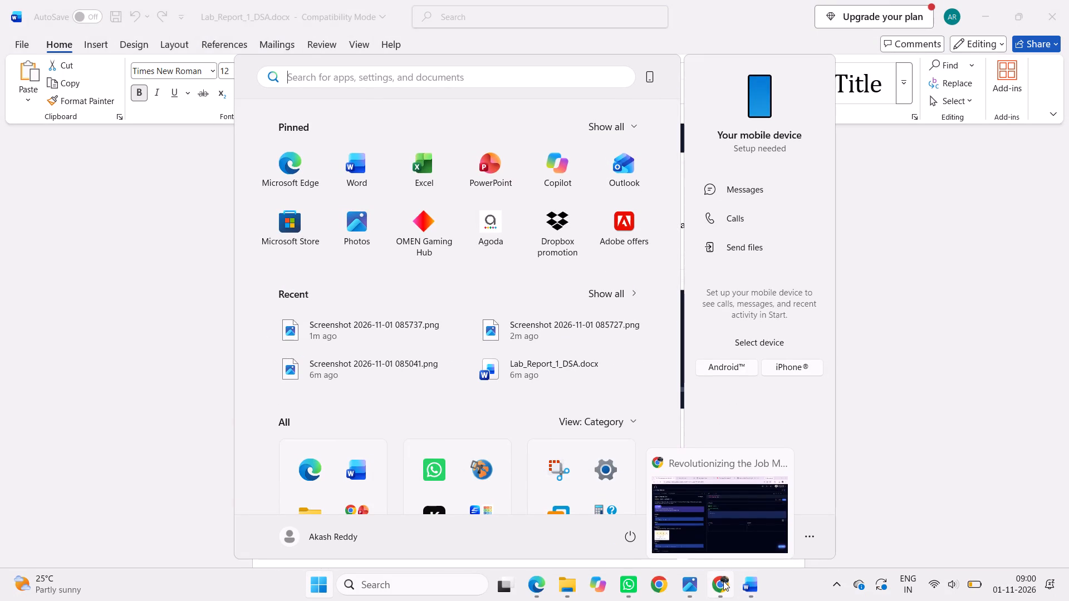
{"action": "left_click", "coordinate": [723, 581]}
{"action": "left_click", "coordinate": [477, 0]}
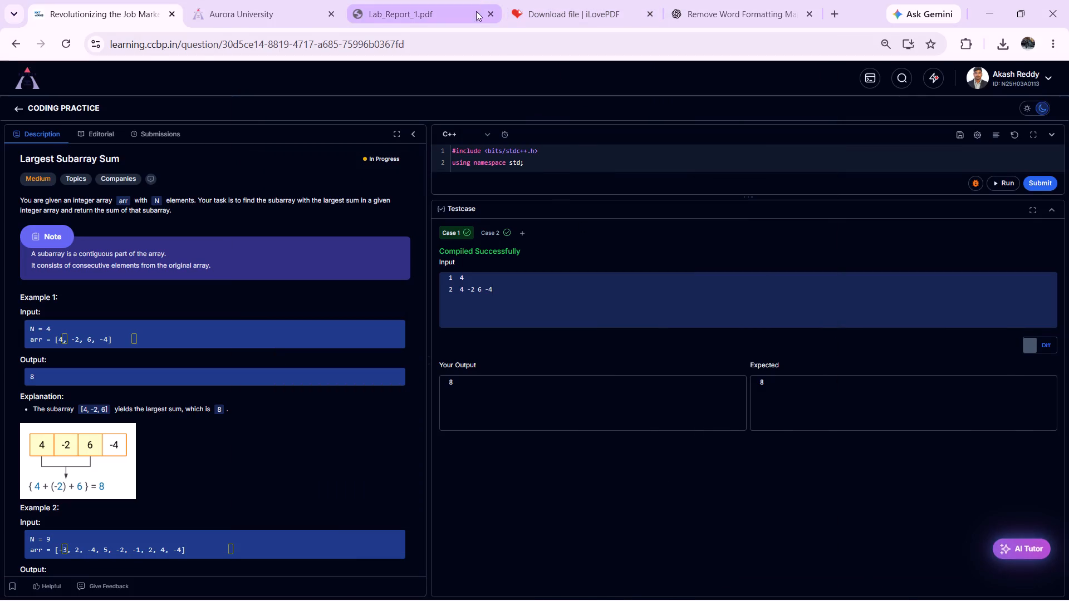
{"action": "scroll", "coordinate": [493, 388], "scroll_direction": "down", "scroll_amount": 19}
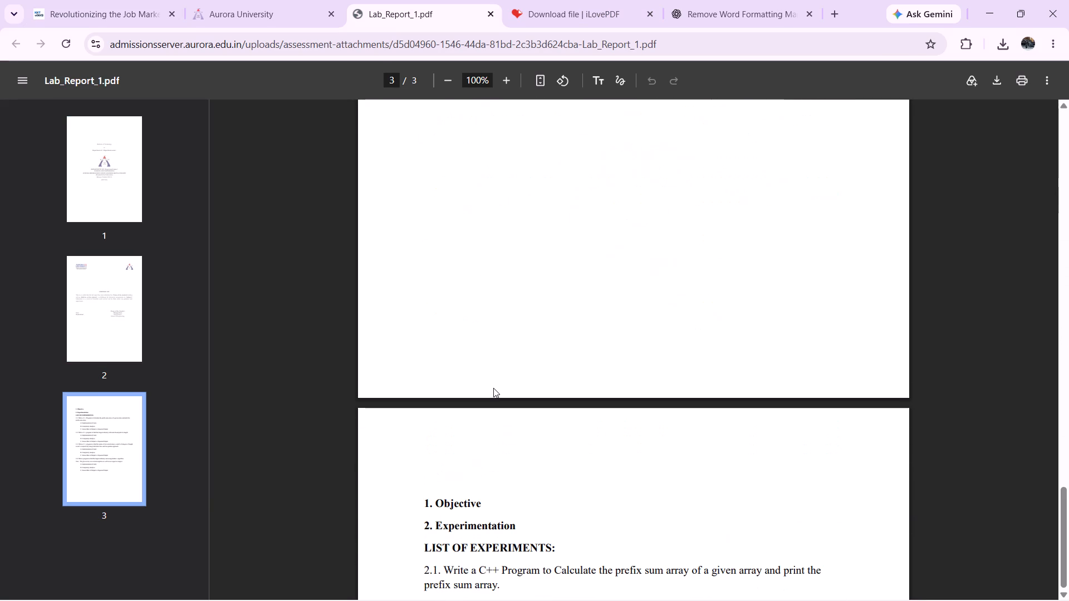
{"action": "scroll", "coordinate": [493, 388], "scroll_direction": "up", "scroll_amount": 1}
{"action": "scroll", "coordinate": [450, 144], "scroll_direction": "right", "scroll_amount": 1}
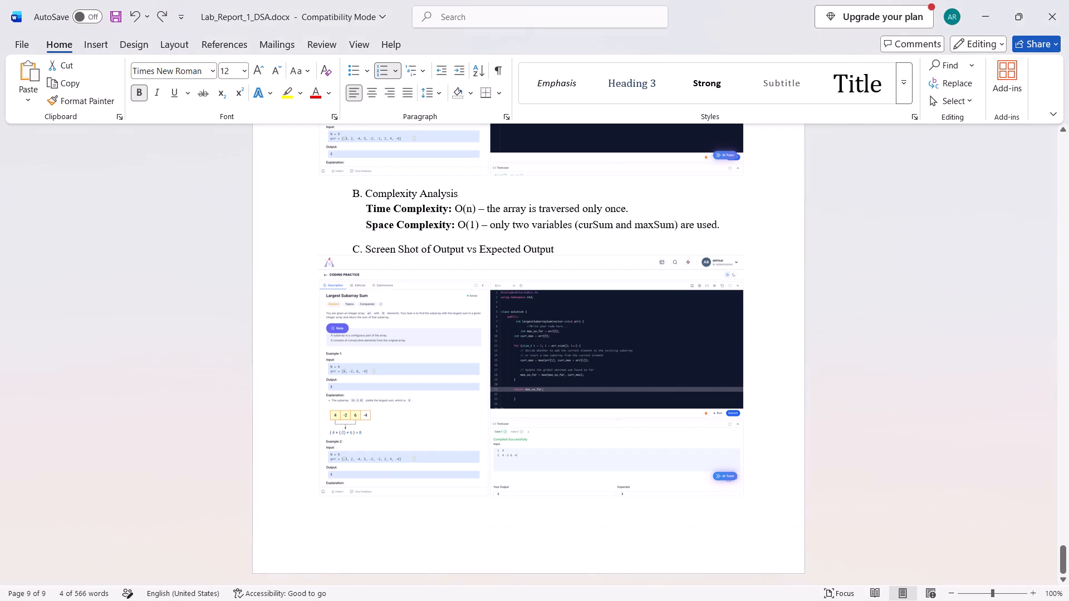
Review the report pages from the end of question 2.3 to question 2.4 around the lone "Two pointer approach" page.
{"action": "scroll", "coordinate": [486, 290], "scroll_direction": "up", "scroll_amount": 6}
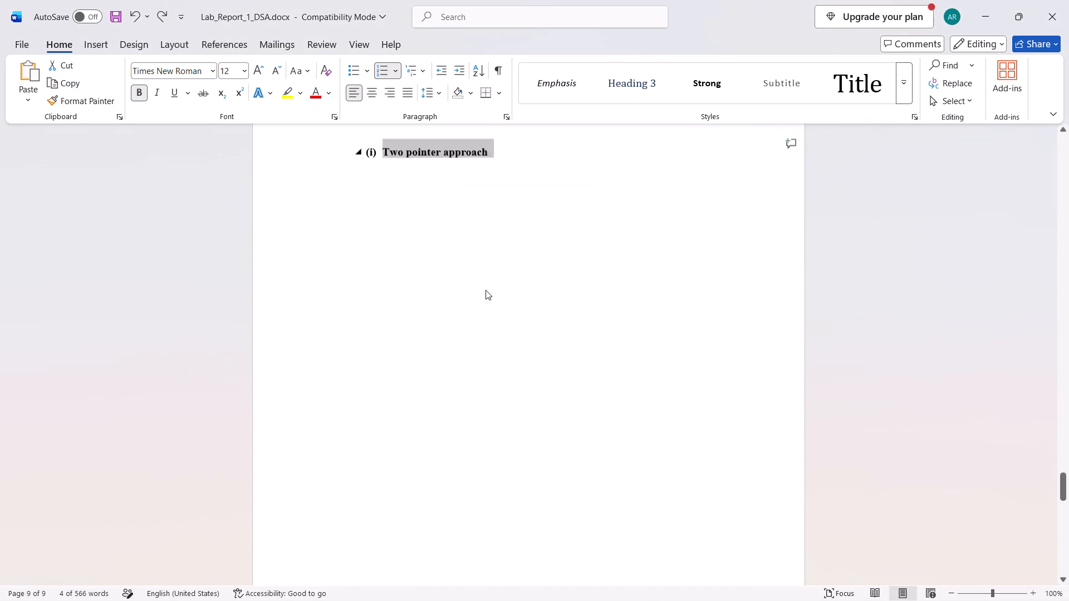
{"action": "scroll", "coordinate": [486, 290], "scroll_direction": "up", "scroll_amount": 3}
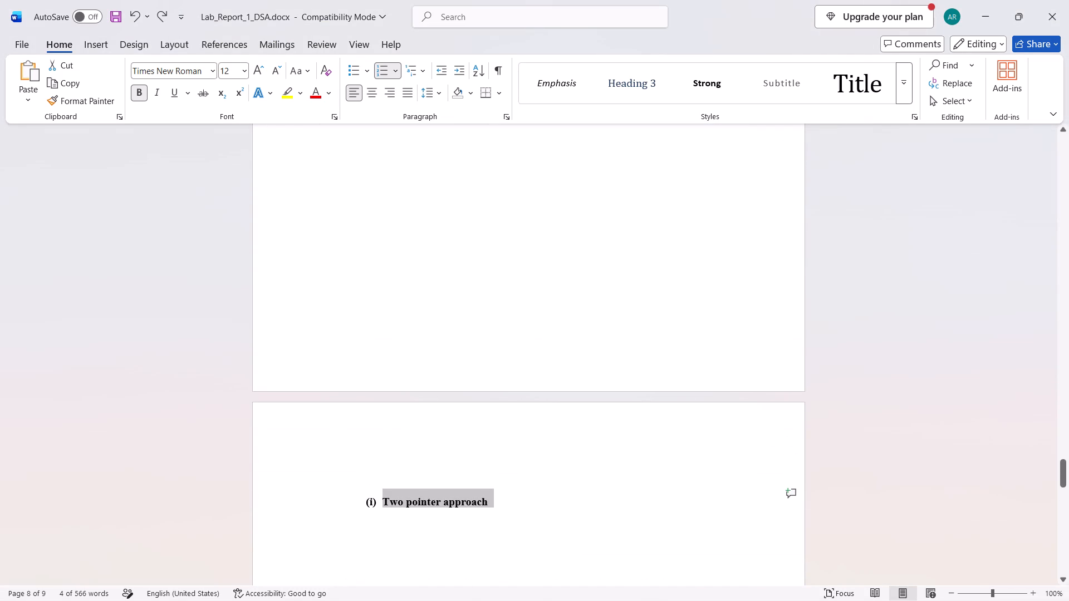
{"action": "scroll", "coordinate": [486, 290], "scroll_direction": "up", "scroll_amount": 3}
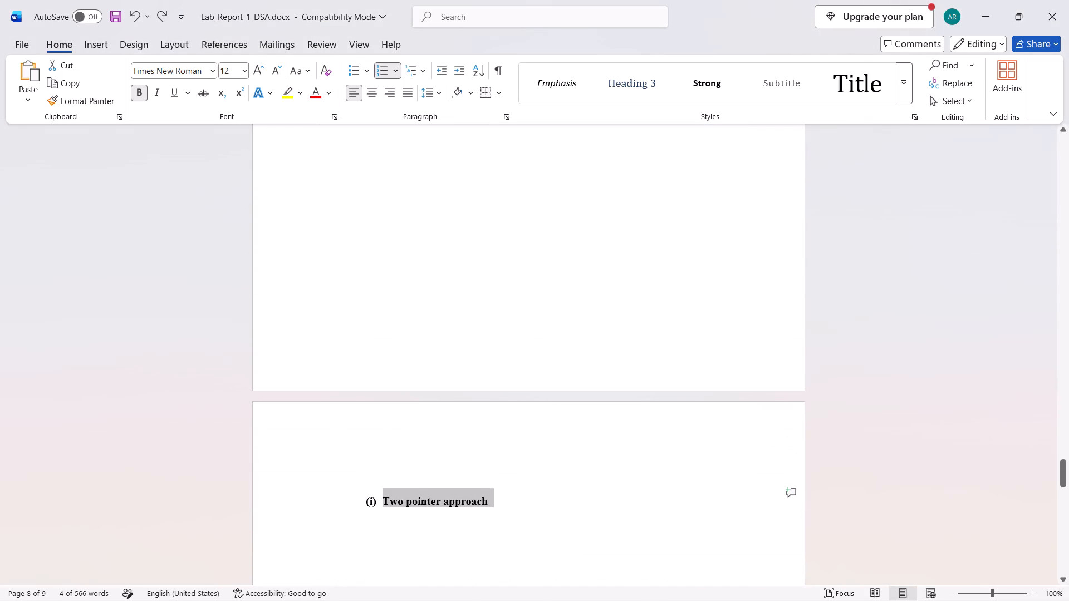
{"action": "scroll", "coordinate": [486, 290], "scroll_direction": "up", "scroll_amount": 3}
{"action": "scroll", "coordinate": [486, 290], "scroll_direction": "down", "scroll_amount": 6}
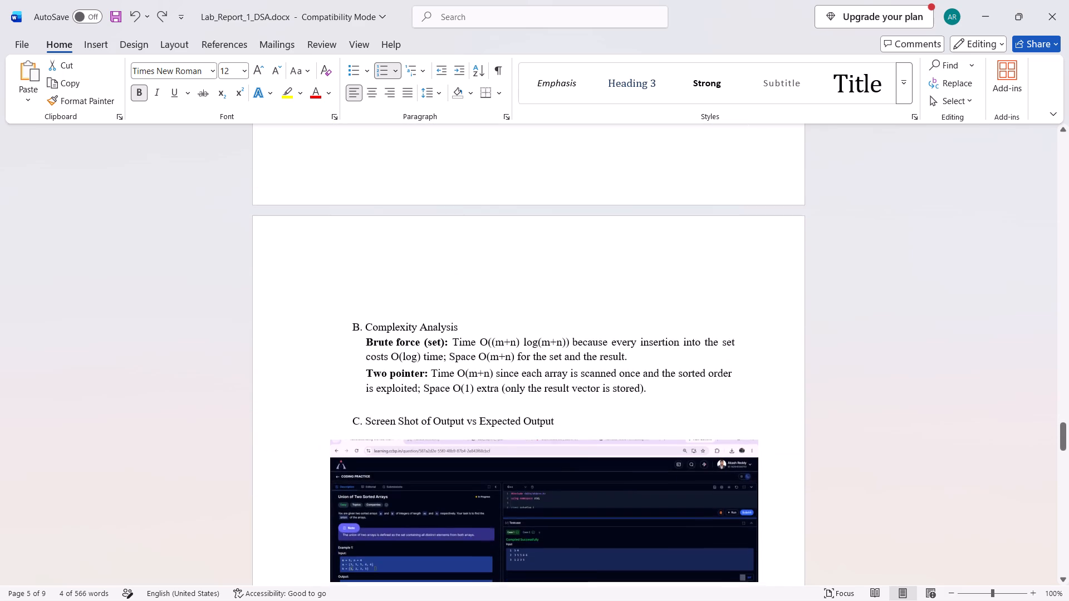
{"action": "scroll", "coordinate": [486, 290], "scroll_direction": "down", "scroll_amount": 2}
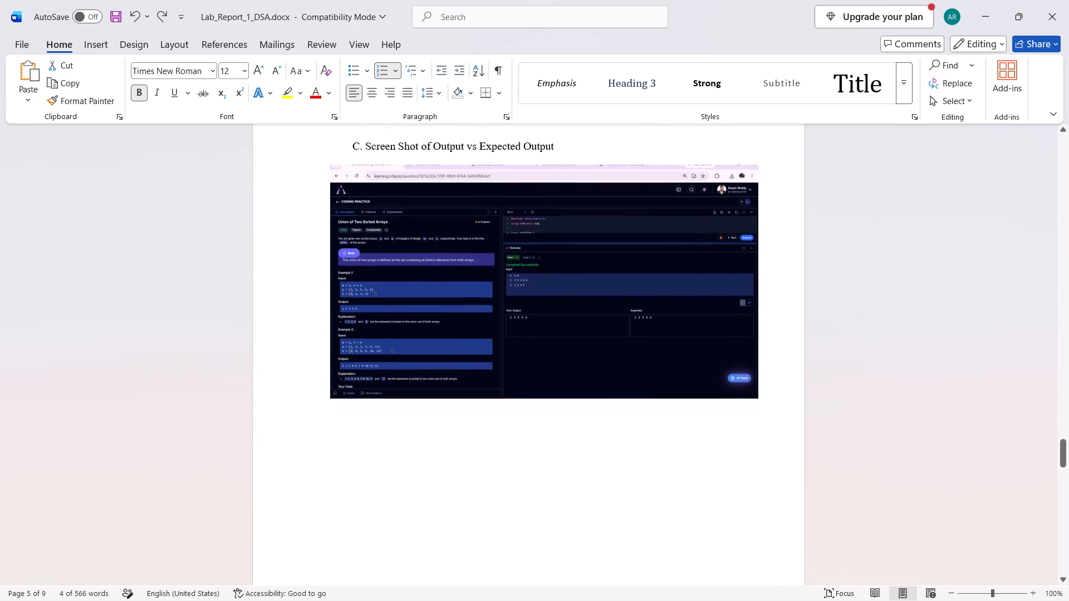
{"action": "scroll", "coordinate": [486, 290], "scroll_direction": "down", "scroll_amount": 5}
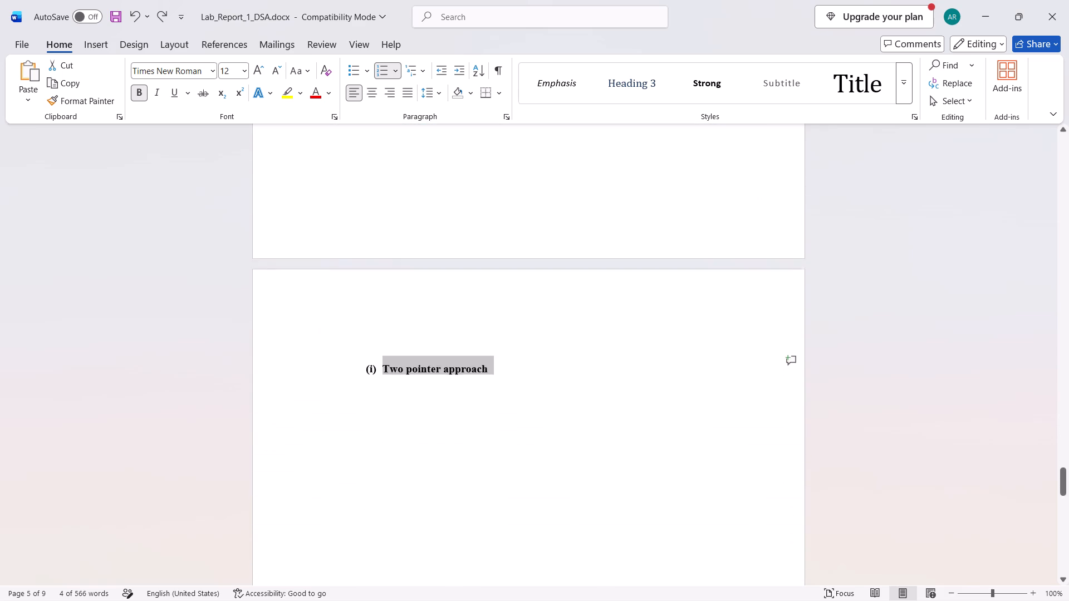
{"action": "scroll", "coordinate": [486, 290], "scroll_direction": "down", "scroll_amount": 2}
Delete the "(i) Two pointer approach" line together with its numbering and otherwise empty page before question 2.4.
{"action": "scroll", "coordinate": [486, 290], "scroll_direction": "up", "scroll_amount": 2}
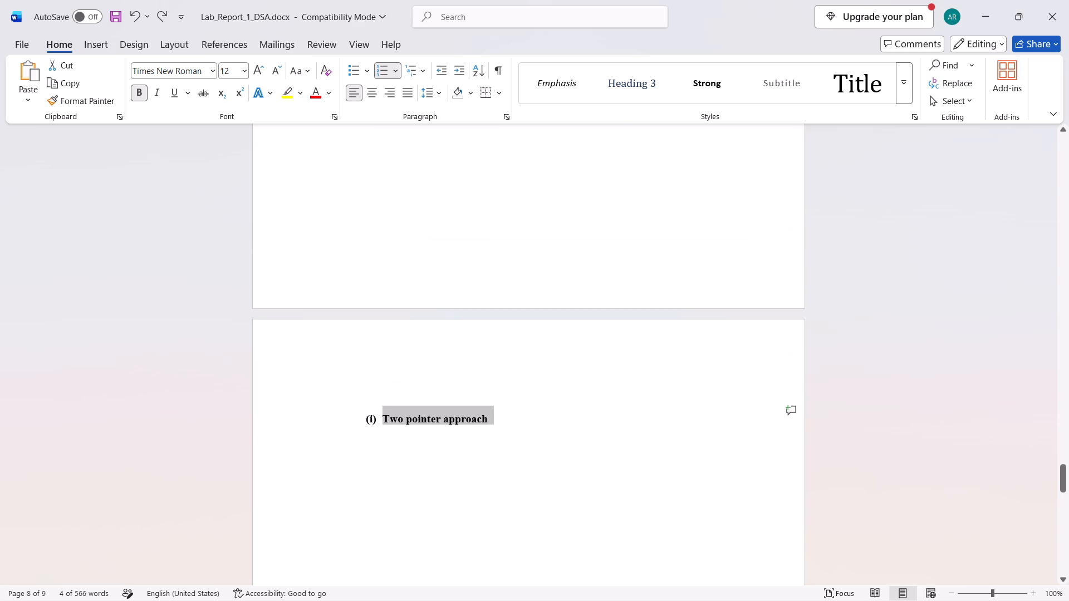
{"action": "left_click", "coordinate": [503, 415]}
{"action": "left_click_drag", "start_coordinate": [503, 415], "coordinate": [351, 426]}
{"action": "key", "text": "Delete"}
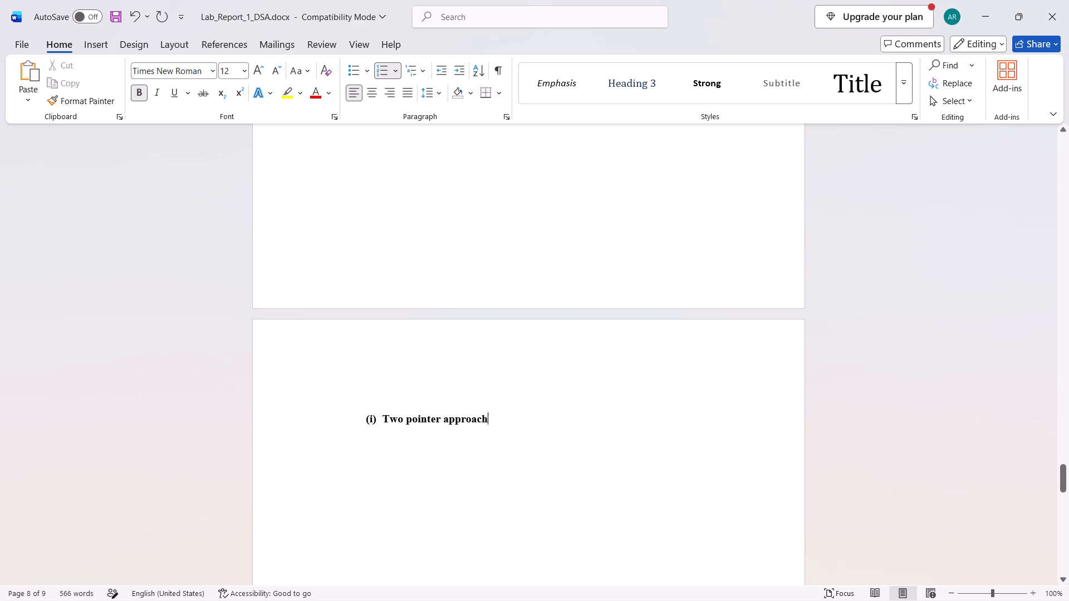
{"action": "left_click_drag", "start_coordinate": [491, 422], "coordinate": [403, 435]}
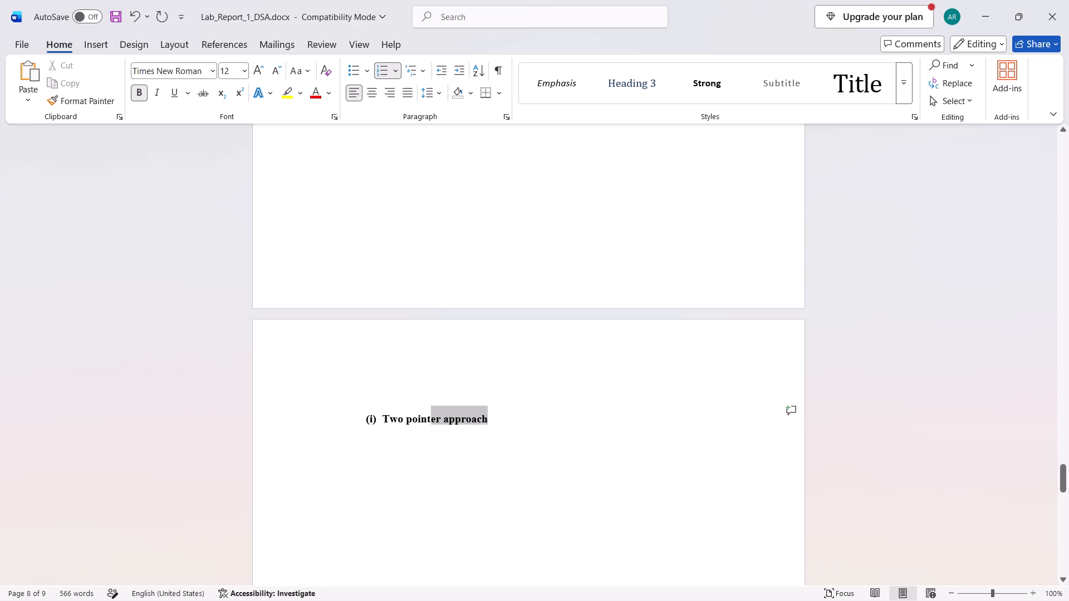
{"action": "left_click_drag", "start_coordinate": [403, 435], "coordinate": [358, 435]}
{"action": "key", "text": "BackSpace"}
Cut the two old light-themed screenshots, code and output, from question 2.4 on the largest subarray sum.
{"action": "scroll", "coordinate": [358, 435], "scroll_direction": "up", "scroll_amount": 1}
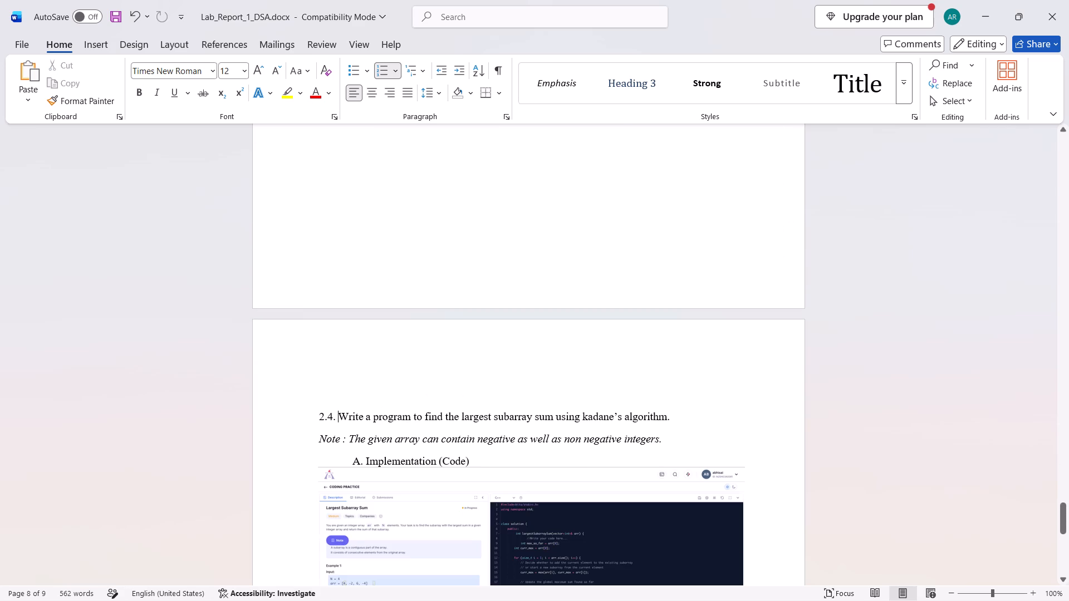
{"action": "scroll", "coordinate": [358, 435], "scroll_direction": "up", "scroll_amount": 4}
{"action": "scroll", "coordinate": [358, 435], "scroll_direction": "down", "scroll_amount": 4}
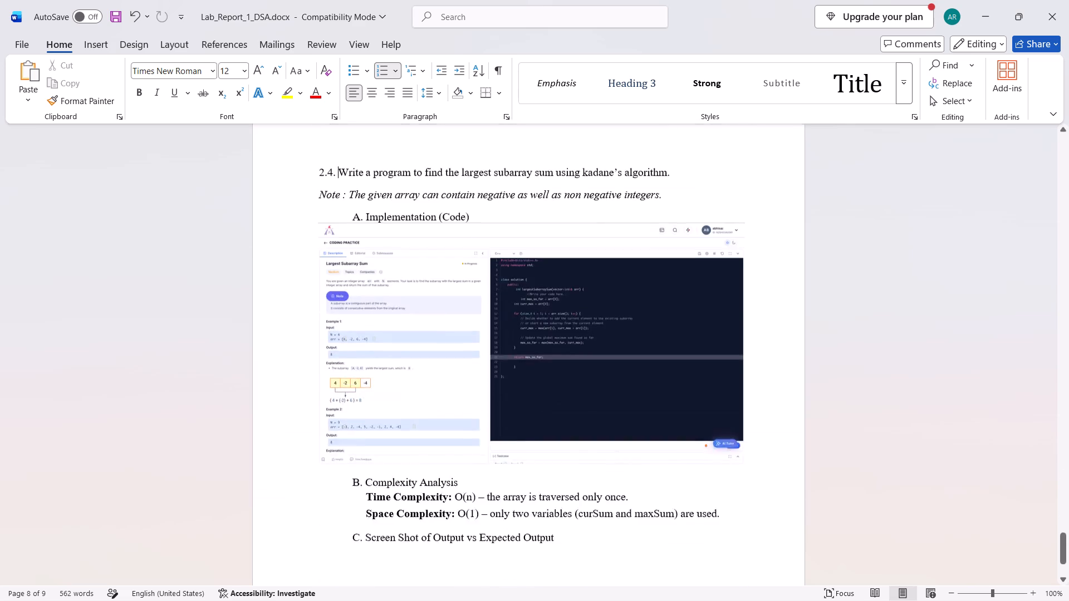
{"action": "left_click", "coordinate": [455, 392]}
{"action": "left_click", "coordinate": [455, 392]}
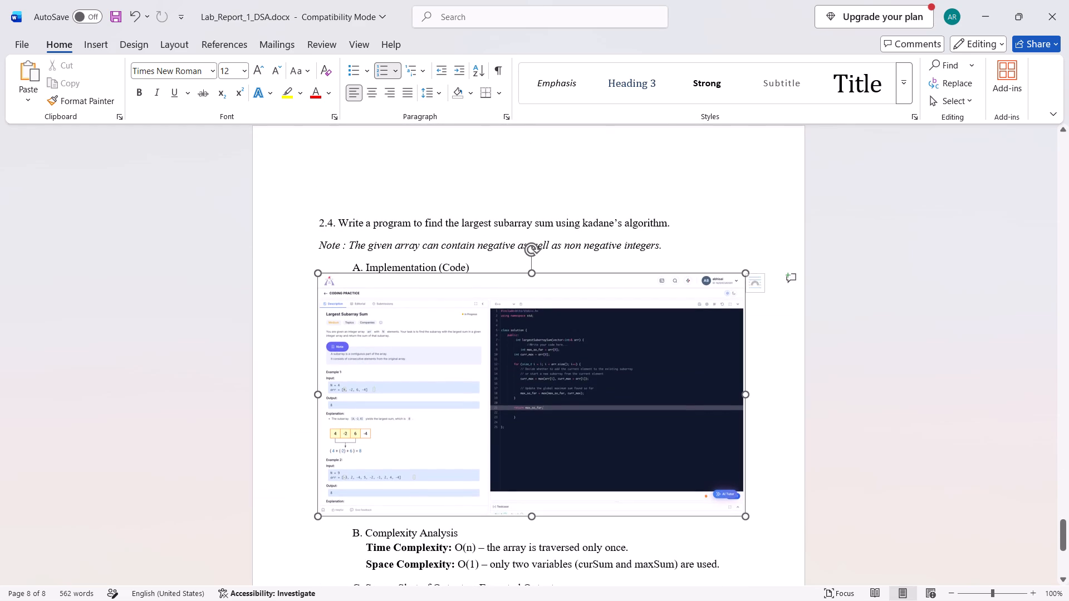
{"action": "right_click", "coordinate": [500, 333]}
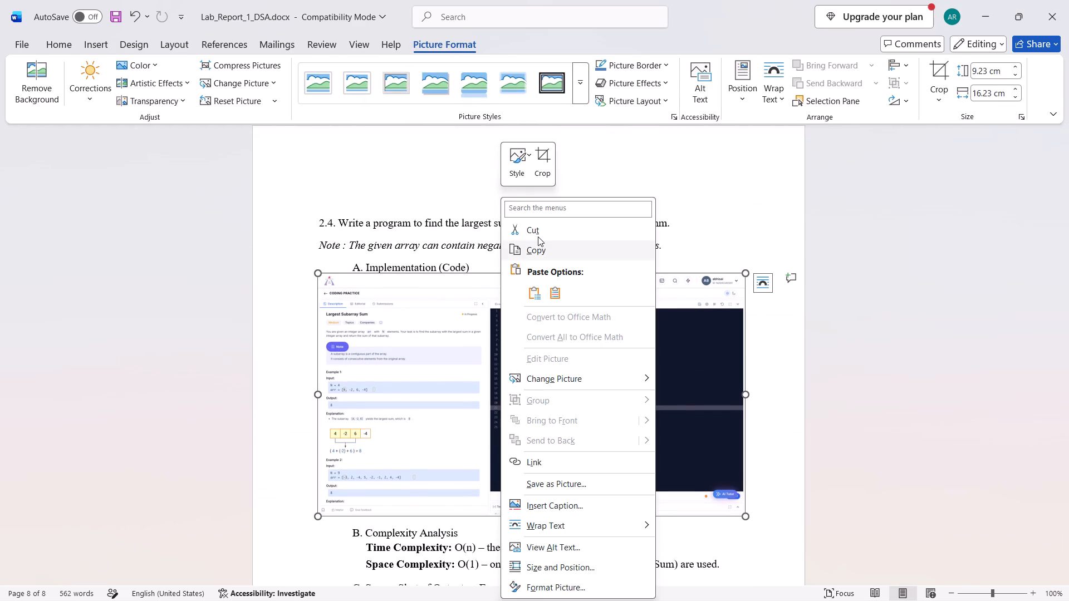
{"action": "left_click", "coordinate": [538, 237]}
{"action": "scroll", "coordinate": [521, 398], "scroll_direction": "down", "scroll_amount": 1}
{"action": "right_click", "coordinate": [521, 398]}
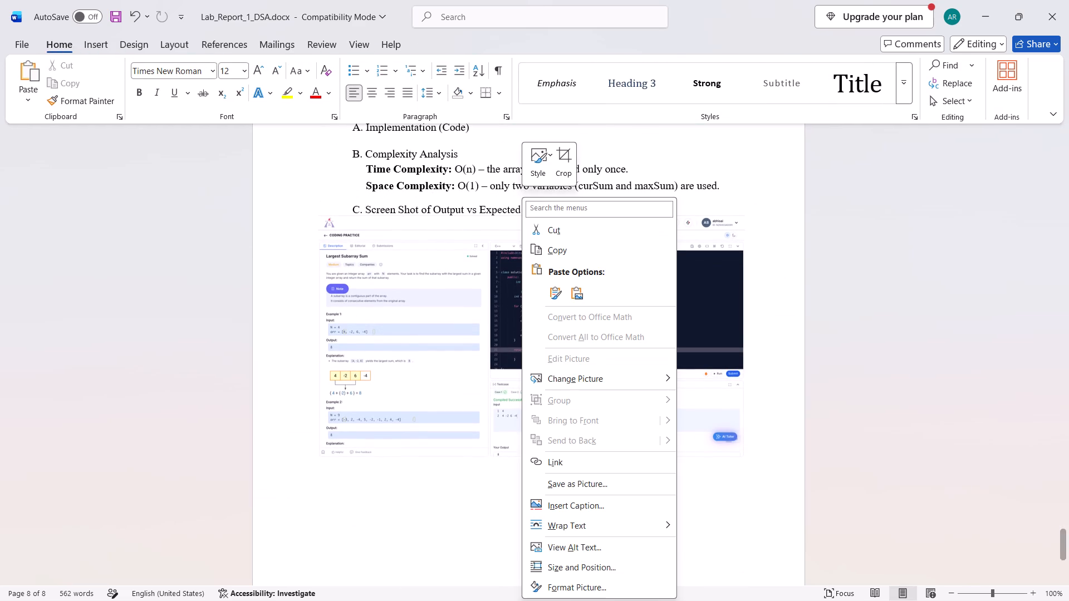
{"action": "left_click", "coordinate": [565, 234]}
Copy Screenshot 2026-11-01 085727.png from the Screenshots folder and paste it under question 2.4's "A. Implementation (Code)", removing the extra list letter.
{"action": "scroll", "coordinate": [565, 234], "scroll_direction": "up", "scroll_amount": 1}
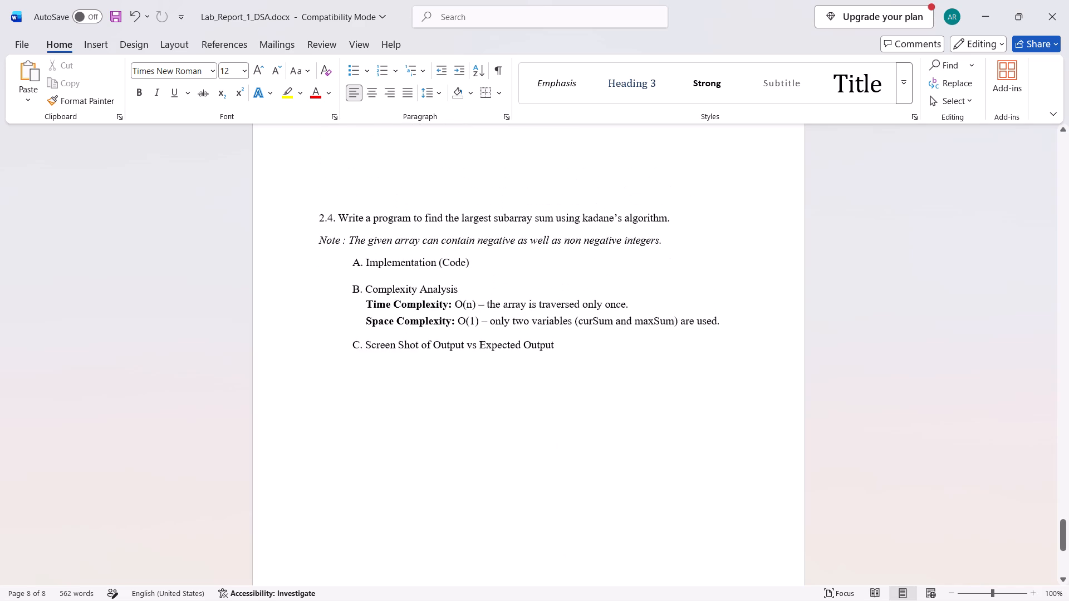
{"action": "left_click", "coordinate": [470, 261]}
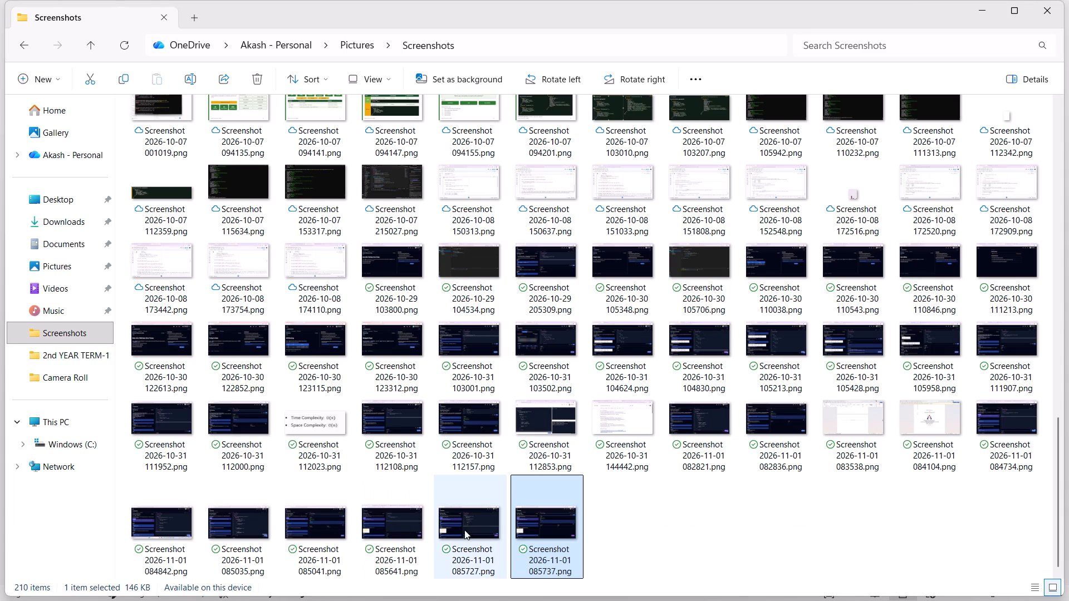
{"action": "double_click", "coordinate": [464, 530]}
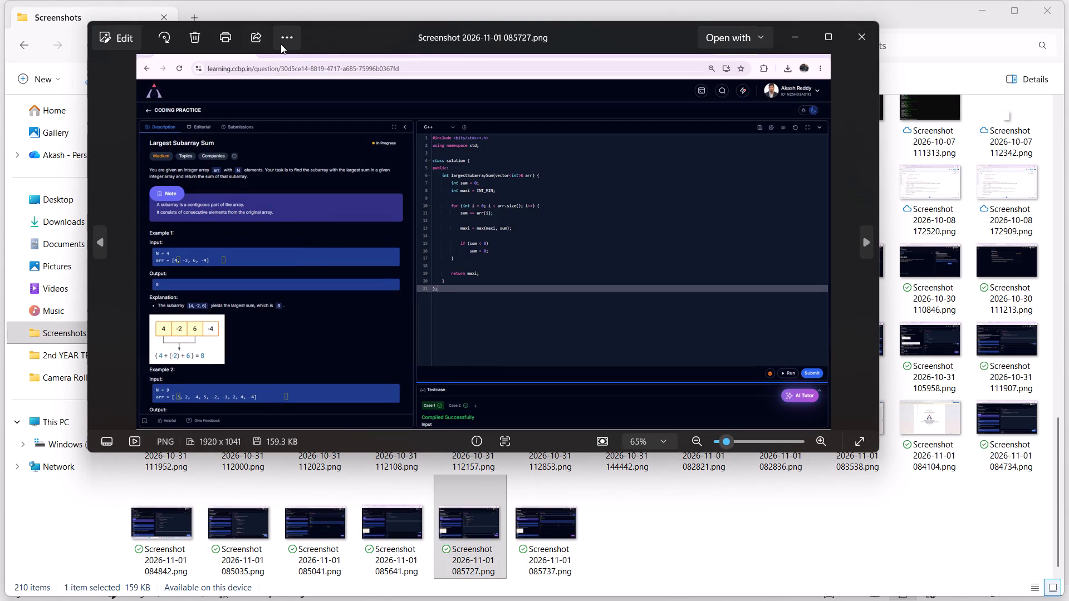
{"action": "left_click", "coordinate": [285, 36]}
{"action": "left_click", "coordinate": [195, 92]}
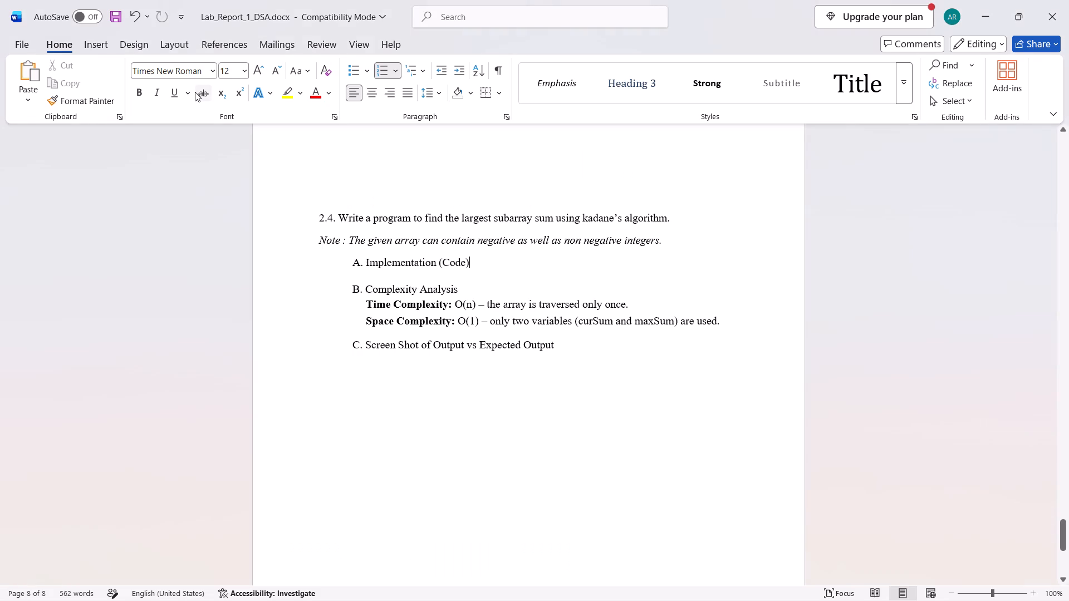
{"action": "key", "text": "ctrl+v"}
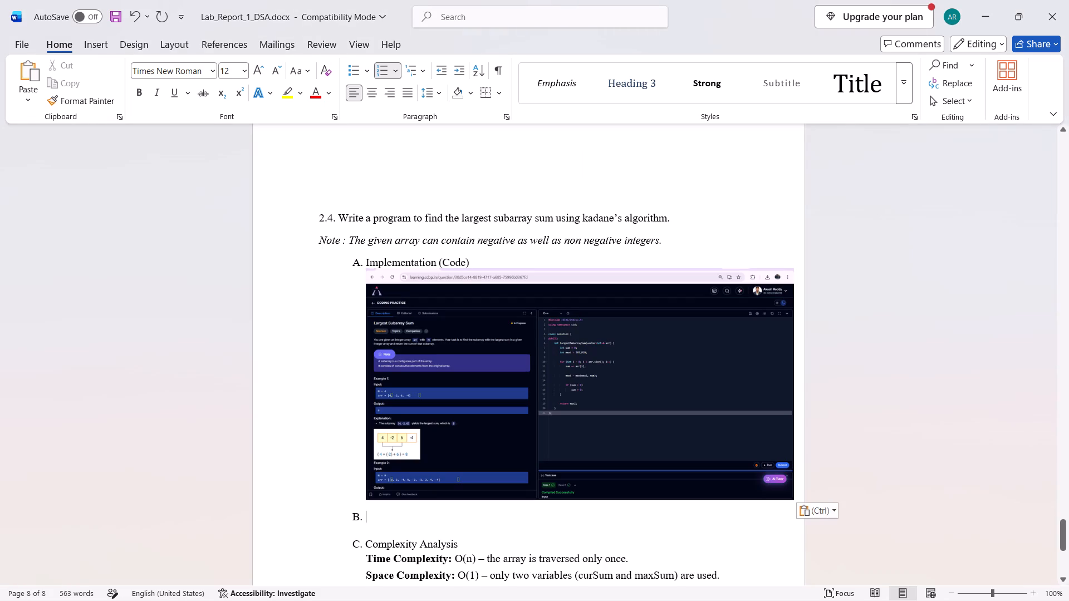
{"action": "key", "text": "BackSpace"}
Copy Screenshot 2026-11-01 085737.png and paste it under question 2.4's "C. Screen Shot of Output vs Expected Output", removing the extra list letter.
{"action": "scroll", "coordinate": [375, 456], "scroll_direction": "down", "scroll_amount": 1}
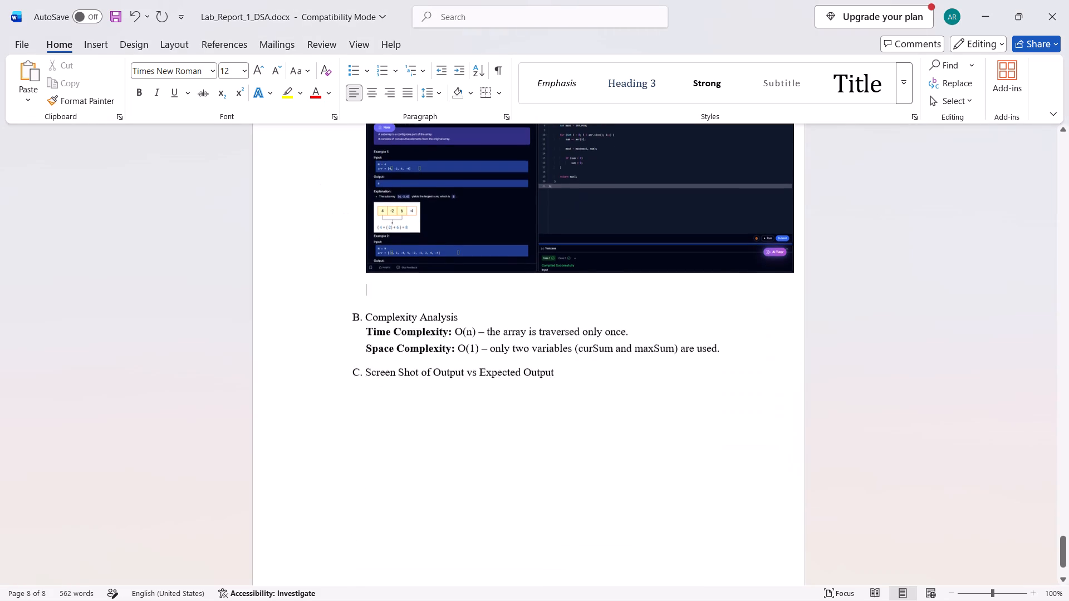
{"action": "scroll", "coordinate": [375, 456], "scroll_direction": "down", "scroll_amount": 1}
{"action": "left_click", "coordinate": [558, 344]}
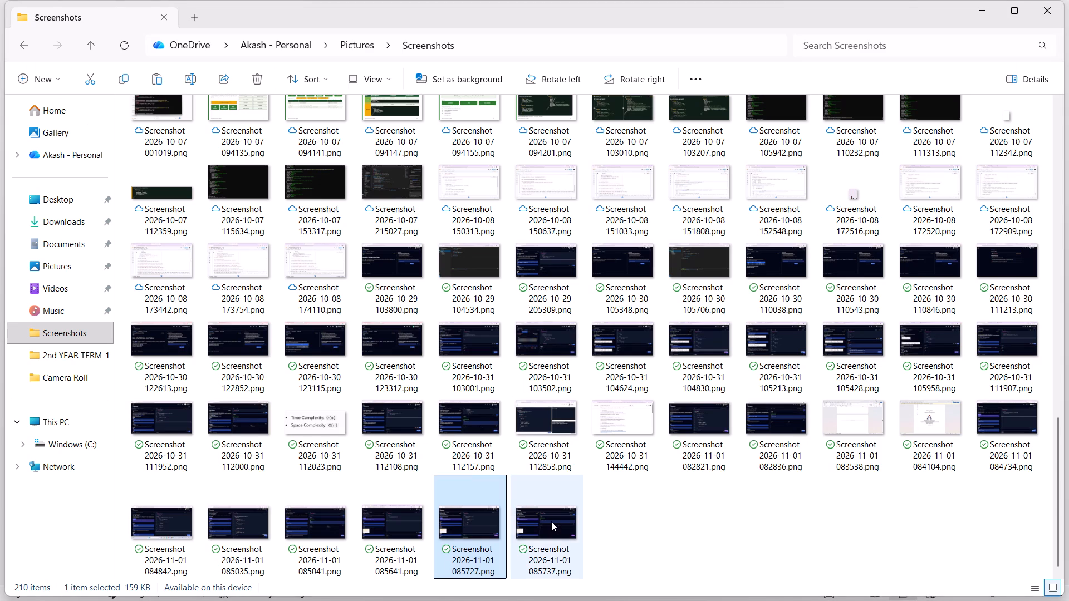
{"action": "double_click", "coordinate": [551, 521]}
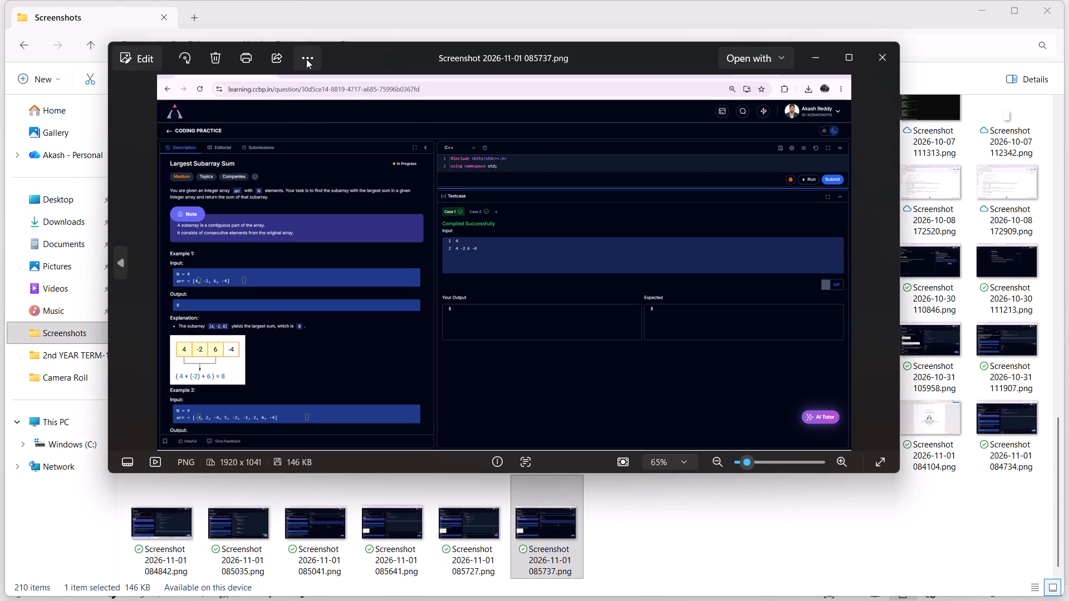
{"action": "left_click", "coordinate": [306, 58]}
{"action": "left_click", "coordinate": [258, 114]}
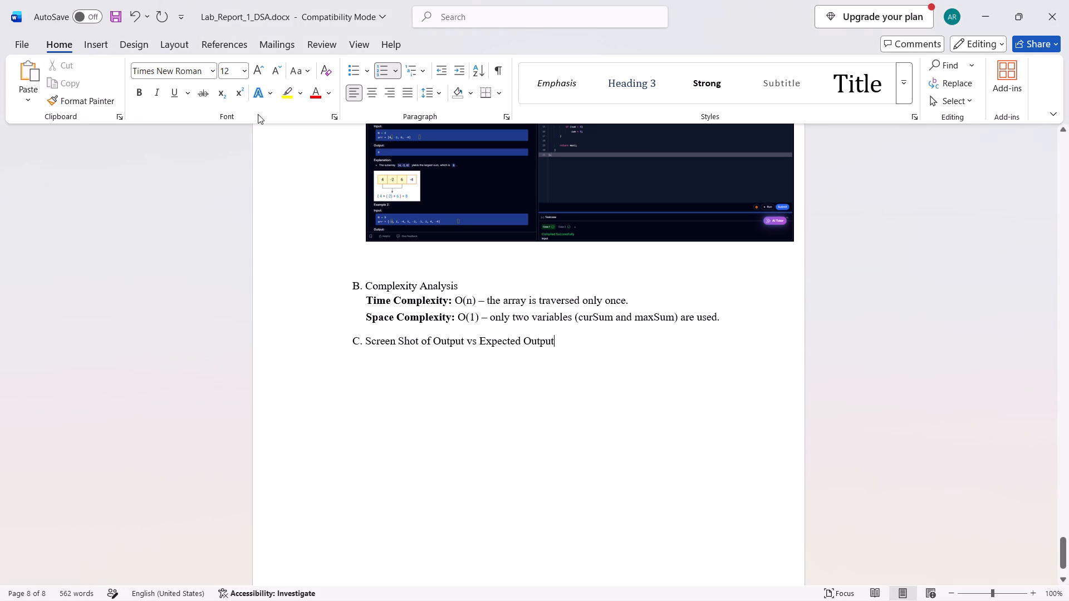
{"action": "key", "text": "ctrl+v"}
{"action": "key", "text": "BackSpace"}
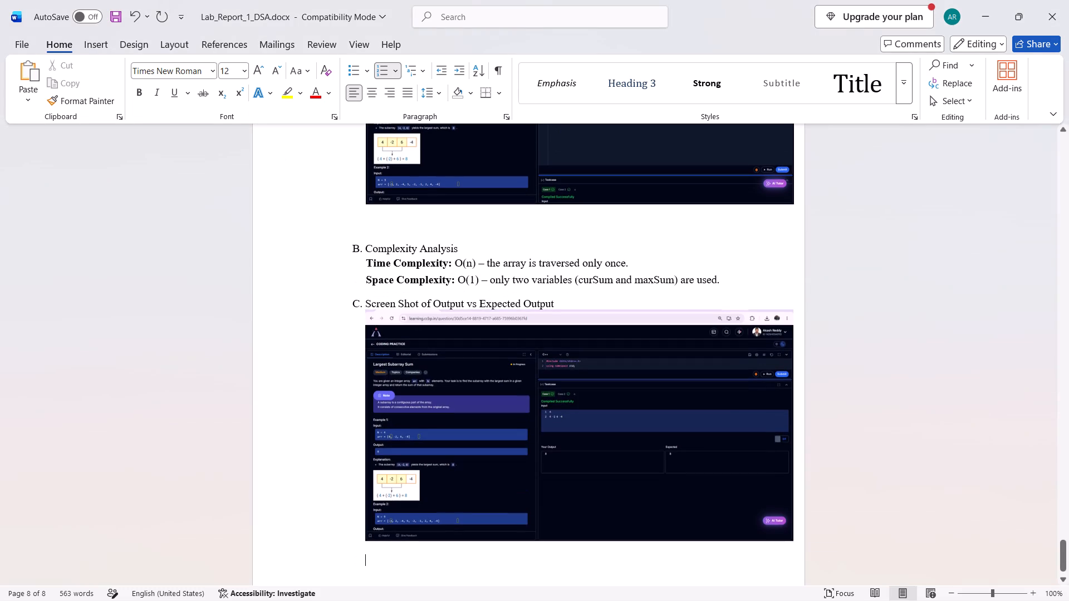
Review the layout from the question 2.3 output through the end of question 2.4 with its new screenshots.
{"action": "scroll", "coordinate": [474, 321], "scroll_direction": "down", "scroll_amount": 3}
{"action": "scroll", "coordinate": [474, 321], "scroll_direction": "up", "scroll_amount": 4}
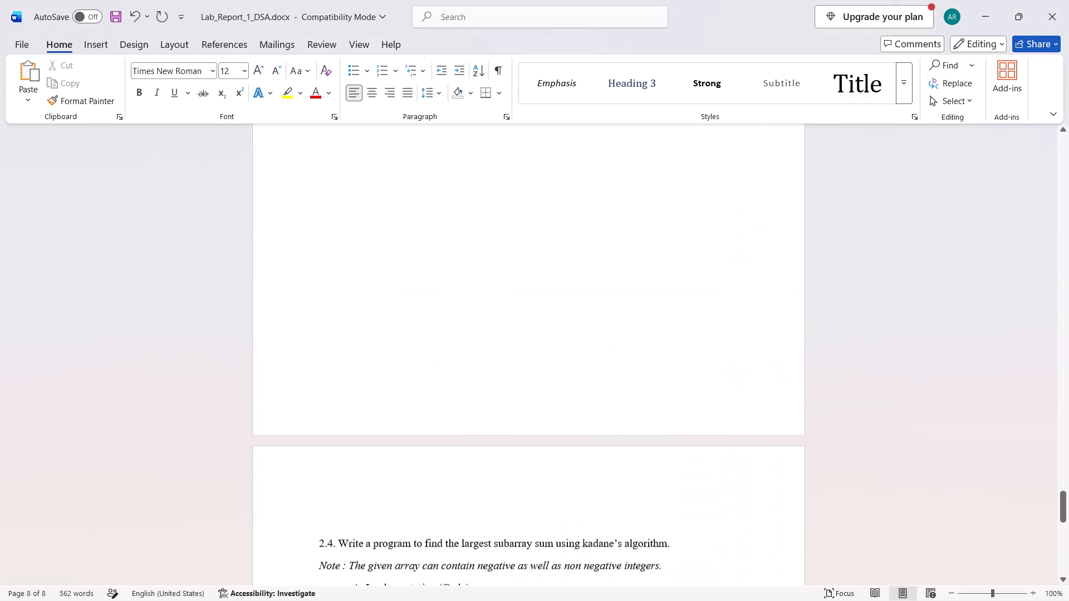
{"action": "scroll", "coordinate": [474, 321], "scroll_direction": "up", "scroll_amount": 2}
{"action": "scroll", "coordinate": [474, 321], "scroll_direction": "down", "scroll_amount": 1}
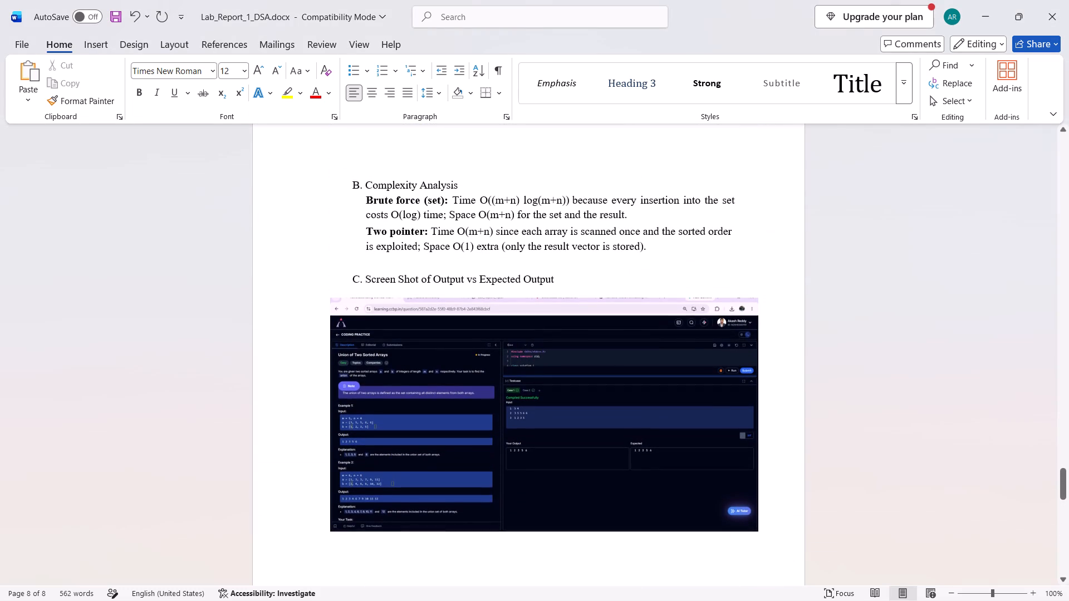
{"action": "scroll", "coordinate": [474, 321], "scroll_direction": "down", "scroll_amount": 2}
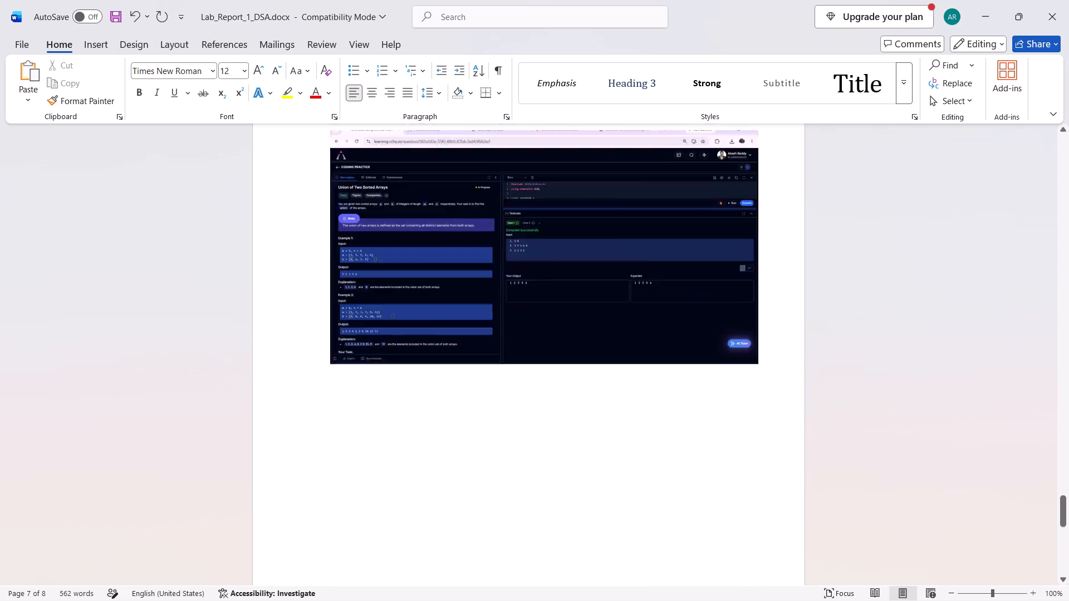
{"action": "scroll", "coordinate": [474, 321], "scroll_direction": "down", "scroll_amount": 3}
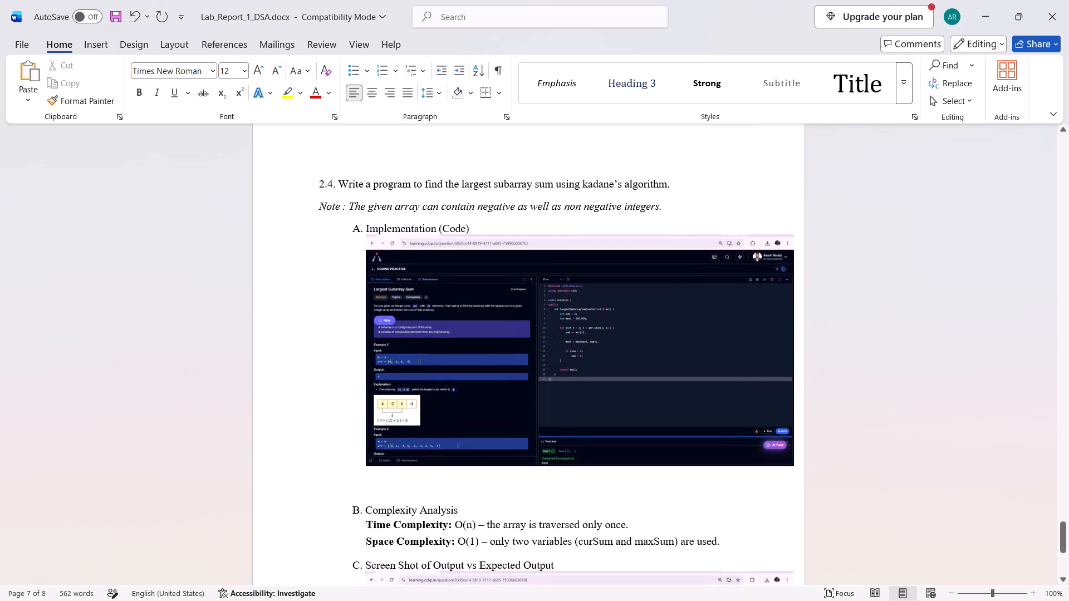
{"action": "scroll", "coordinate": [474, 321], "scroll_direction": "down", "scroll_amount": 3}
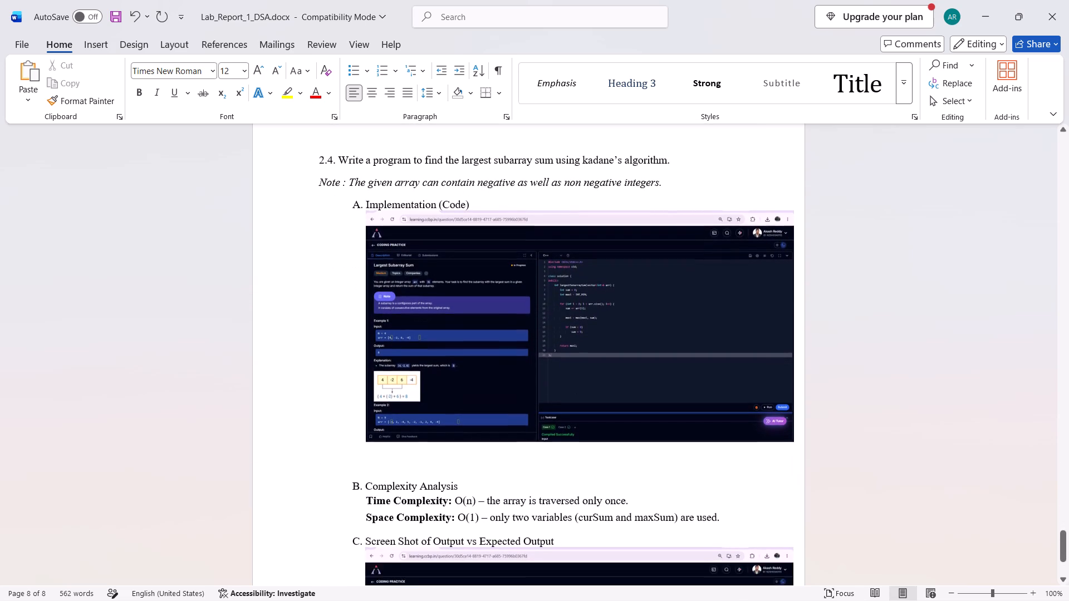
{"action": "scroll", "coordinate": [474, 321], "scroll_direction": "down", "scroll_amount": 4}
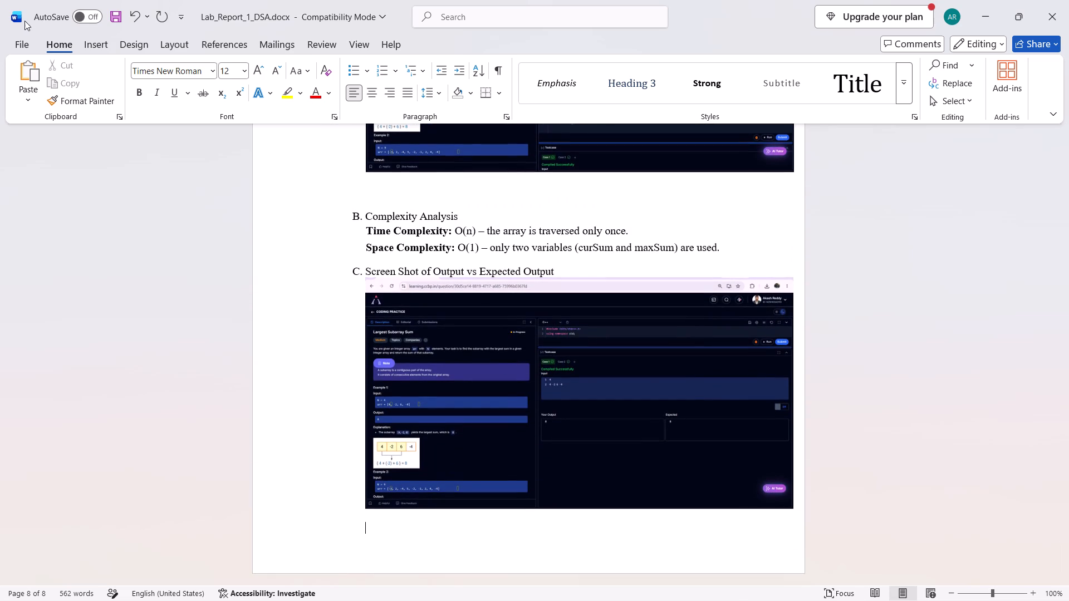
Start saving a copy of the report into the Downloads folder with PDF as the file type.
{"action": "left_click", "coordinate": [18, 47]}
{"action": "left_click", "coordinate": [34, 259]}
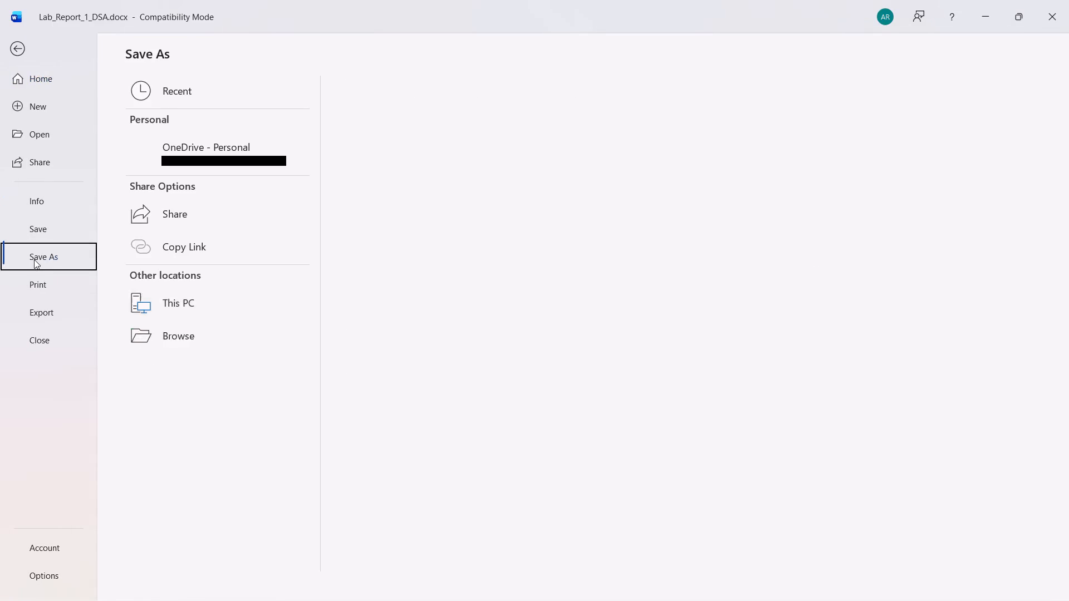
{"action": "left_click", "coordinate": [154, 362]}
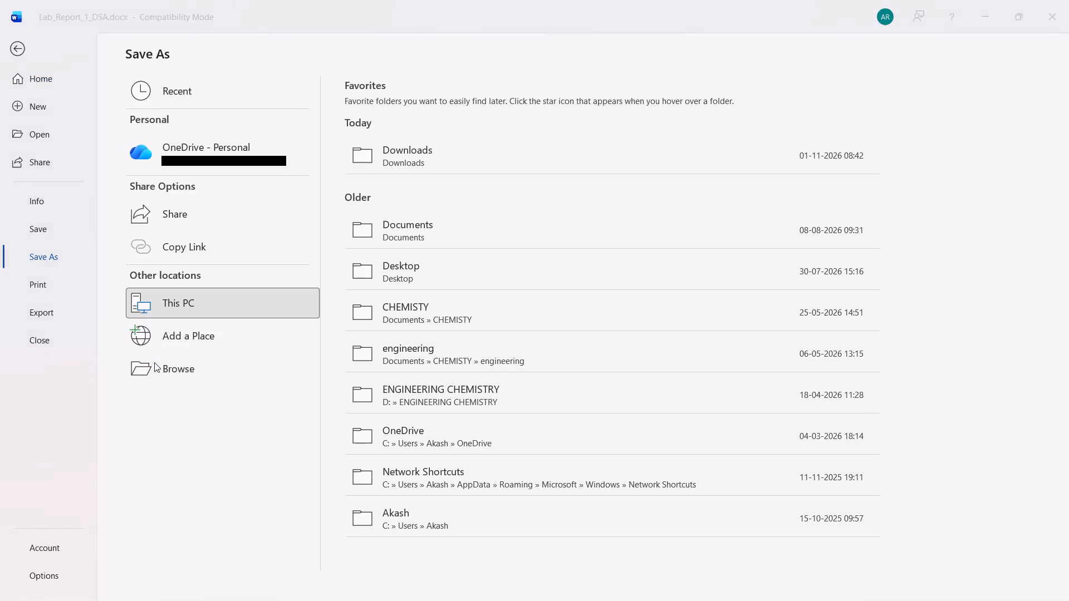
{"action": "scroll", "coordinate": [52, 152], "scroll_direction": "up", "scroll_amount": 1}
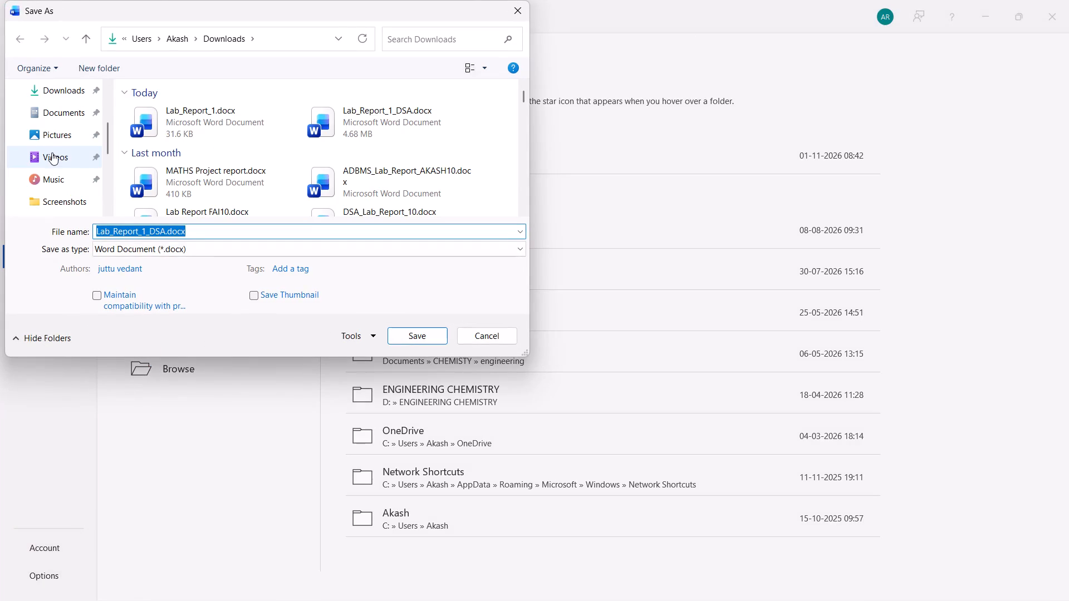
{"action": "left_click", "coordinate": [37, 94]}
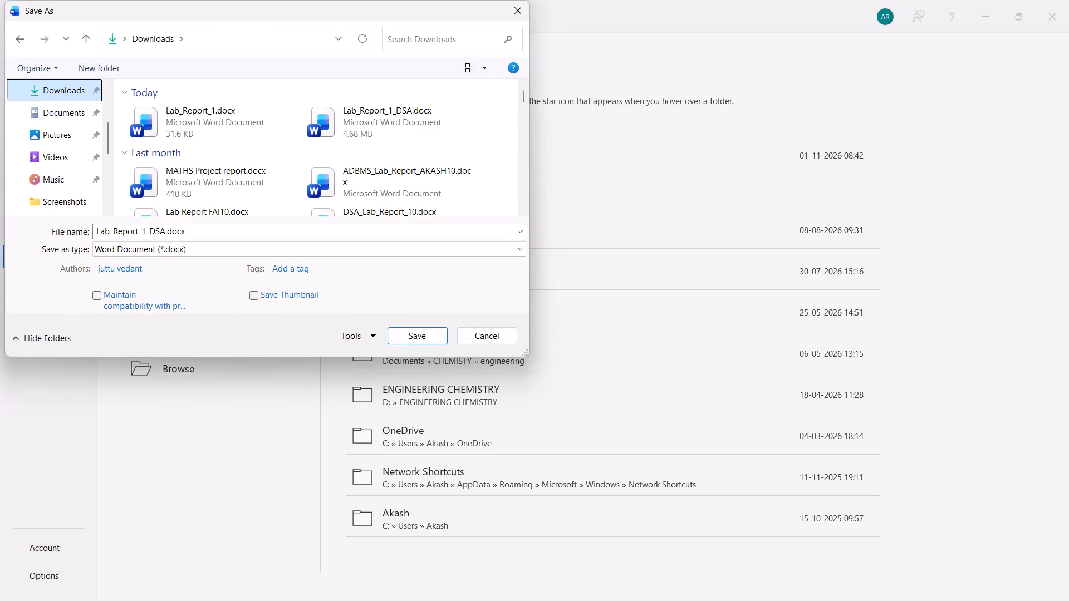
{"action": "left_click", "coordinate": [187, 248]}
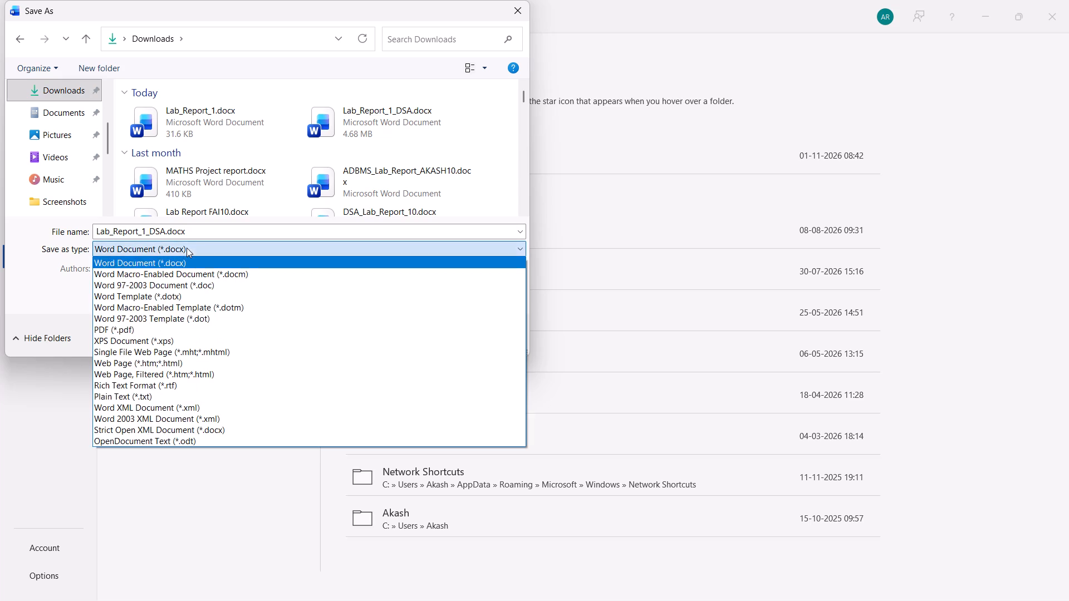
{"action": "left_click", "coordinate": [138, 327]}
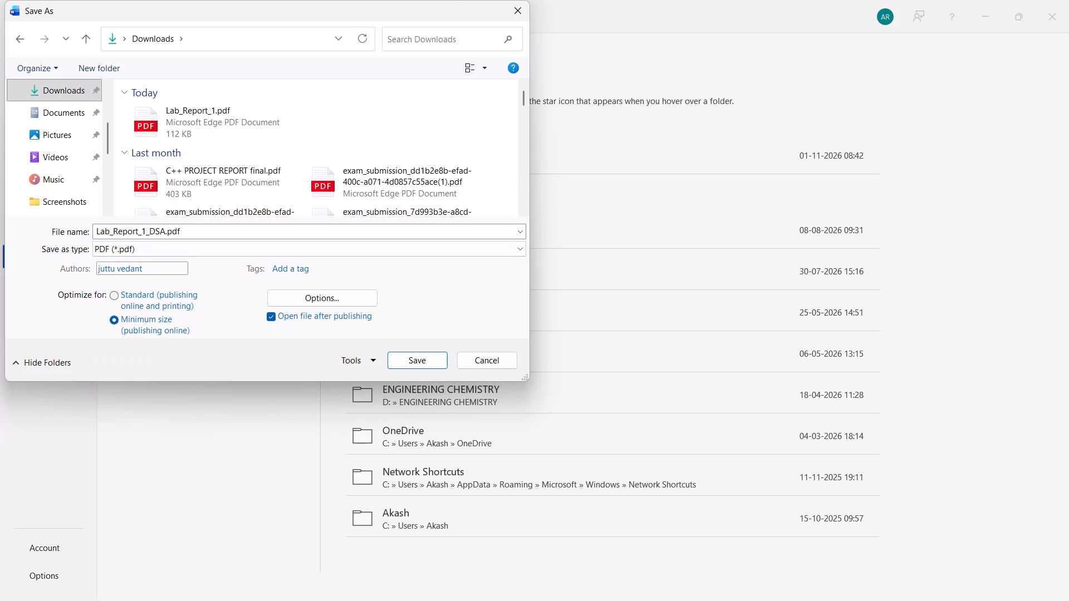
{"action": "scroll", "coordinate": [69, 124], "scroll_direction": "up", "scroll_amount": 1}
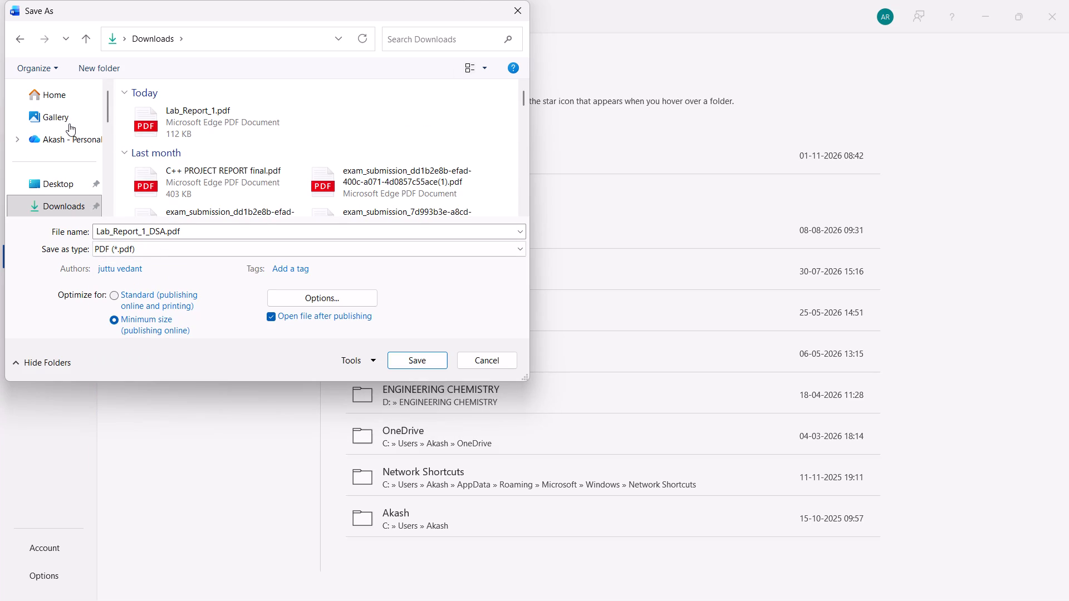
{"action": "scroll", "coordinate": [69, 124], "scroll_direction": "down", "scroll_amount": 1}
{"action": "scroll", "coordinate": [69, 124], "scroll_direction": "up", "scroll_amount": 1}
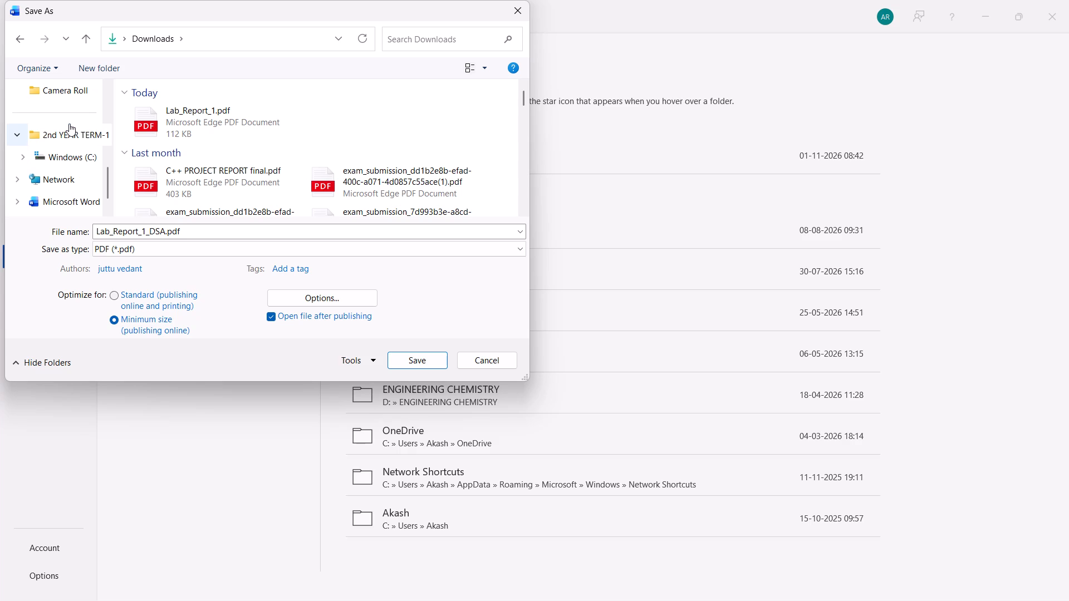
{"action": "left_click", "coordinate": [67, 127]}
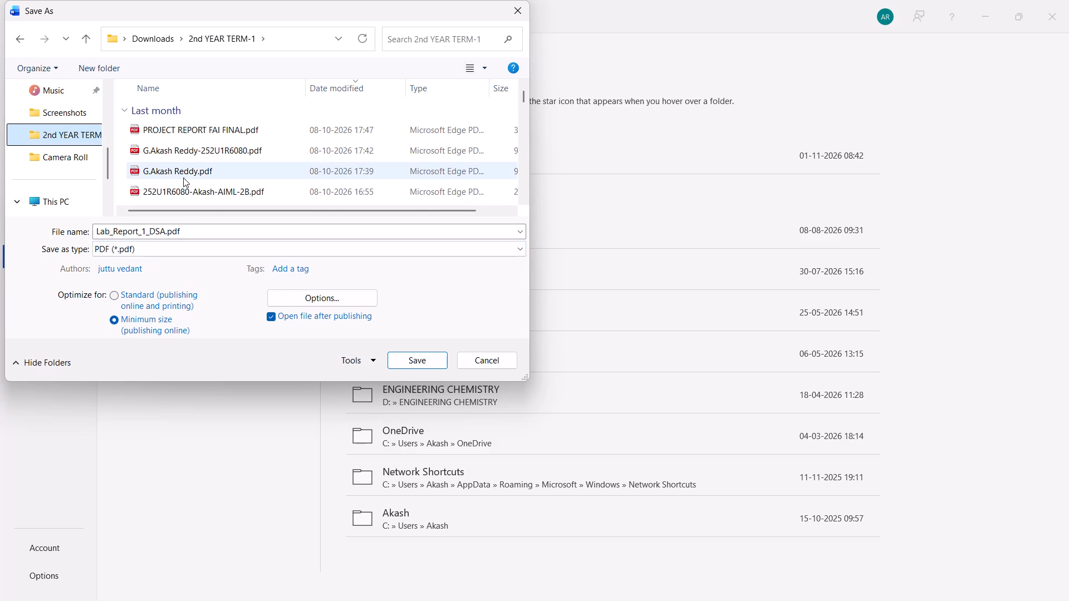
{"action": "scroll", "coordinate": [183, 178], "scroll_direction": "up", "scroll_amount": 1}
{"action": "scroll", "coordinate": [70, 122], "scroll_direction": "up", "scroll_amount": 1}
{"action": "left_click", "coordinate": [52, 196]}
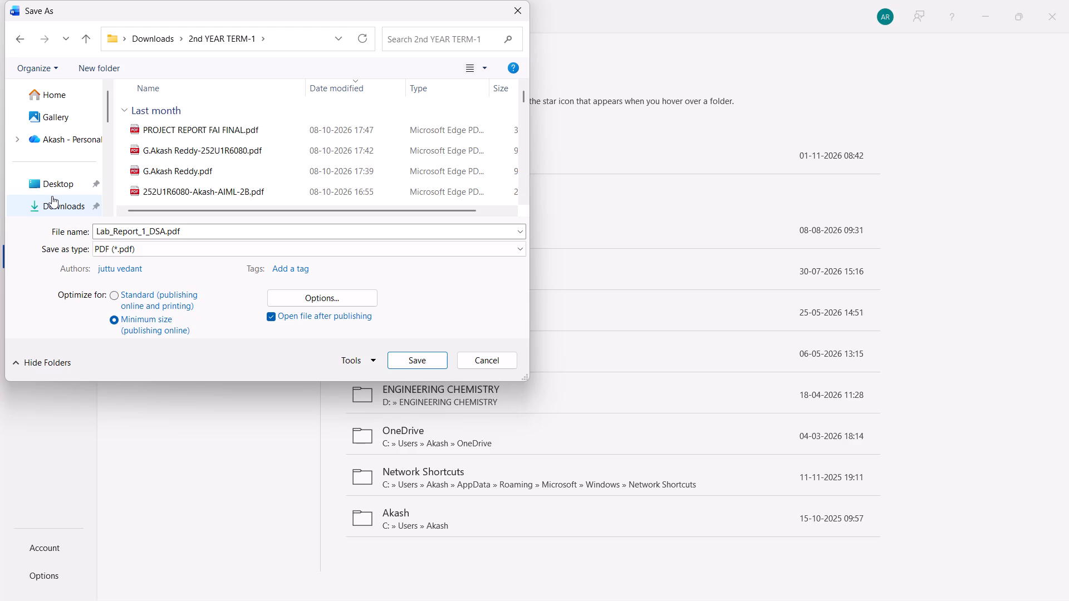
Name the copy Lab_Report_1_DSA.AKASHpdf and save it as a Word Document (*.docx) in the newest file format.
{"action": "left_click", "coordinate": [166, 231]}
{"action": "left_click", "coordinate": [166, 231]}
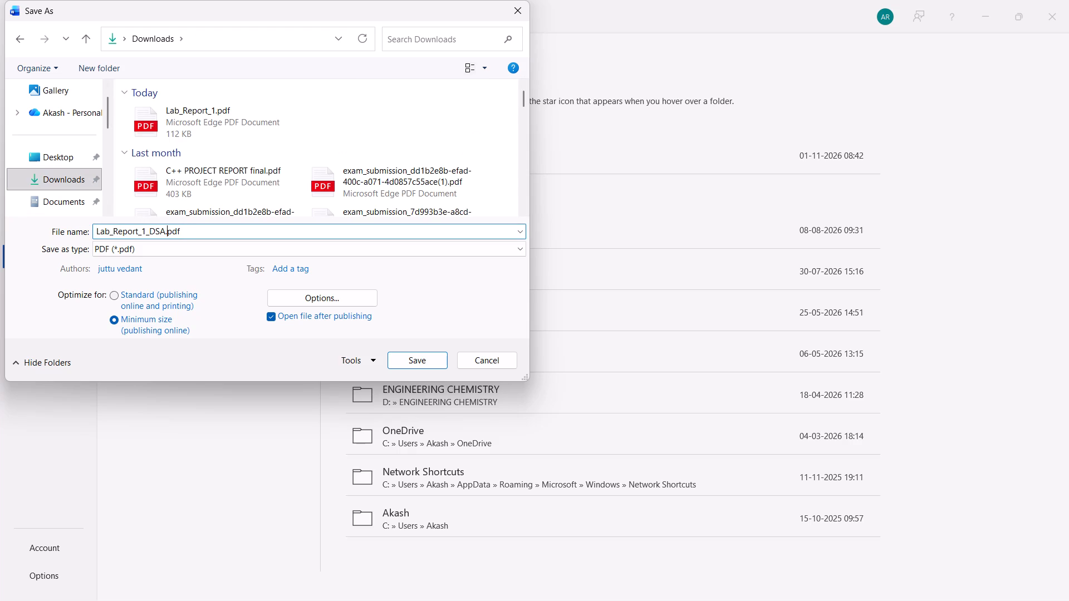
{"action": "type", "text": "AKASH"}
{"action": "key", "text": "space"}
{"action": "key", "text": "BackSpace"}
{"action": "left_click", "coordinate": [137, 250]}
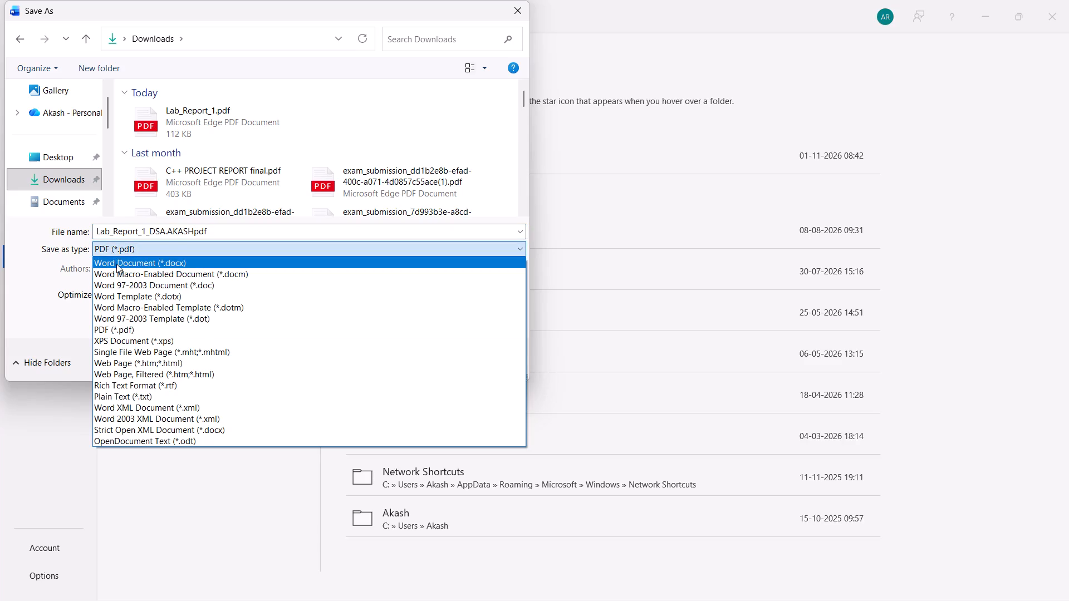
{"action": "left_click", "coordinate": [115, 263]}
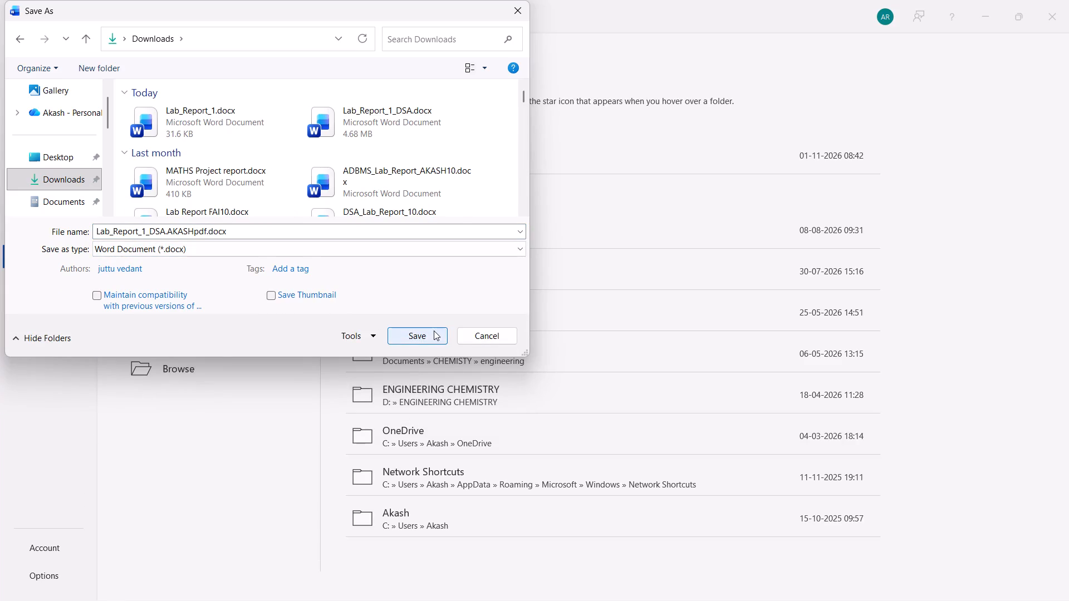
{"action": "left_click", "coordinate": [434, 331]}
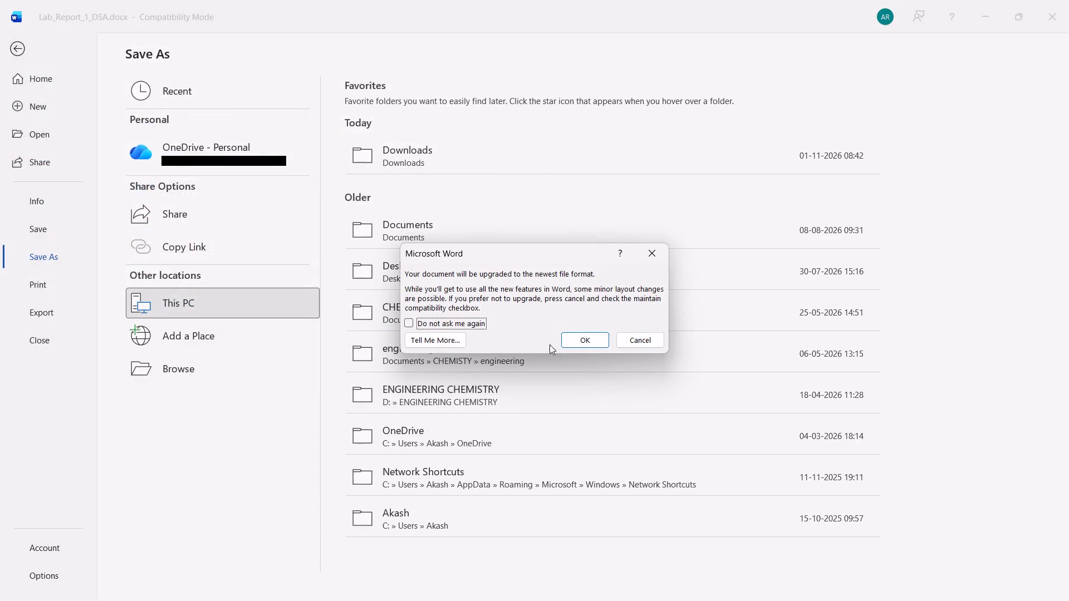
{"action": "left_click", "coordinate": [580, 341]}
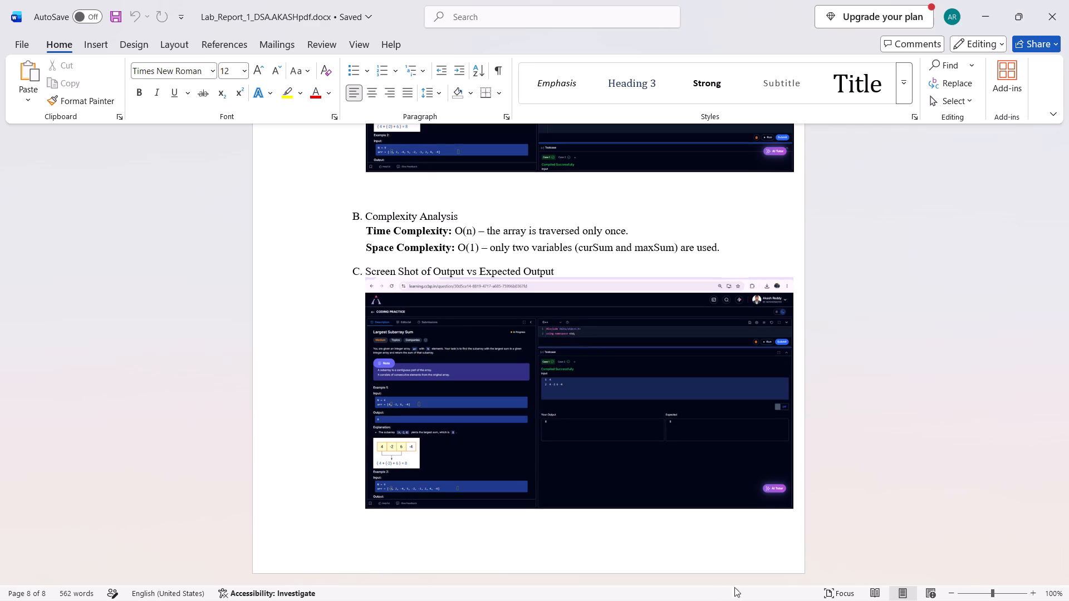
Close the Word report, both open screenshot previews and the Screenshots folder window.
{"action": "left_click", "coordinate": [1068, 2]}
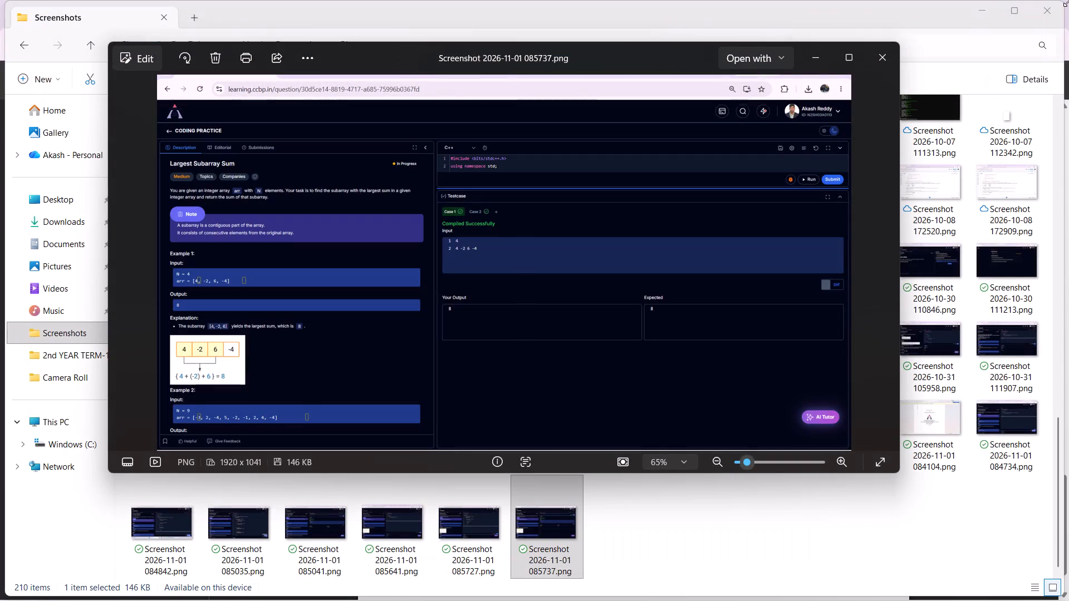
{"action": "left_click", "coordinate": [887, 53]}
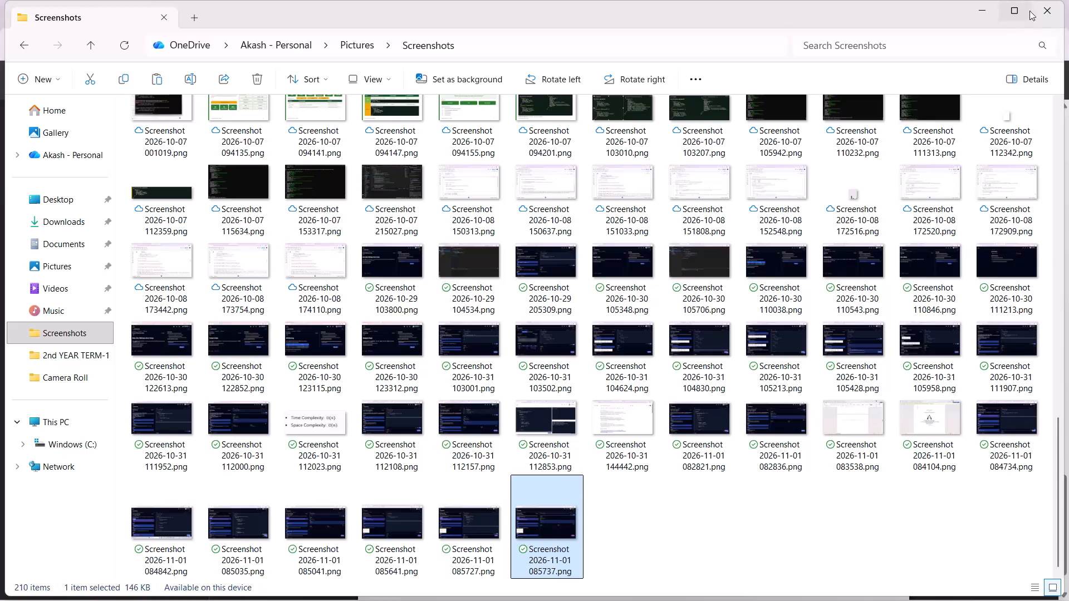
{"action": "left_click", "coordinate": [1036, 9]}
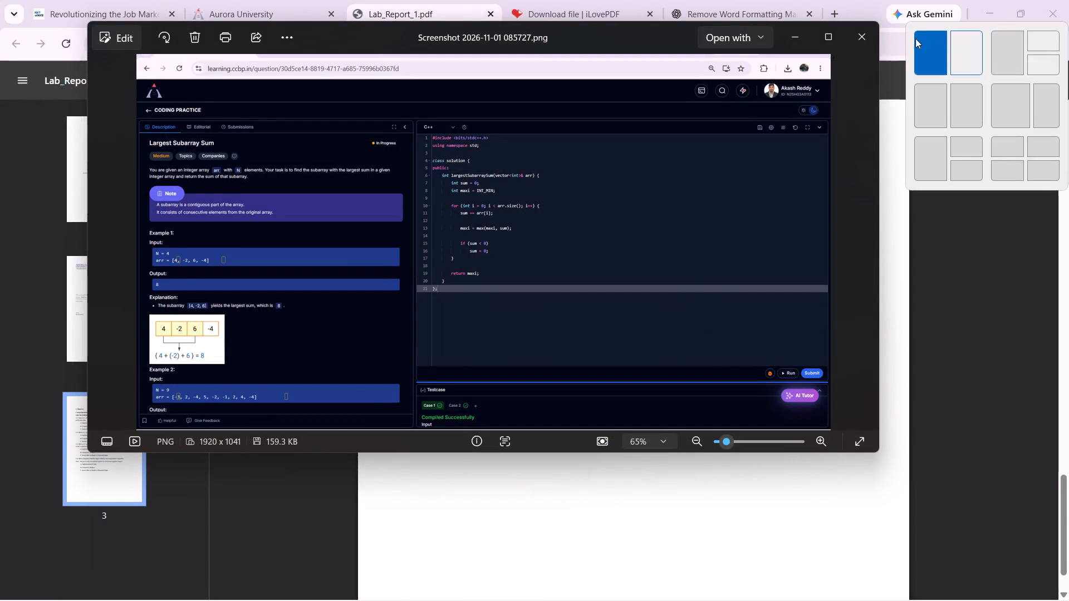
{"action": "left_click", "coordinate": [867, 41]}
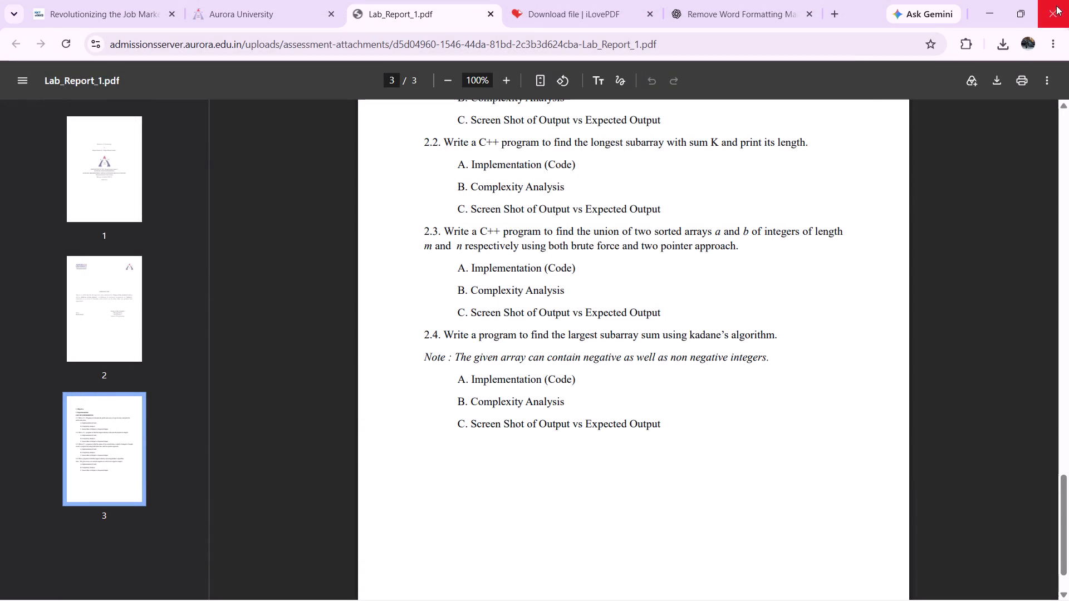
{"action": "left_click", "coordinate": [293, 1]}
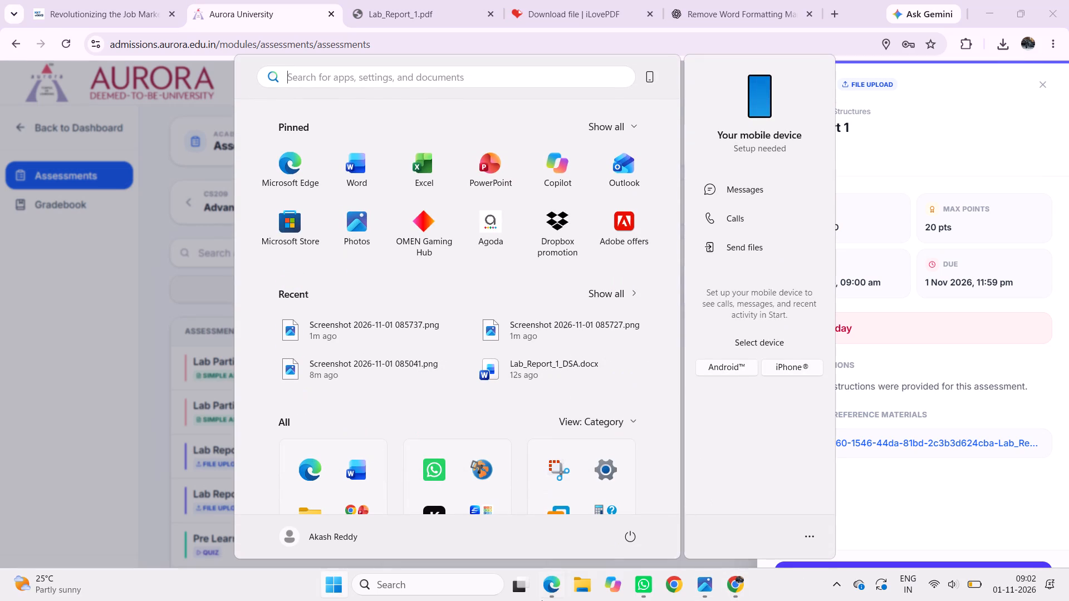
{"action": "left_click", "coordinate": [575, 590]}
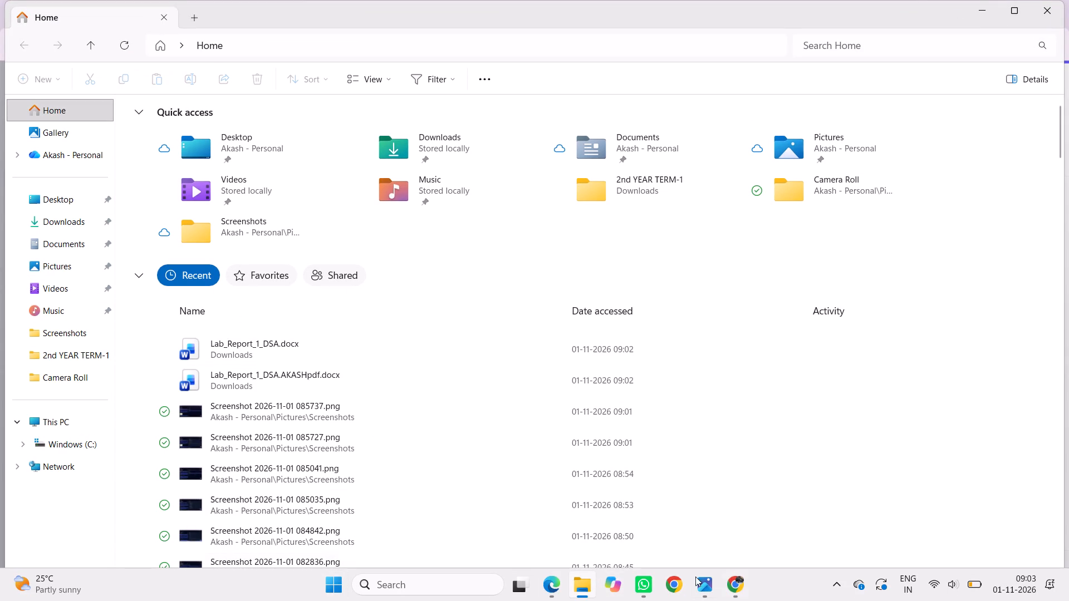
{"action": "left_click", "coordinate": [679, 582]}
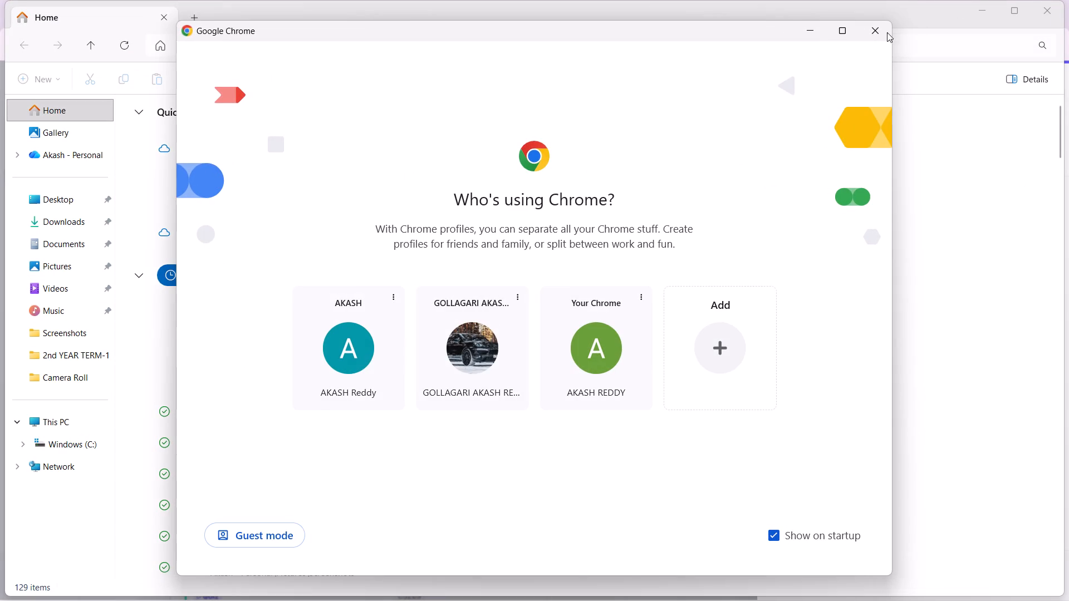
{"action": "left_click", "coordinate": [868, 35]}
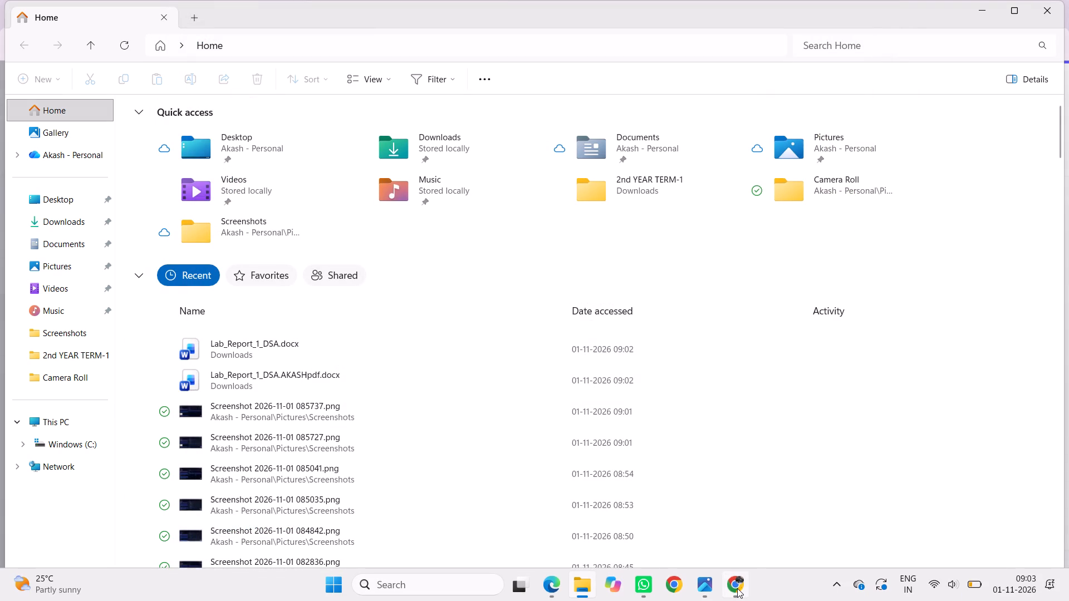
Switch to Chrome and open the WORD to PDF converter on the iLovePDF site.
{"action": "left_click", "coordinate": [737, 588]}
{"action": "left_click", "coordinate": [583, 16]}
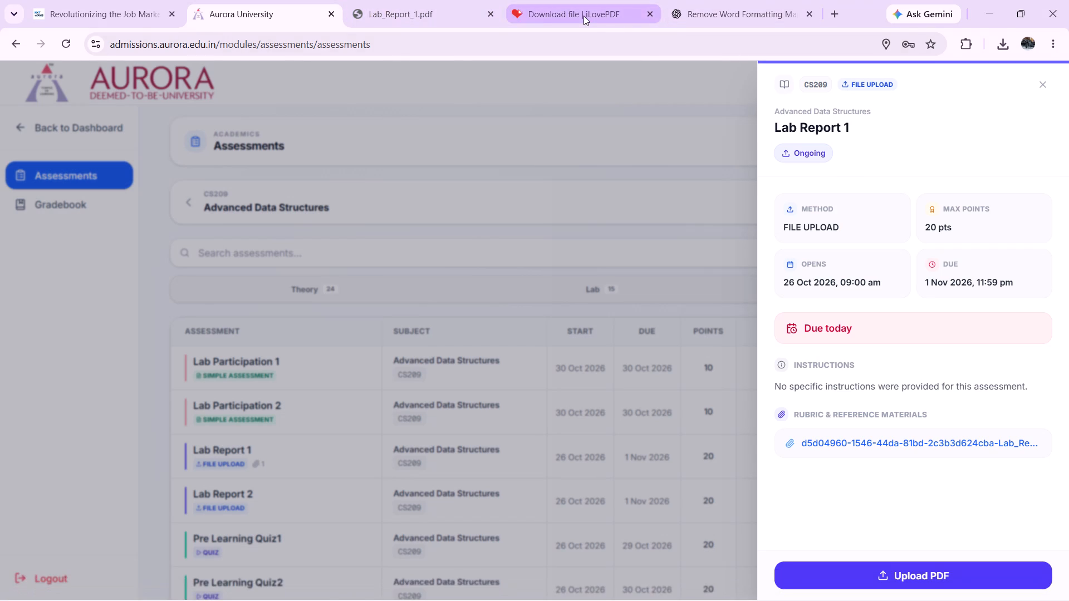
{"action": "left_click", "coordinate": [20, 46]}
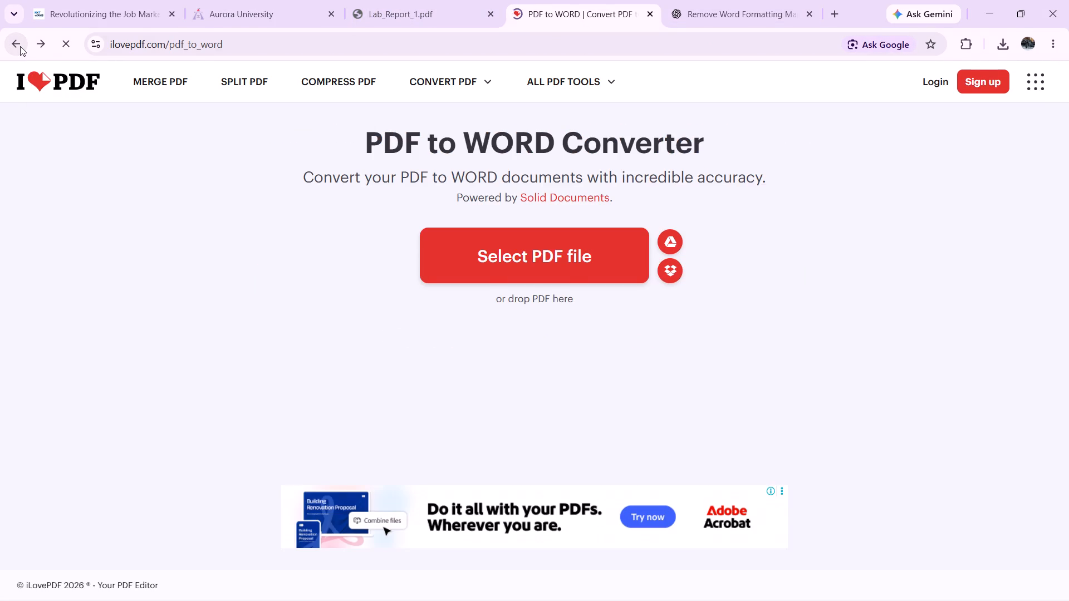
{"action": "left_click", "coordinate": [25, 70]}
{"action": "left_click", "coordinate": [46, 84]}
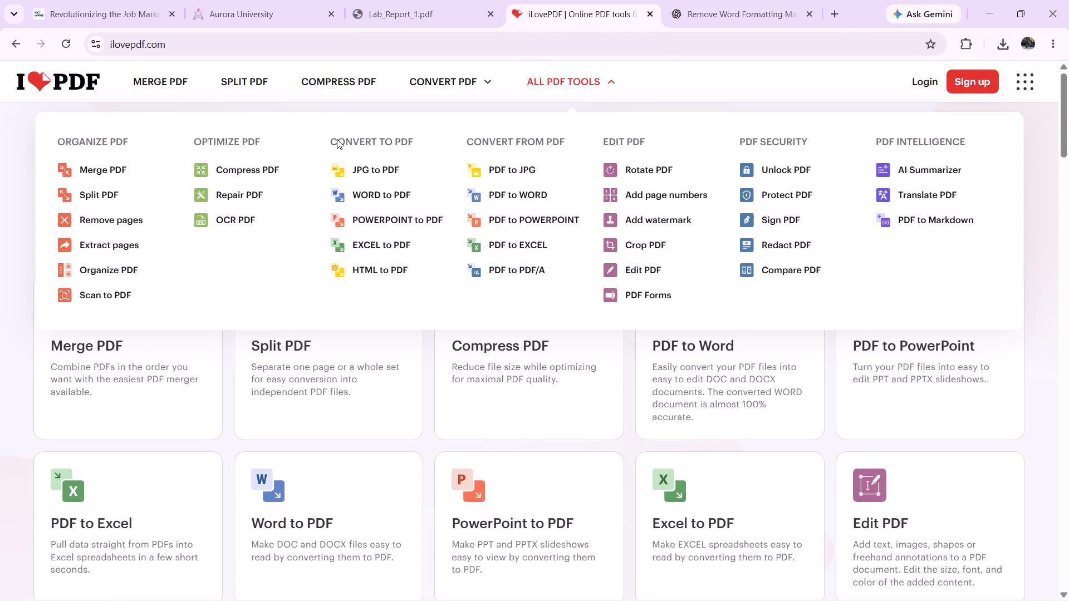
{"action": "left_click", "coordinate": [386, 191]}
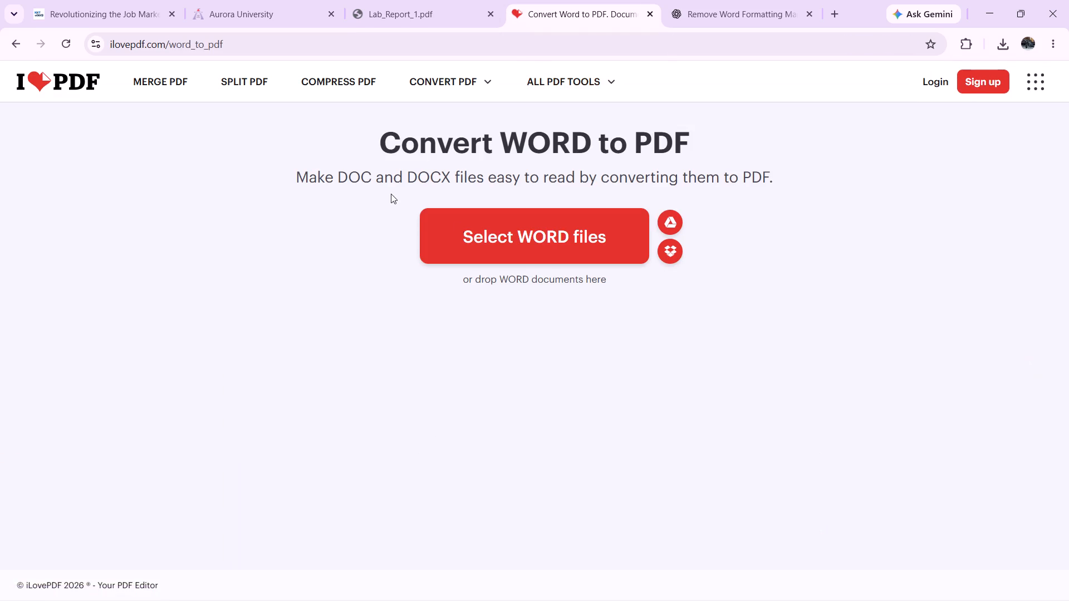
Convert Lab_Report_1_DSA.AKASHpdf.docx from the Downloads folder to PDF and download the result.
{"action": "left_click", "coordinate": [553, 246]}
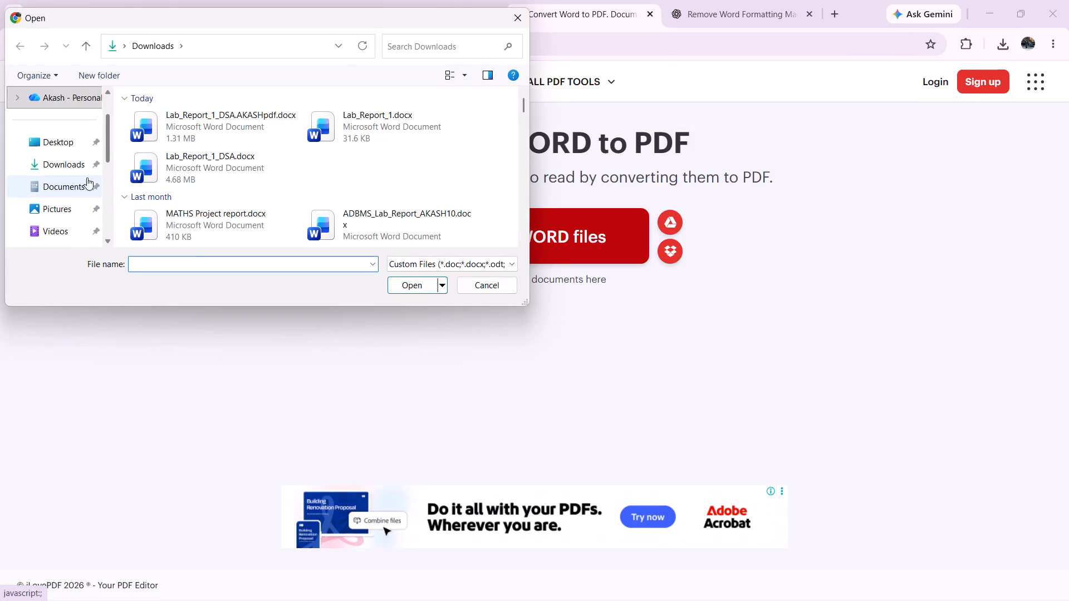
{"action": "left_click", "coordinate": [57, 164]}
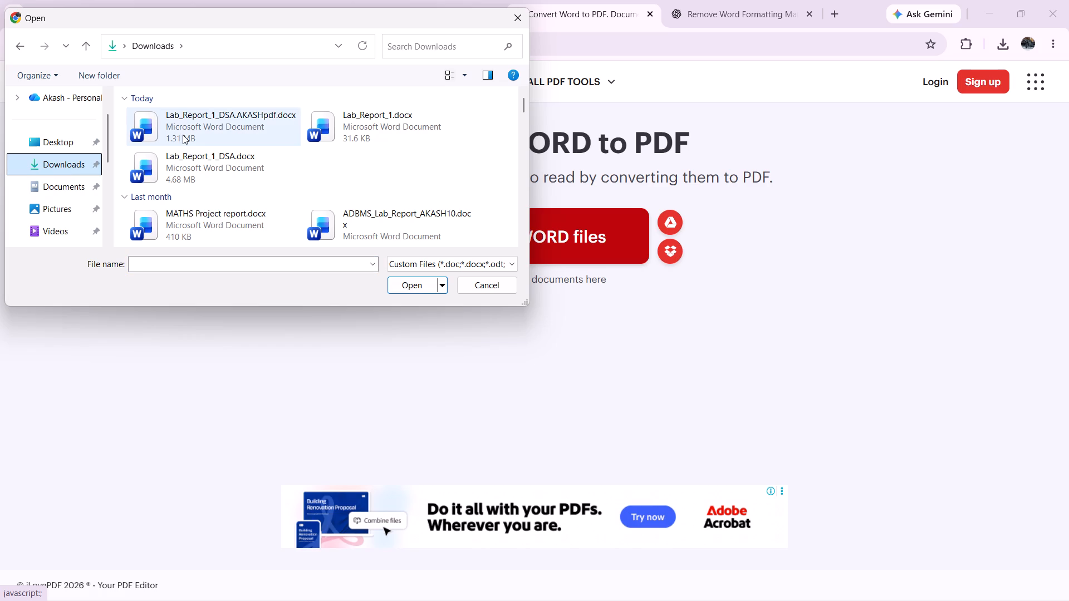
{"action": "double_click", "coordinate": [183, 135]}
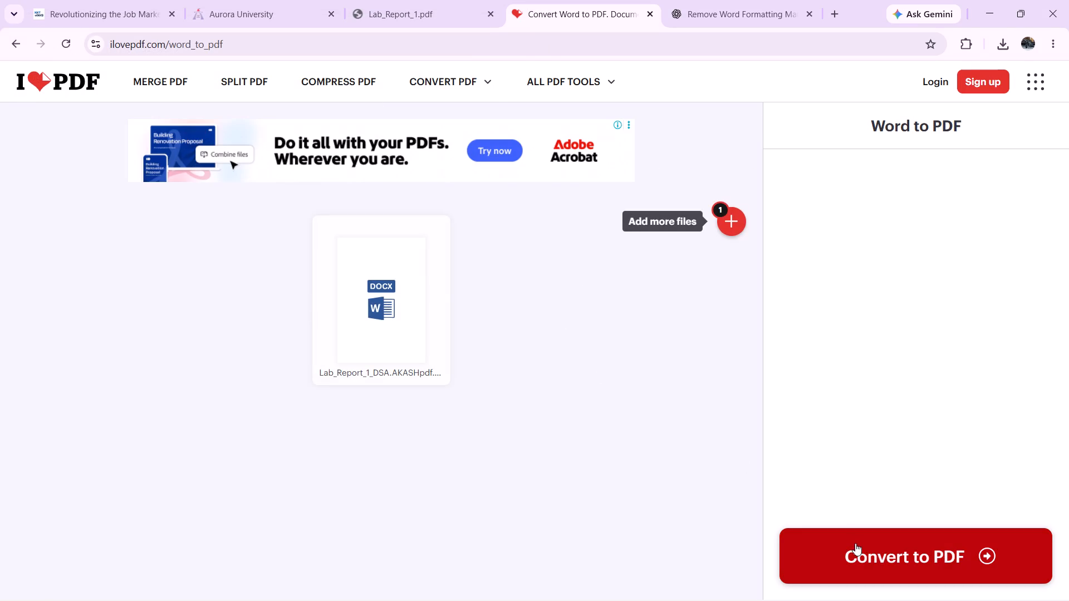
{"action": "left_click", "coordinate": [855, 543]}
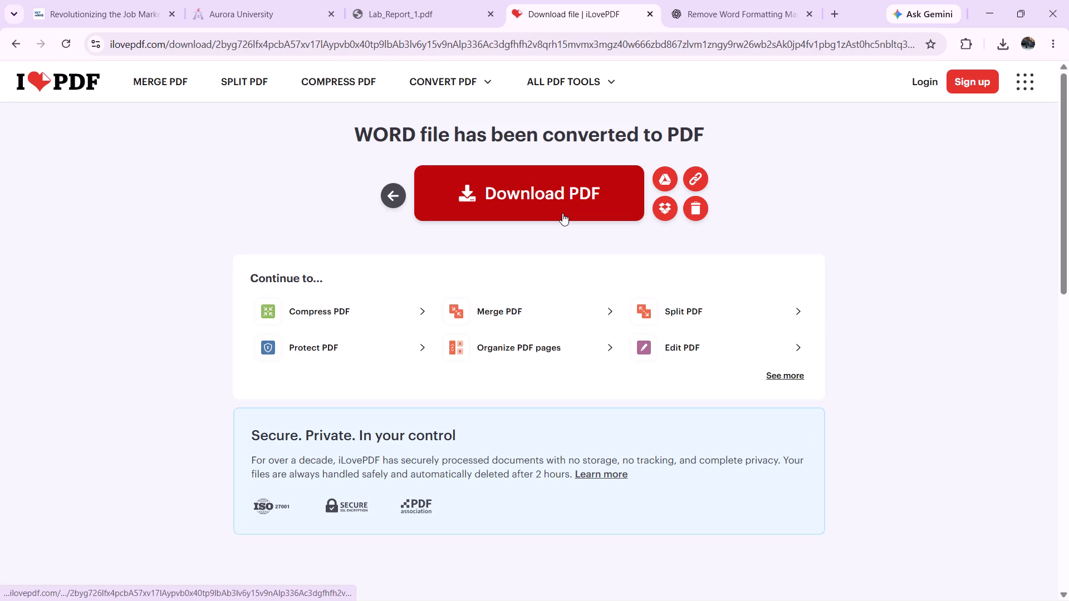
{"action": "left_click", "coordinate": [562, 213]}
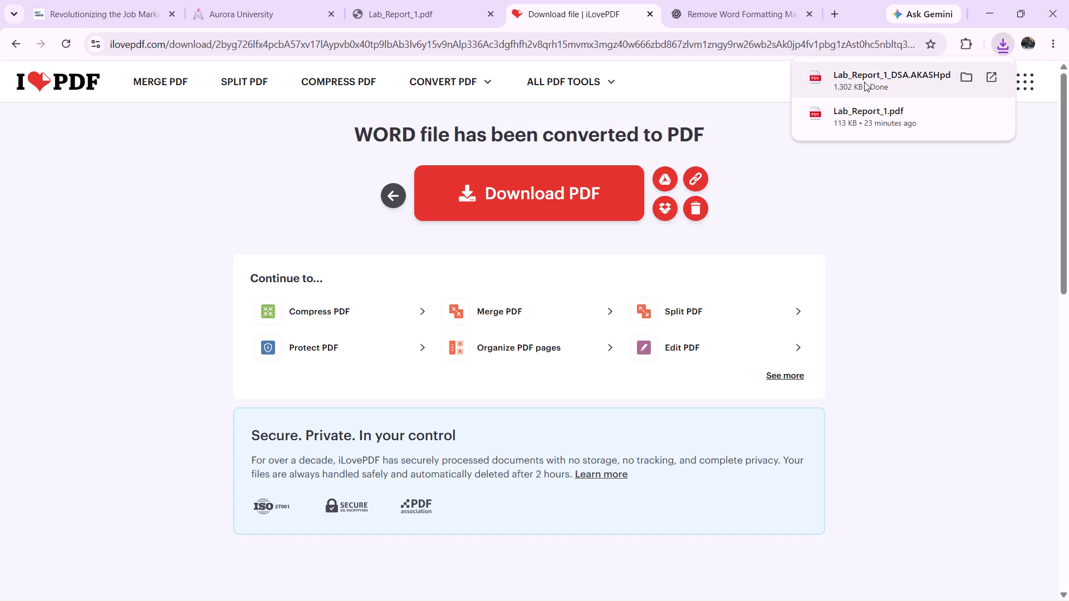
Open the converted Lab_Report_1_DSA.AKASHpdf.pdf and examine the cover, certificate, experiment screenshots and complexity analyses on all pages.
{"action": "double_click", "coordinate": [864, 82]}
{"action": "scroll", "coordinate": [630, 328], "scroll_direction": "down", "scroll_amount": 3}
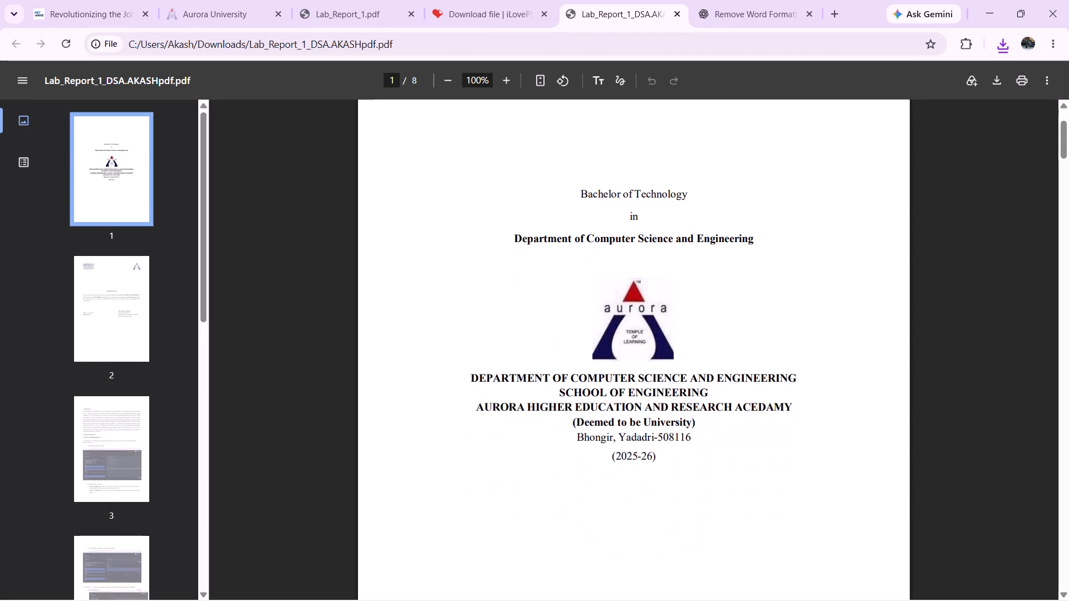
{"action": "scroll", "coordinate": [630, 328], "scroll_direction": "down", "scroll_amount": 4}
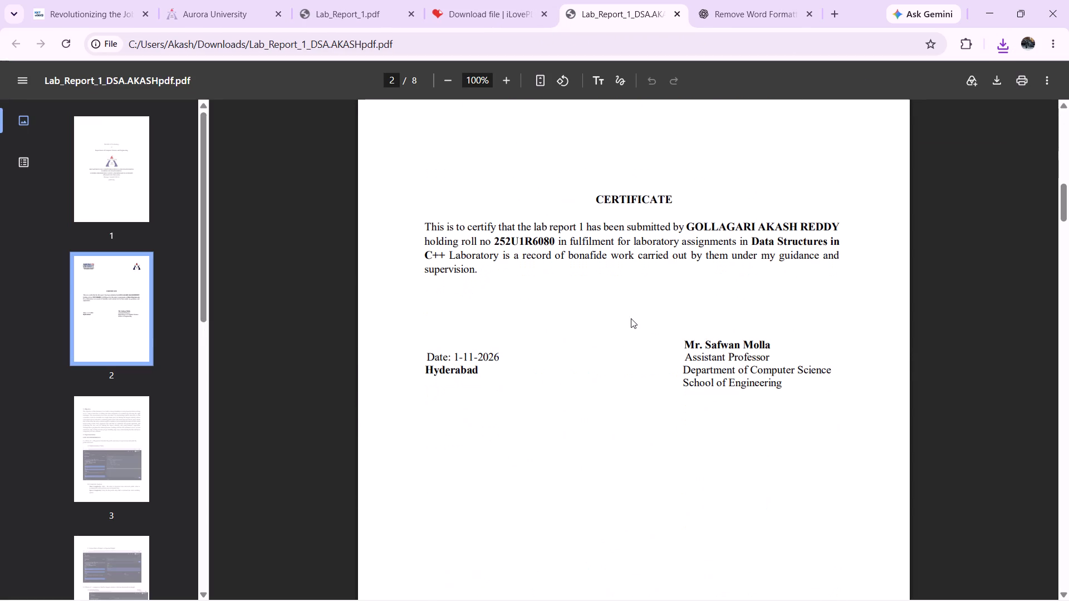
{"action": "scroll", "coordinate": [631, 318], "scroll_direction": "down", "scroll_amount": 6}
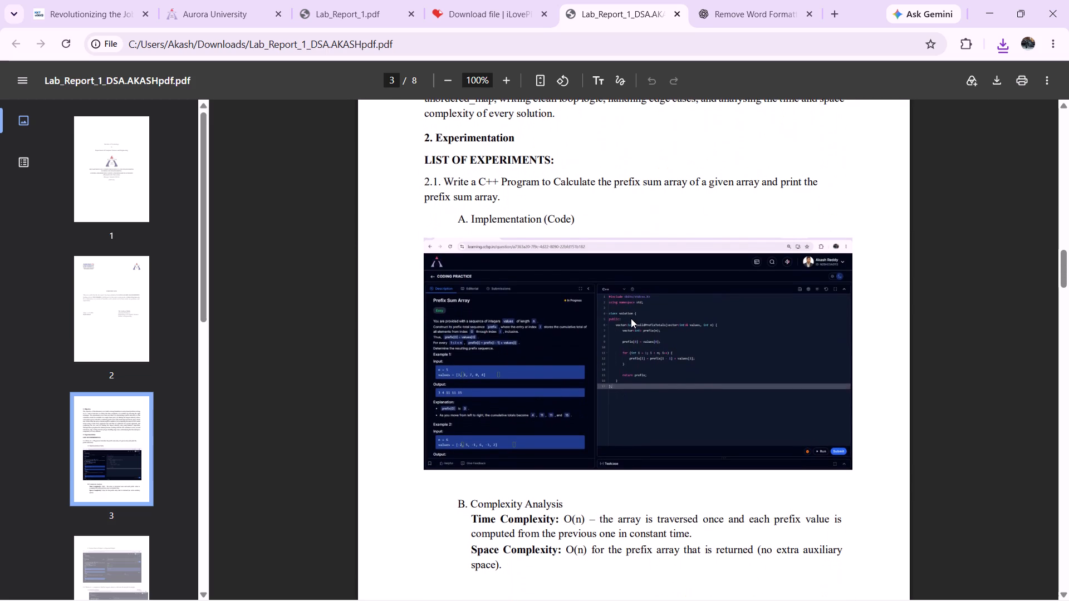
{"action": "scroll", "coordinate": [631, 318], "scroll_direction": "down", "scroll_amount": 1}
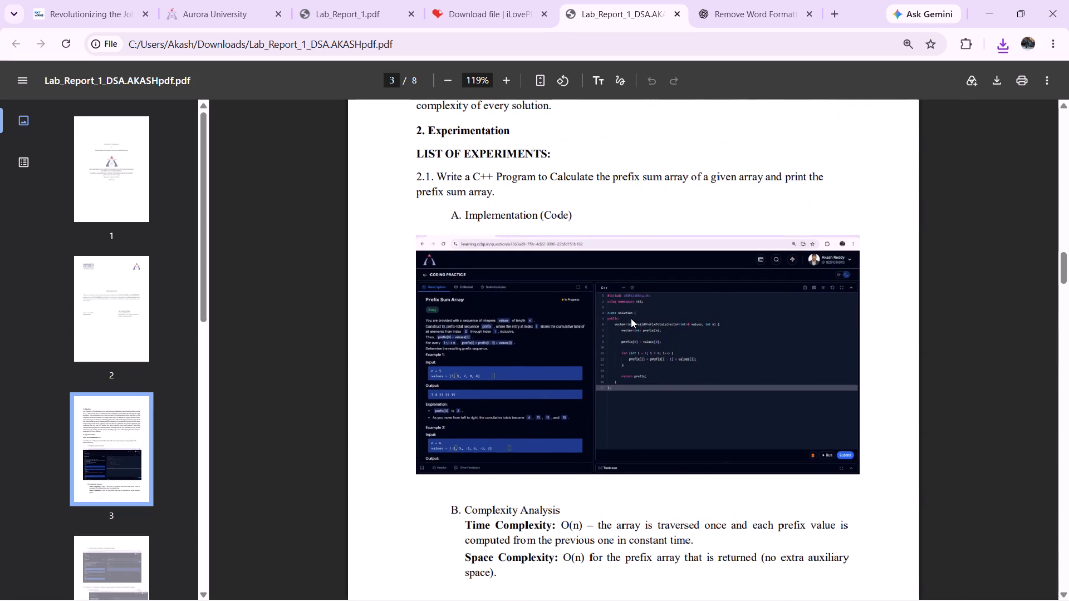
{"action": "scroll", "coordinate": [631, 318], "scroll_direction": "down", "scroll_amount": 4}
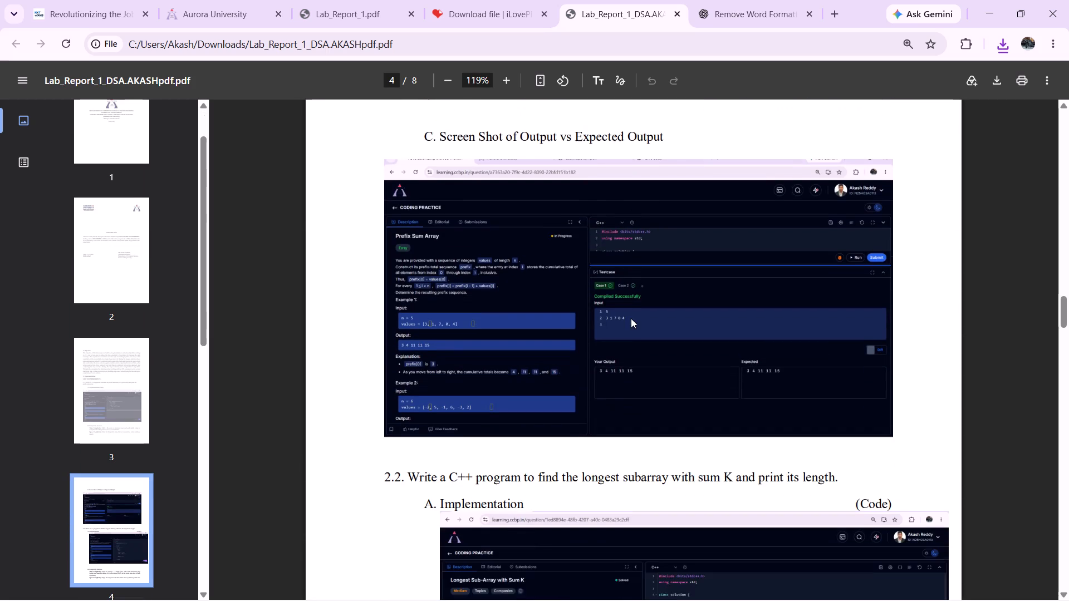
{"action": "scroll", "coordinate": [631, 318], "scroll_direction": "down", "scroll_amount": 5}
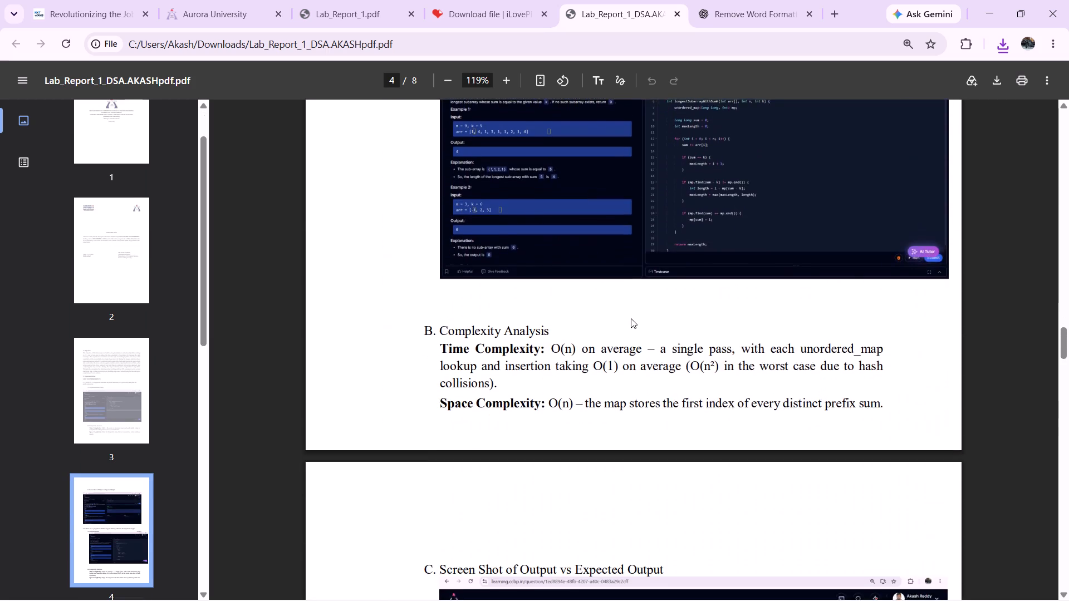
{"action": "scroll", "coordinate": [631, 318], "scroll_direction": "down", "scroll_amount": 7}
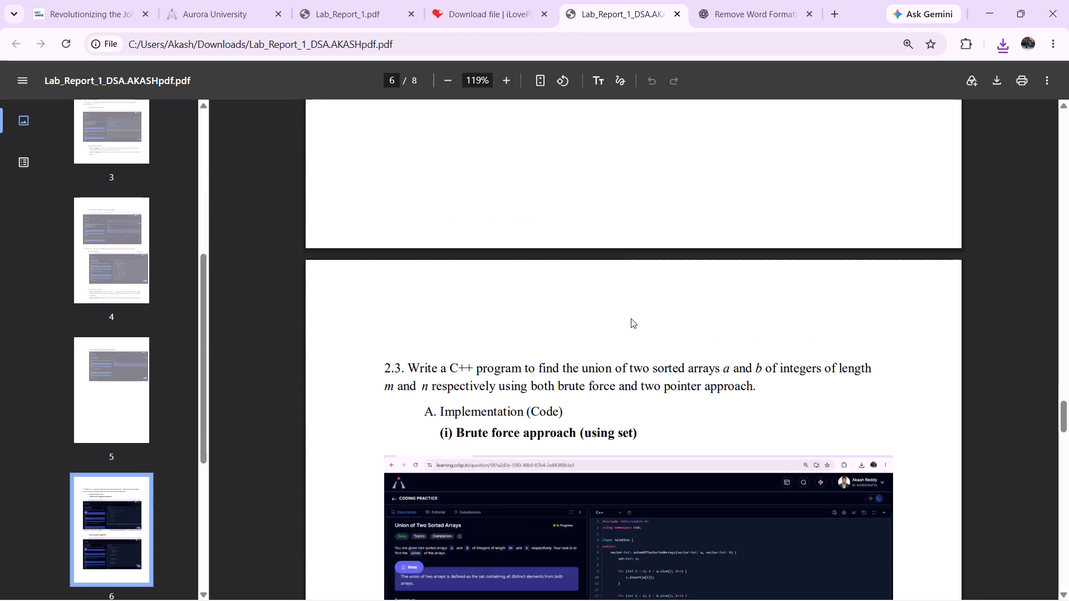
{"action": "scroll", "coordinate": [631, 318], "scroll_direction": "down", "scroll_amount": 6}
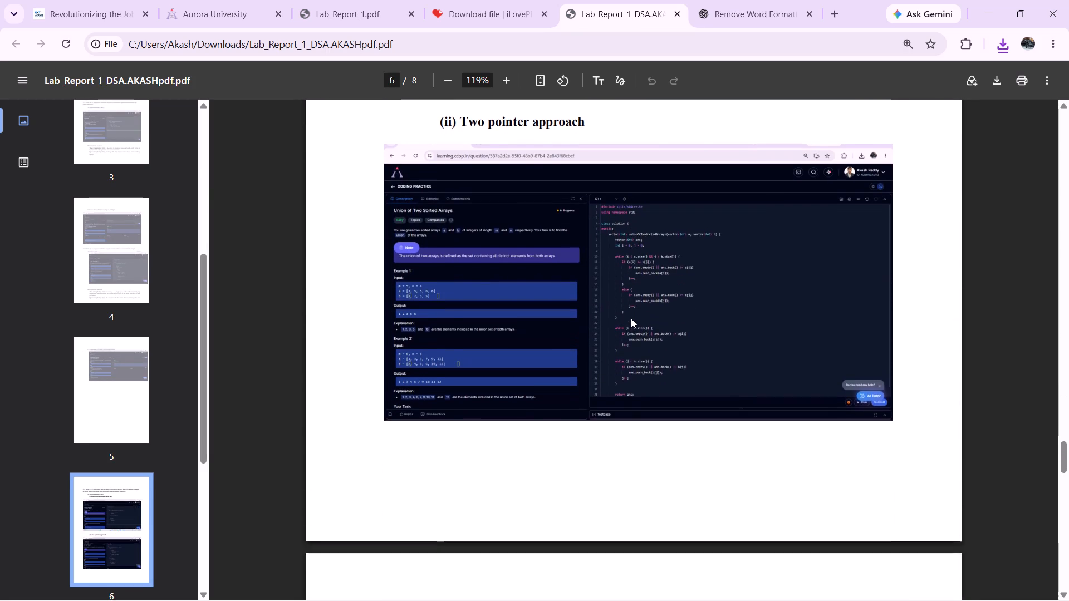
{"action": "scroll", "coordinate": [631, 318], "scroll_direction": "up", "scroll_amount": 2}
{"action": "scroll", "coordinate": [631, 318], "scroll_direction": "down", "scroll_amount": 4}
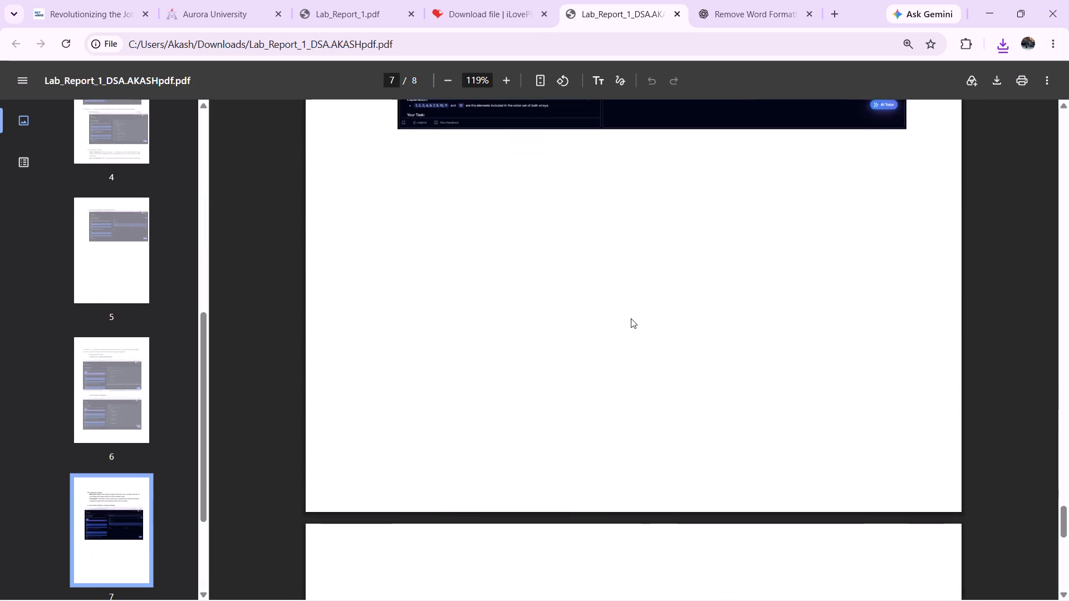
{"action": "scroll", "coordinate": [631, 318], "scroll_direction": "down", "scroll_amount": 3}
{"action": "scroll", "coordinate": [631, 318], "scroll_direction": "up", "scroll_amount": 1}
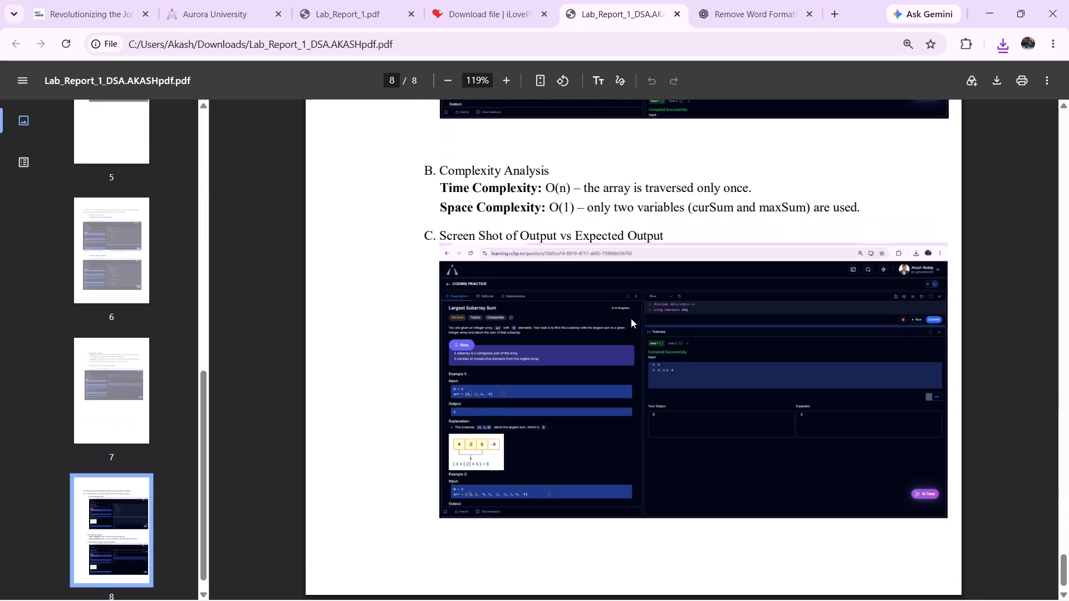
{"action": "scroll", "coordinate": [631, 318], "scroll_direction": "up", "scroll_amount": 7}
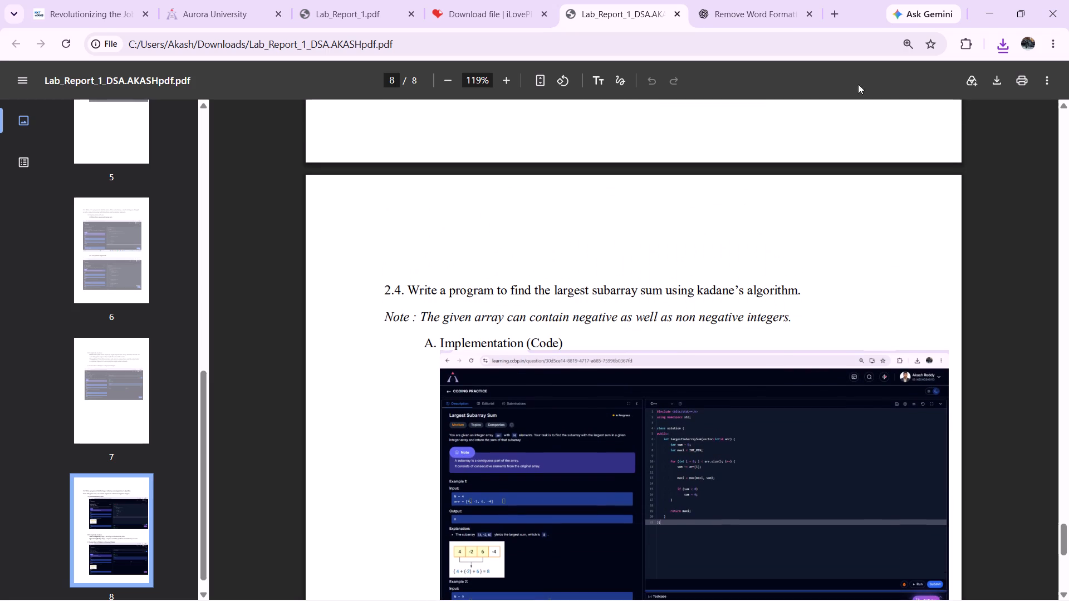
Upload Lab_Report_1_DSA.AKASHpdf.pdf from Downloads as the Lab Report 1 submission for Advanced Data Structures on the Aurora University site.
{"action": "left_click_drag", "start_coordinate": [156, 0], "coordinate": [205, 6]}
{"action": "left_click", "coordinate": [205, 6]}
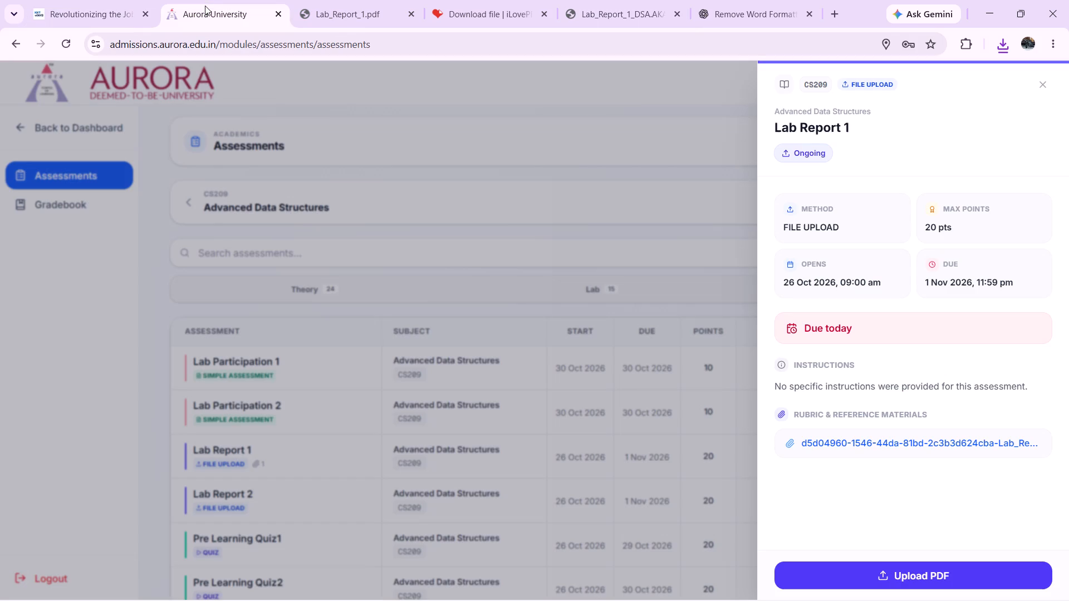
{"action": "left_click", "coordinate": [1039, 85]}
{"action": "scroll", "coordinate": [891, 493], "scroll_direction": "down", "scroll_amount": 1}
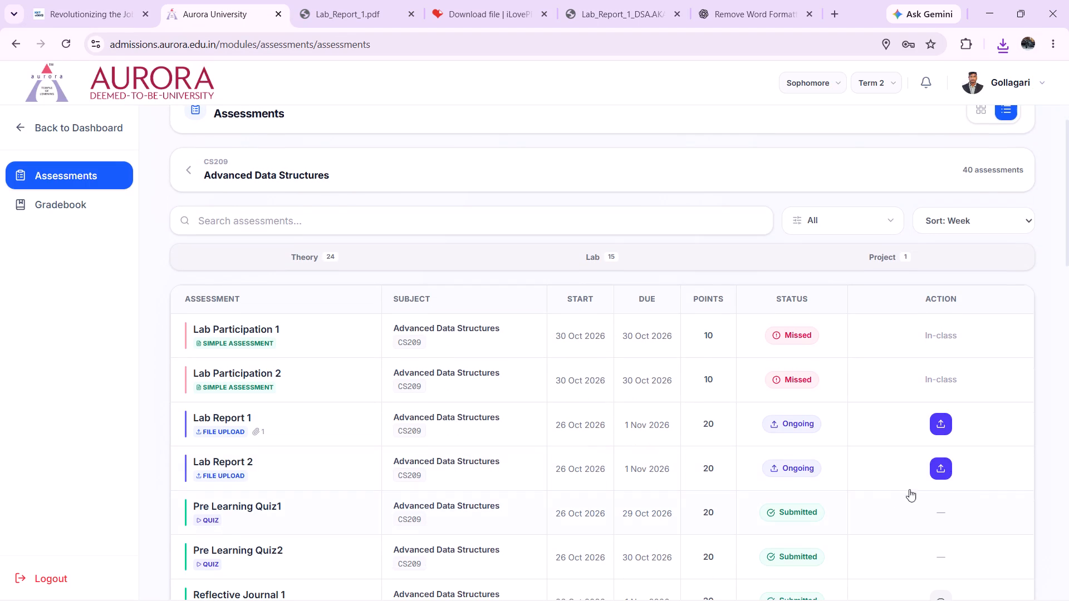
{"action": "left_click", "coordinate": [931, 420]}
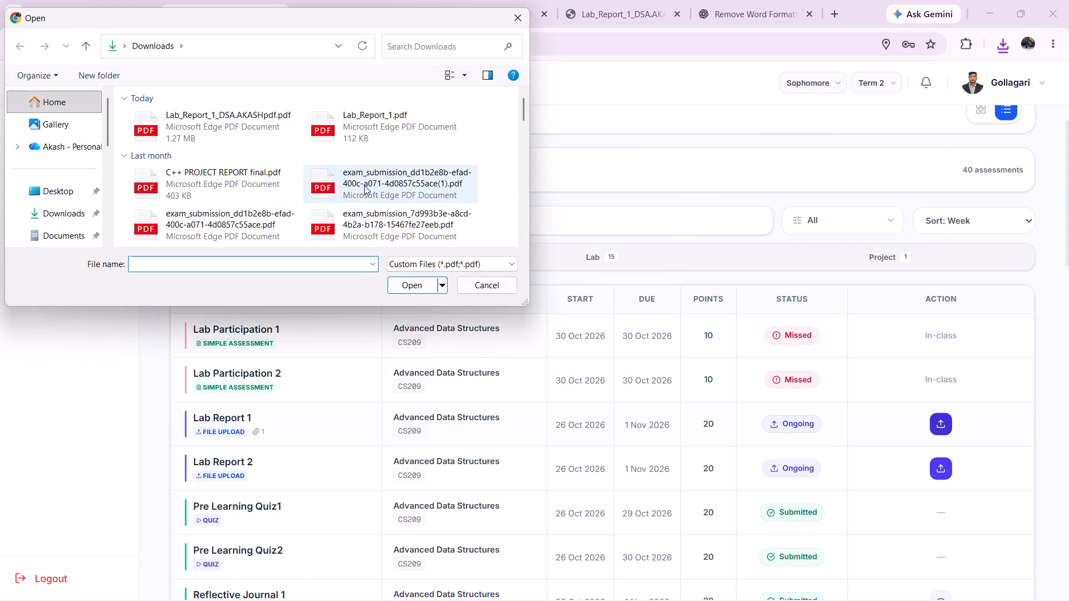
{"action": "double_click", "coordinate": [236, 123]}
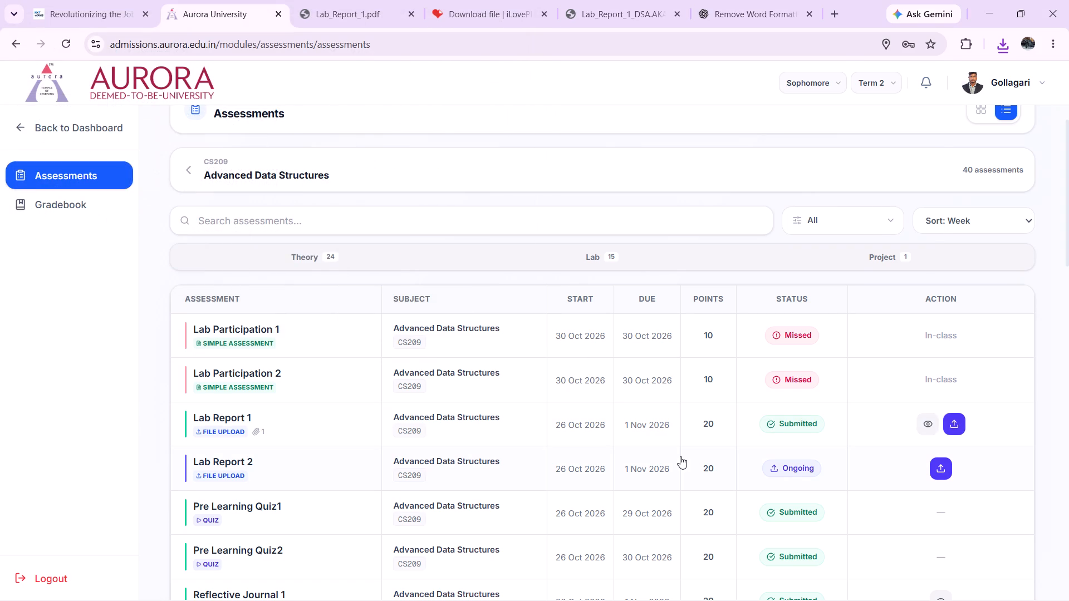
Look at the details of the Lab Report 2 assessment in Advanced Data Structures and close them.
{"action": "left_click", "coordinate": [782, 472]}
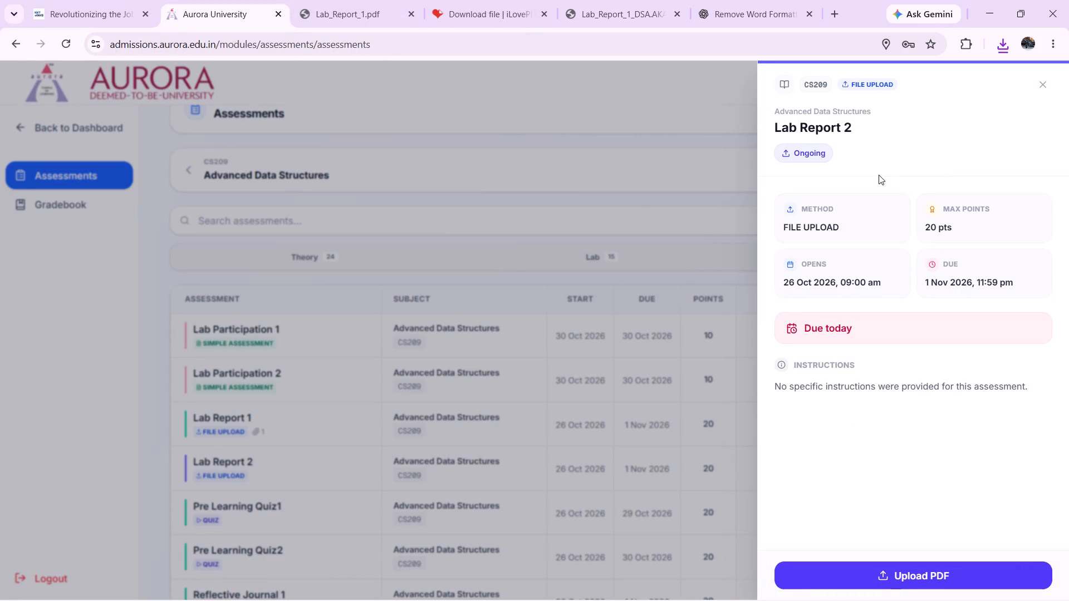
{"action": "left_click", "coordinate": [1045, 82]}
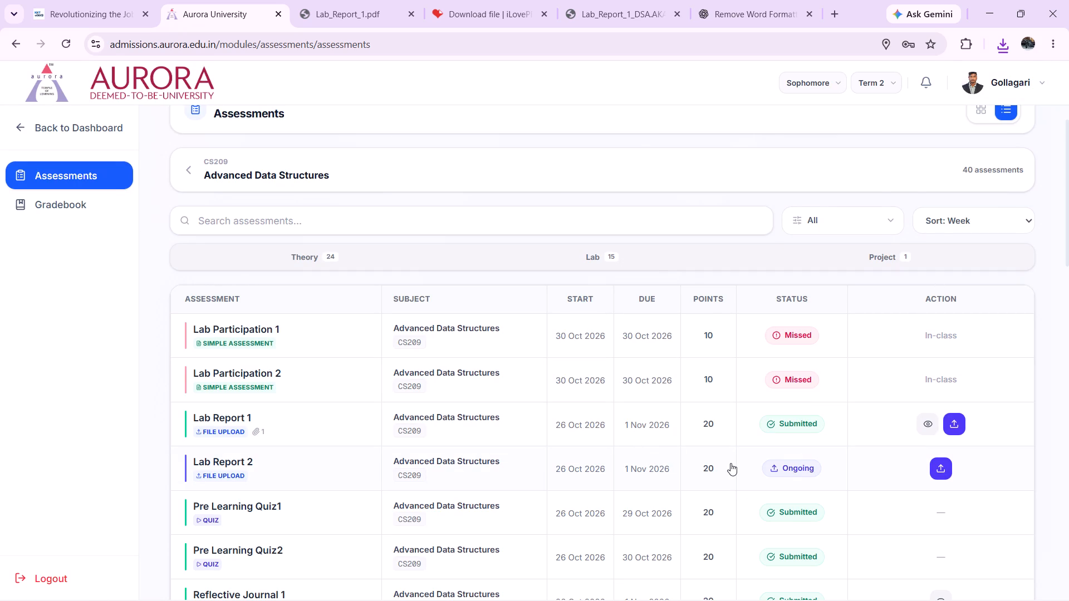
View the file uploaded for Lab Report 1 in Advanced Data Structures, check its first pages, and close it with the assessment details.
{"action": "left_click", "coordinate": [787, 421]}
{"action": "left_click", "coordinate": [787, 421]}
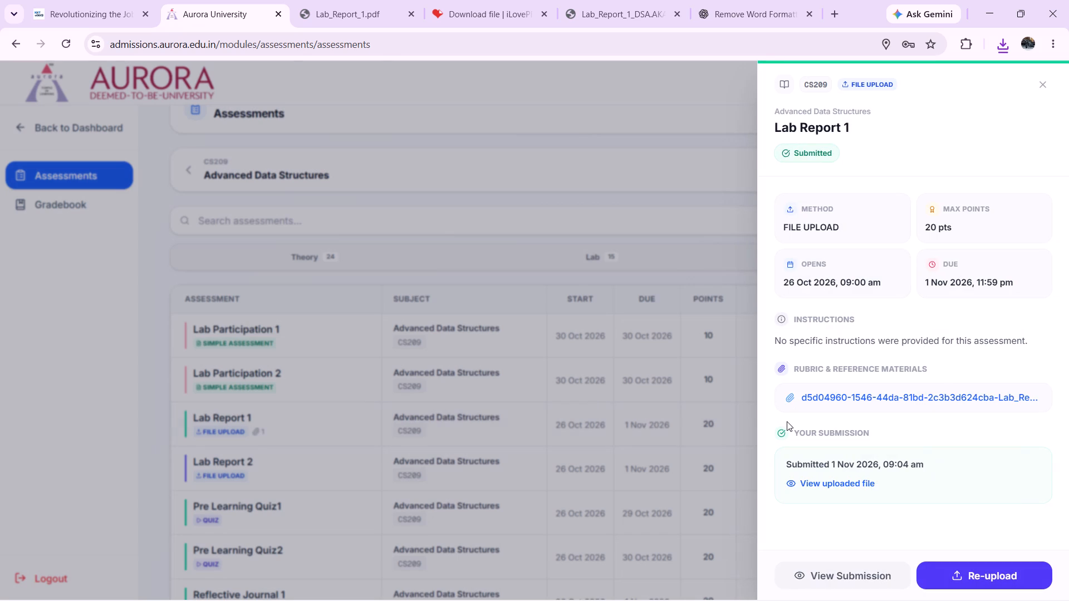
{"action": "left_click", "coordinate": [824, 486]}
{"action": "scroll", "coordinate": [732, 459], "scroll_direction": "down", "scroll_amount": 1}
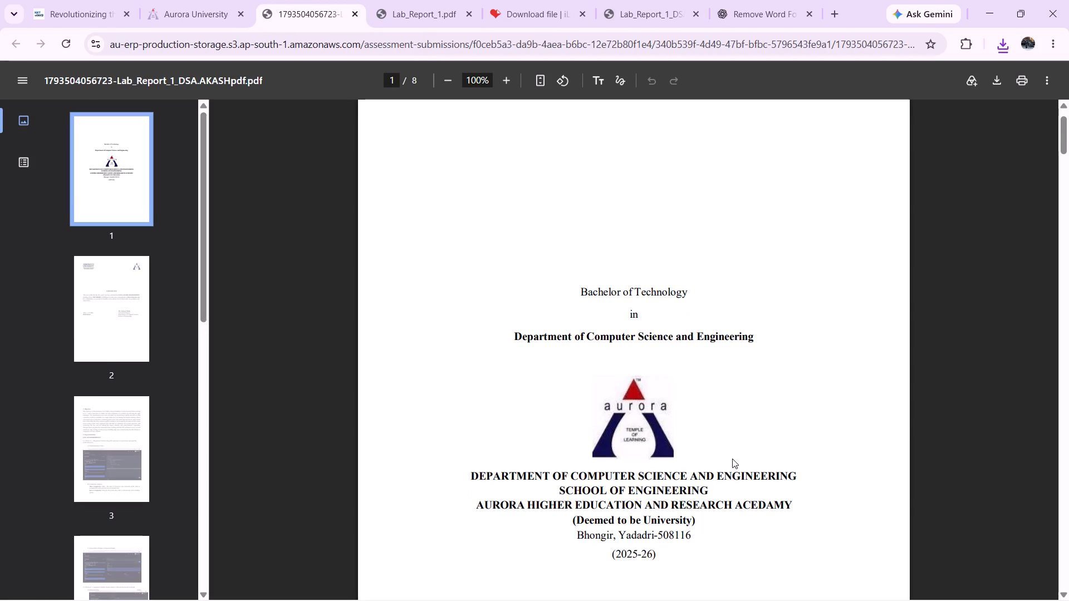
{"action": "scroll", "coordinate": [732, 459], "scroll_direction": "down", "scroll_amount": 6}
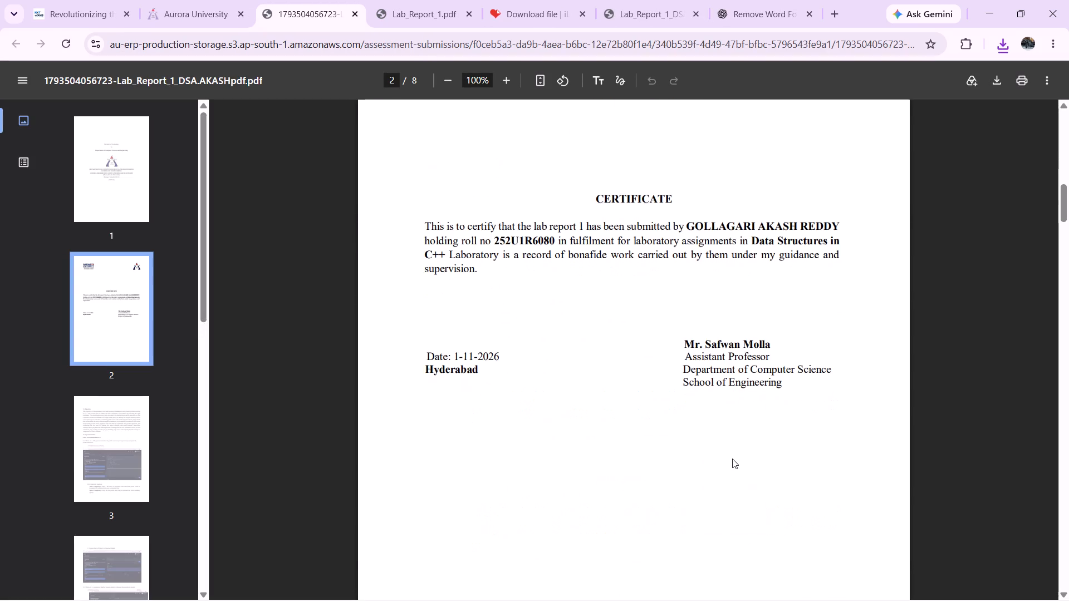
{"action": "scroll", "coordinate": [732, 459], "scroll_direction": "down", "scroll_amount": 5}
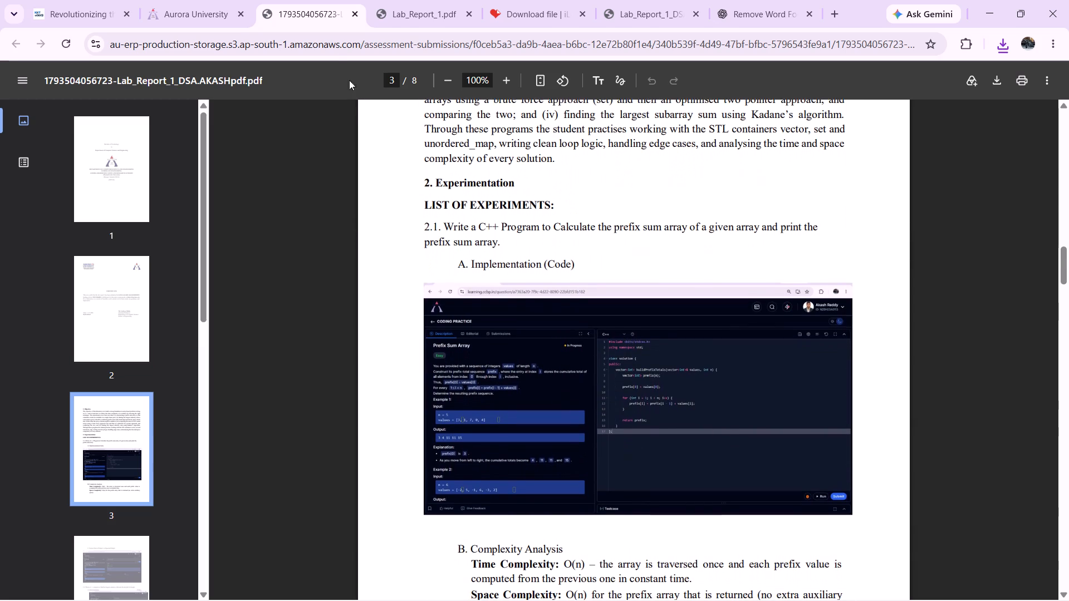
{"action": "left_click", "coordinate": [354, 13]}
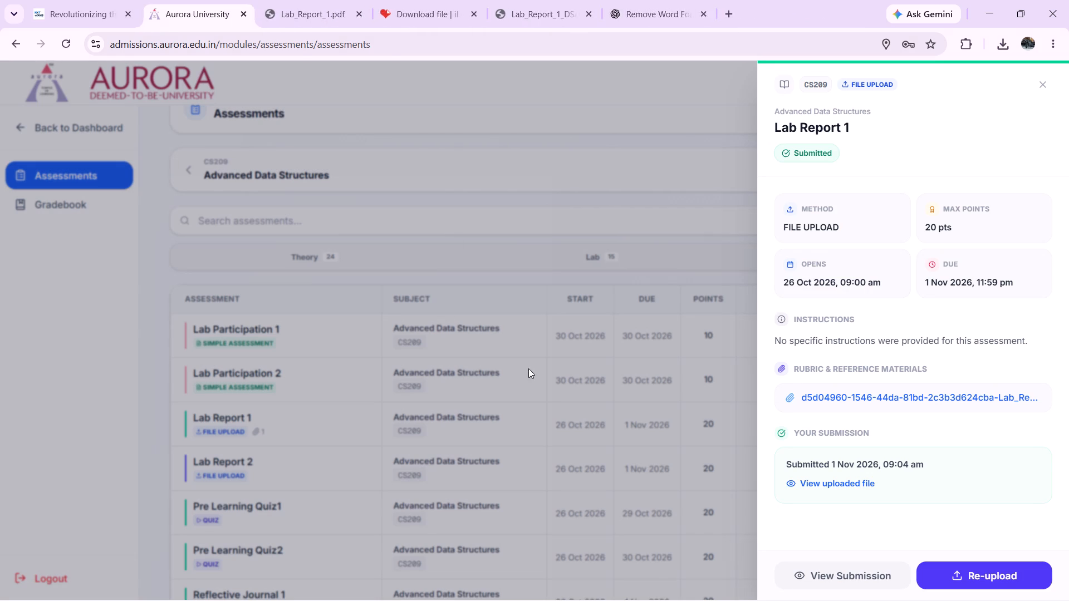
{"action": "left_click", "coordinate": [1042, 86]}
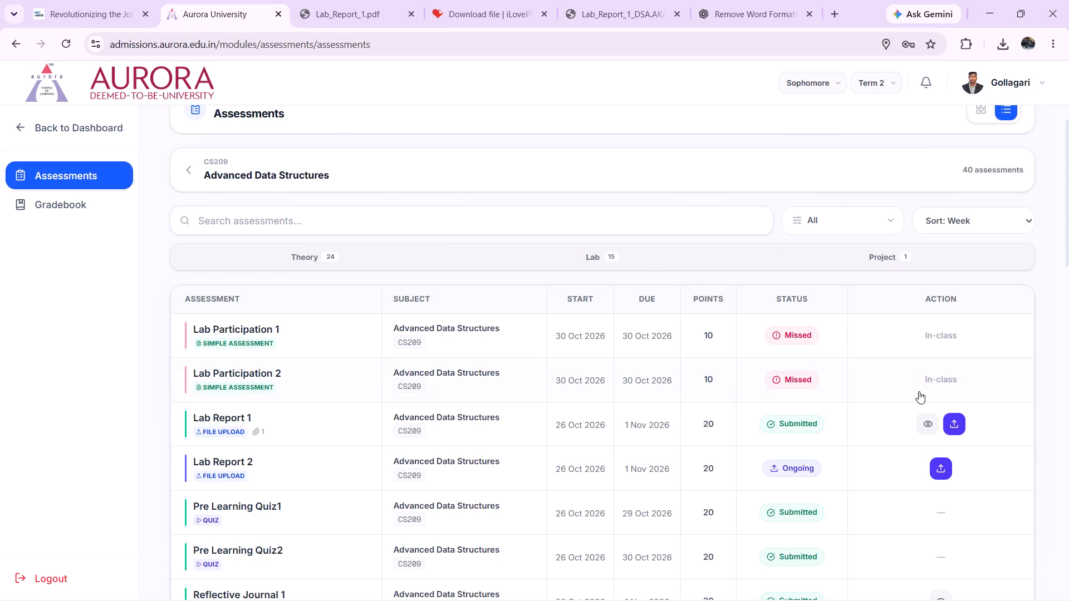
Download the reference document attached to Lab Report 1 in the Backend Development Fundamentals assessments.
{"action": "left_click", "coordinate": [96, 122]}
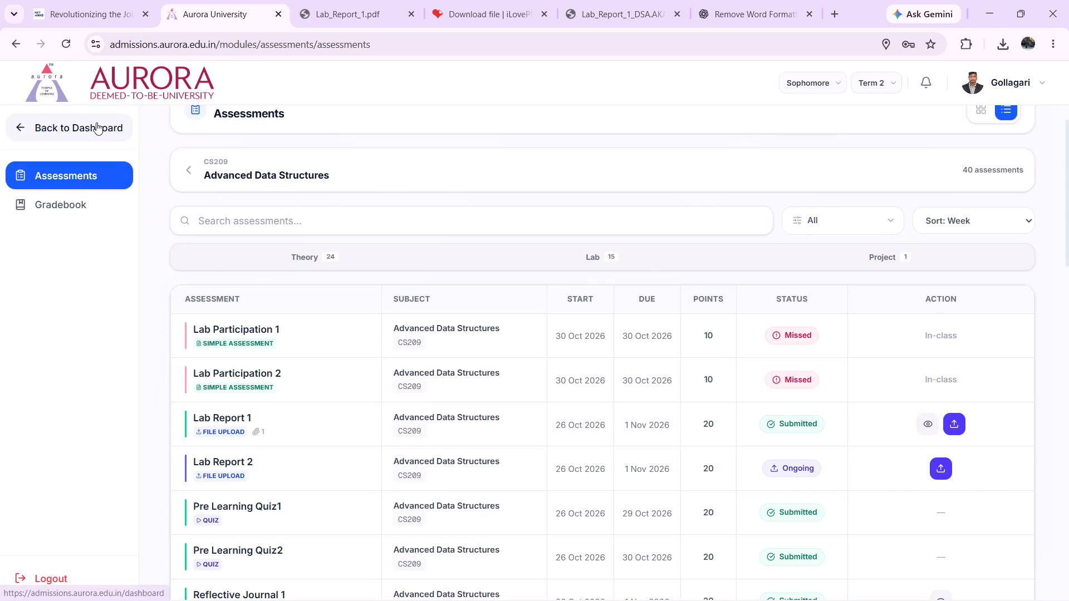
{"action": "left_click", "coordinate": [168, 354]}
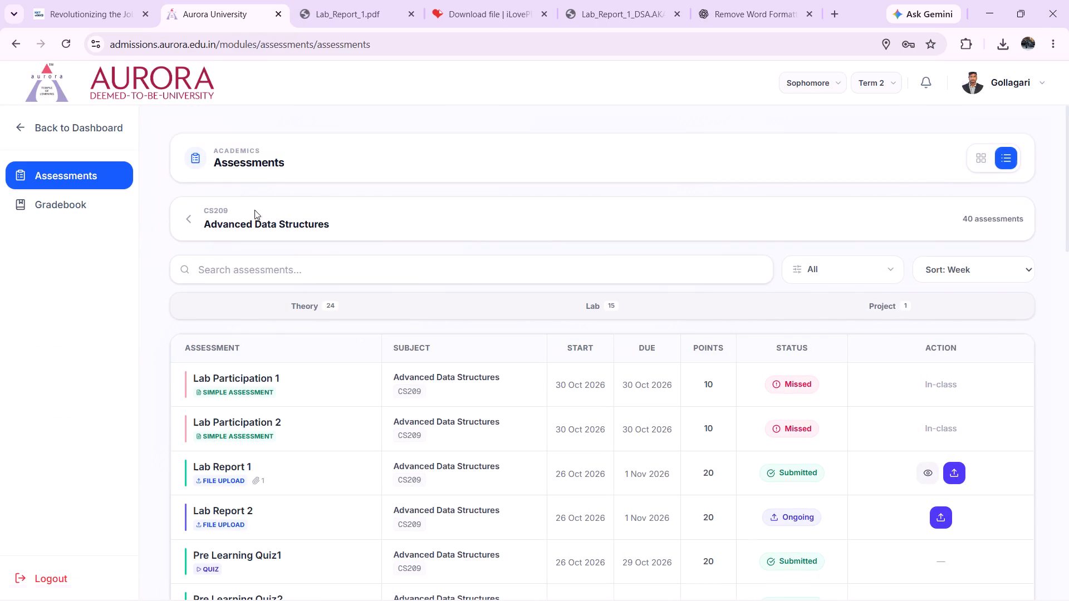
{"action": "left_click", "coordinate": [194, 215]}
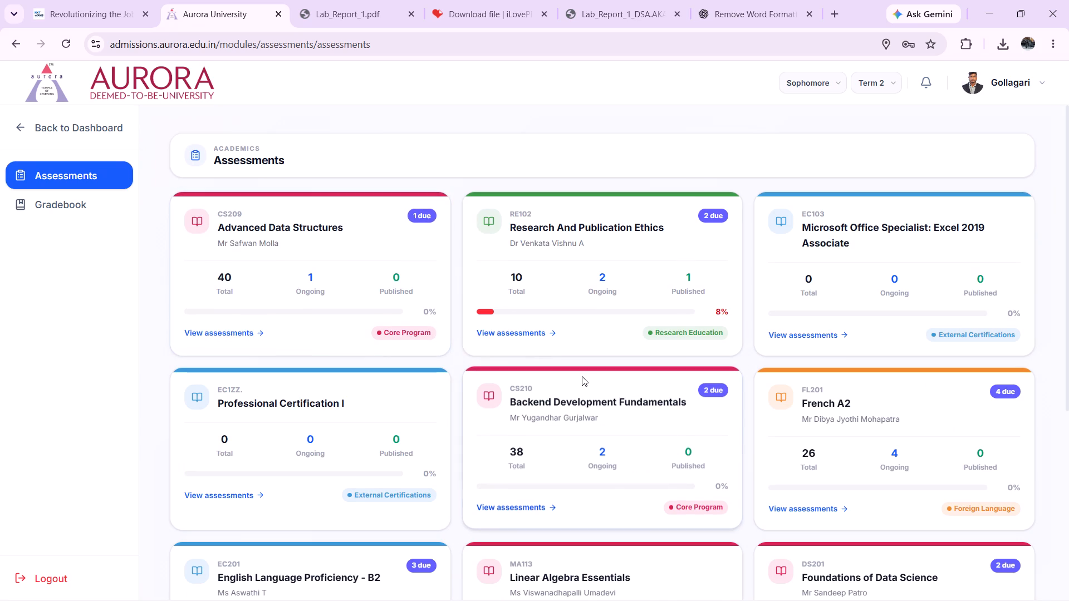
{"action": "scroll", "coordinate": [582, 376], "scroll_direction": "down", "scroll_amount": 1}
{"action": "left_click", "coordinate": [703, 365]}
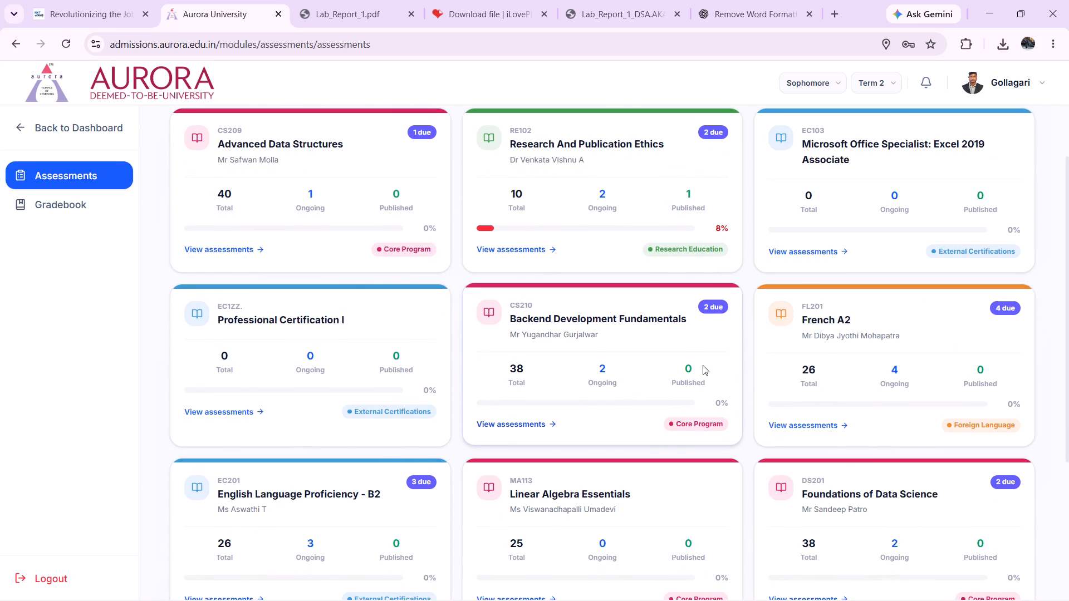
{"action": "left_click", "coordinate": [826, 301]}
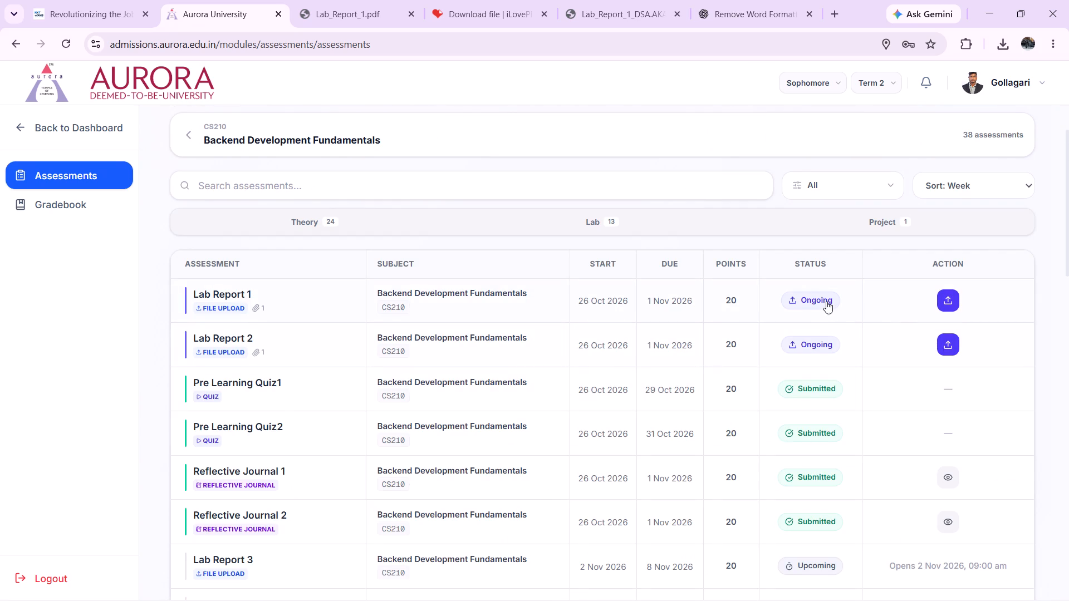
{"action": "left_click", "coordinate": [835, 439]}
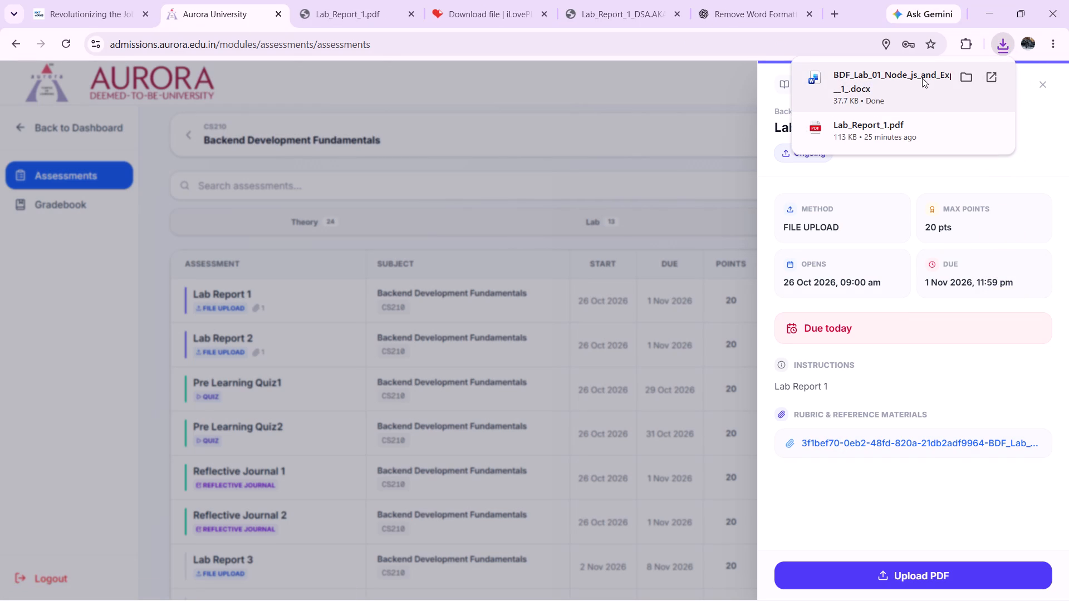
Open the downloaded BDF_Lab_01 Node.js and Express server document in Word and read its tasks, submission instructions, README.md outline and lab rules.
{"action": "double_click", "coordinate": [922, 78]}
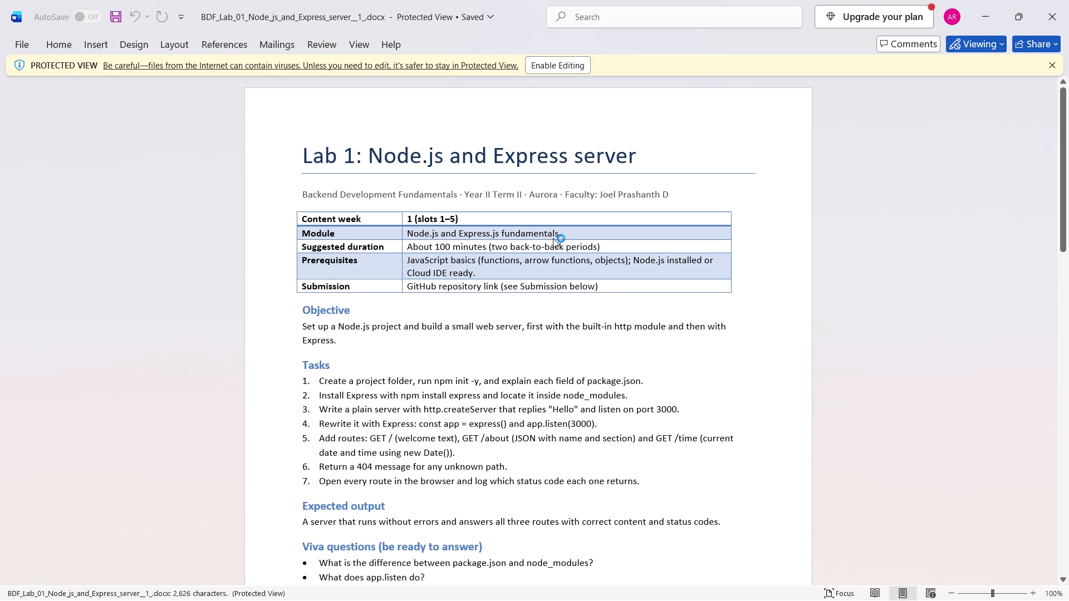
{"action": "scroll", "coordinate": [555, 232], "scroll_direction": "down", "scroll_amount": 4}
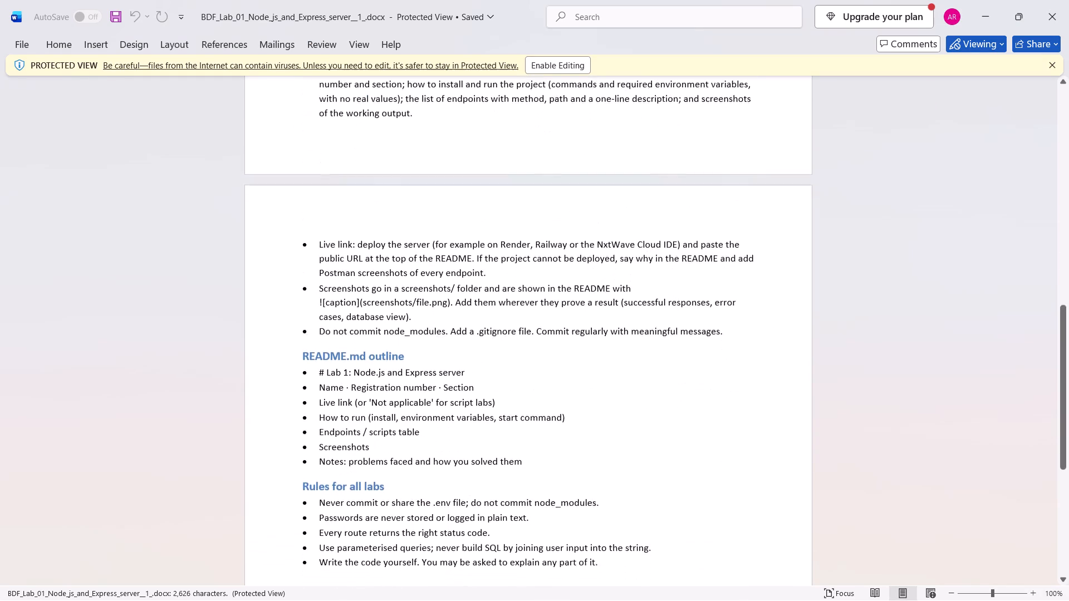
{"action": "scroll", "coordinate": [555, 232], "scroll_direction": "down", "scroll_amount": 1}
{"action": "scroll", "coordinate": [555, 232], "scroll_direction": "left", "scroll_amount": 1}
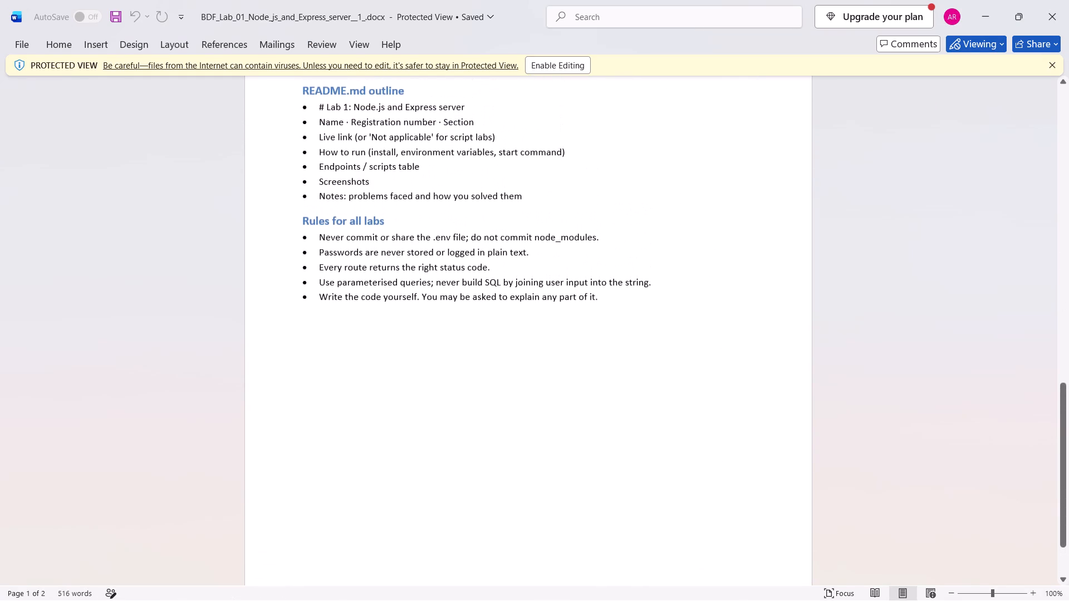
{"action": "scroll", "coordinate": [555, 232], "scroll_direction": "left", "scroll_amount": 1}
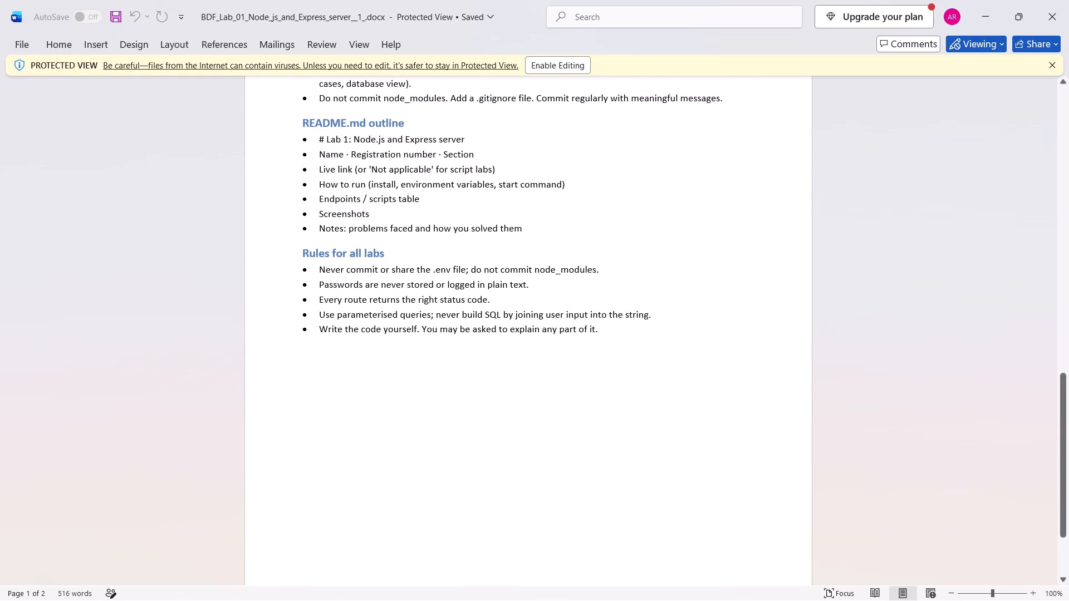
{"action": "scroll", "coordinate": [555, 232], "scroll_direction": "left", "scroll_amount": 2}
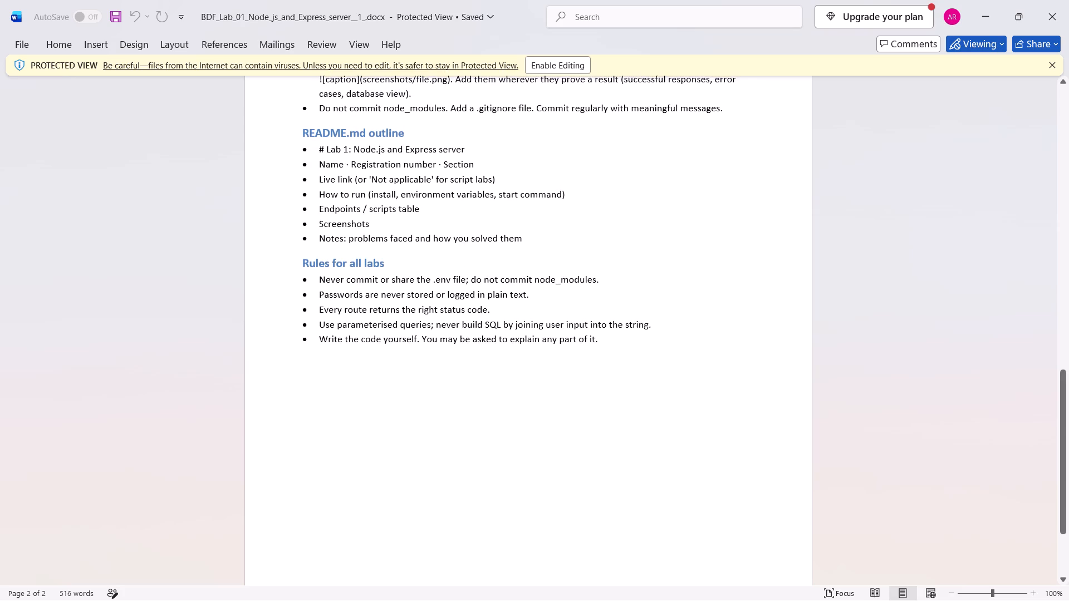
{"action": "scroll", "coordinate": [555, 232], "scroll_direction": "left", "scroll_amount": 1}
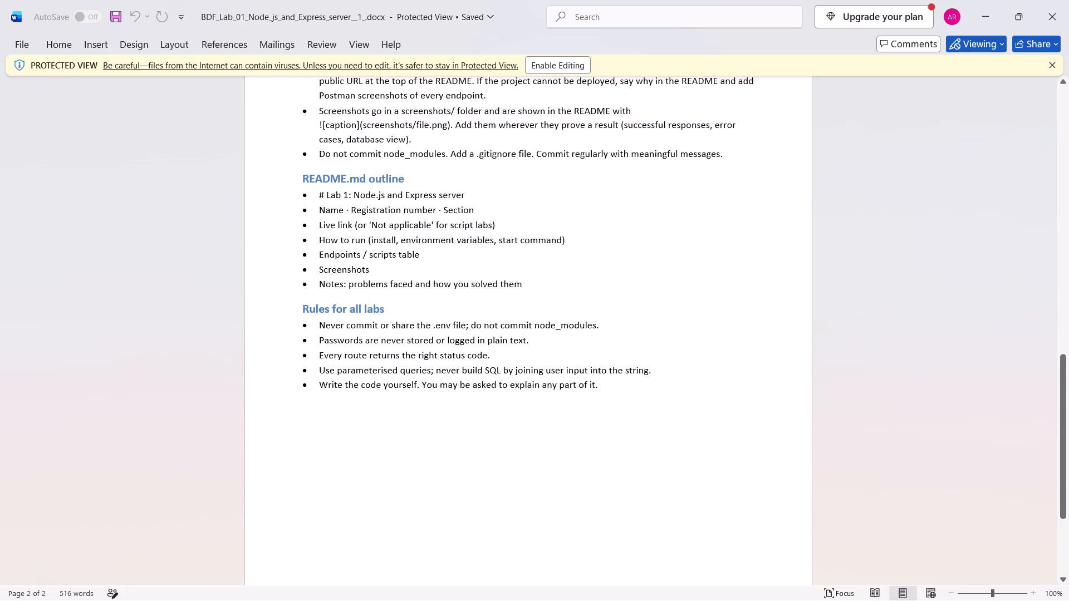
Reread the objective, tasks, expected output and viva questions on the first page of the Lab 1 Node.js and Express server document.
{"action": "scroll", "coordinate": [555, 232], "scroll_direction": "left", "scroll_amount": 1}
{"action": "scroll", "coordinate": [555, 232], "scroll_direction": "up", "scroll_amount": 2}
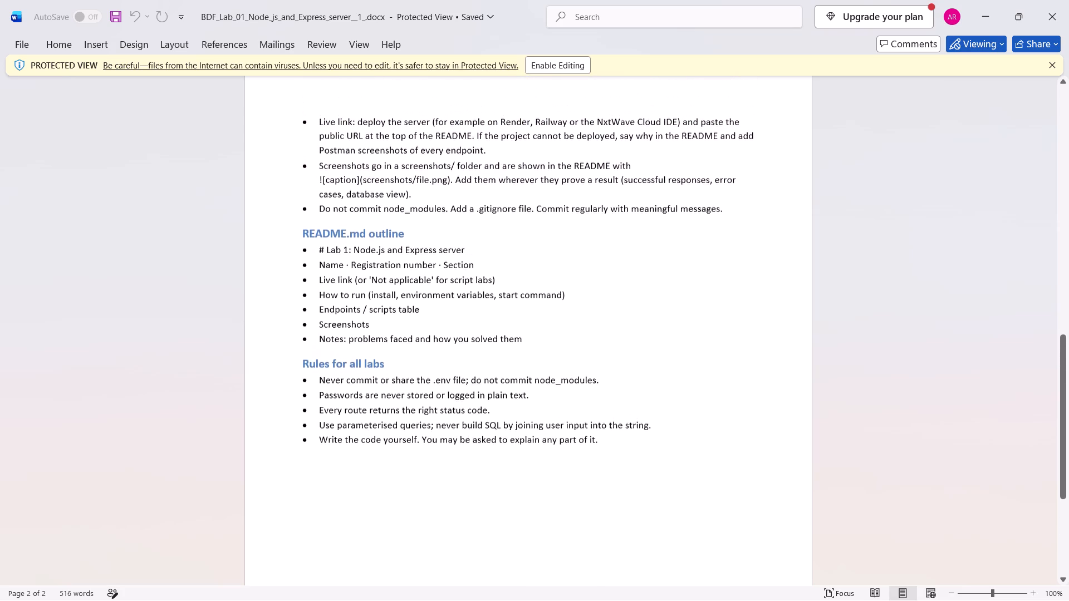
{"action": "scroll", "coordinate": [555, 232], "scroll_direction": "up", "scroll_amount": 4}
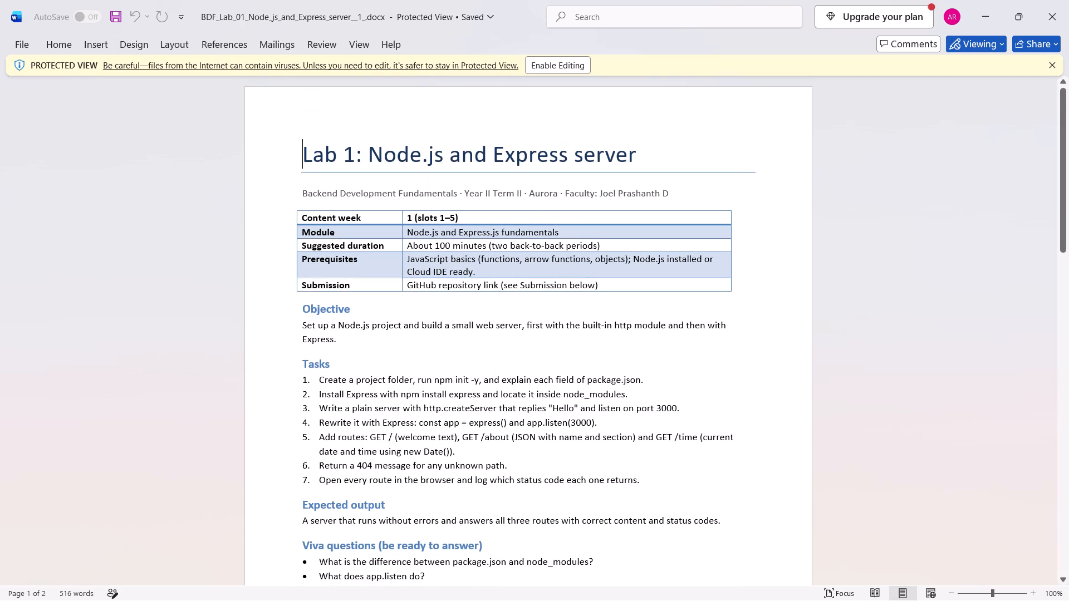
{"action": "left_click", "coordinate": [336, 160]}
{"action": "scroll", "coordinate": [465, 381], "scroll_direction": "down", "scroll_amount": 1}
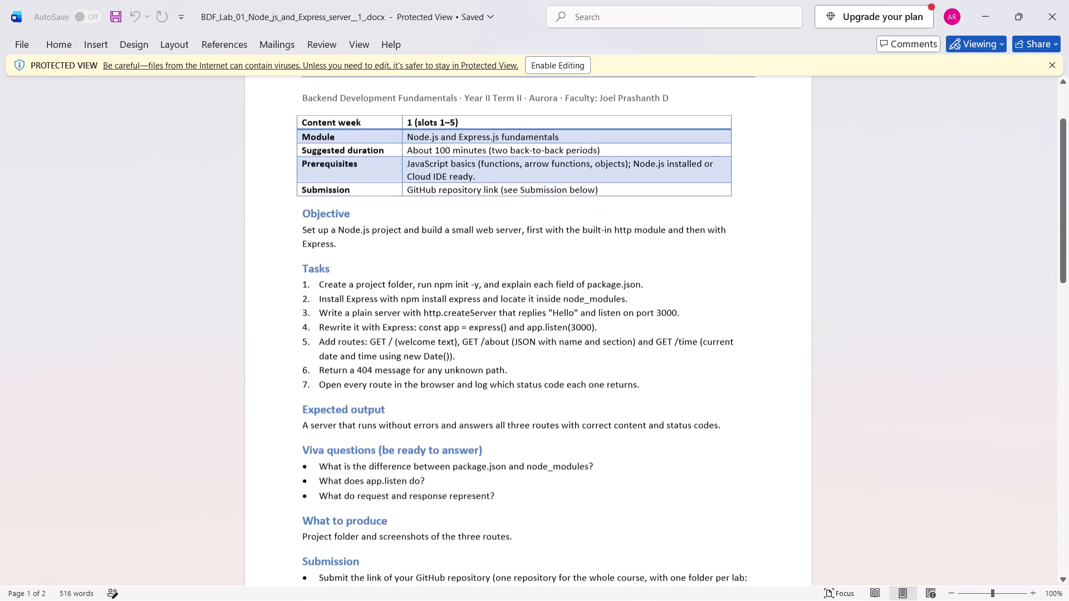
{"action": "scroll", "coordinate": [465, 381], "scroll_direction": "down", "scroll_amount": 2}
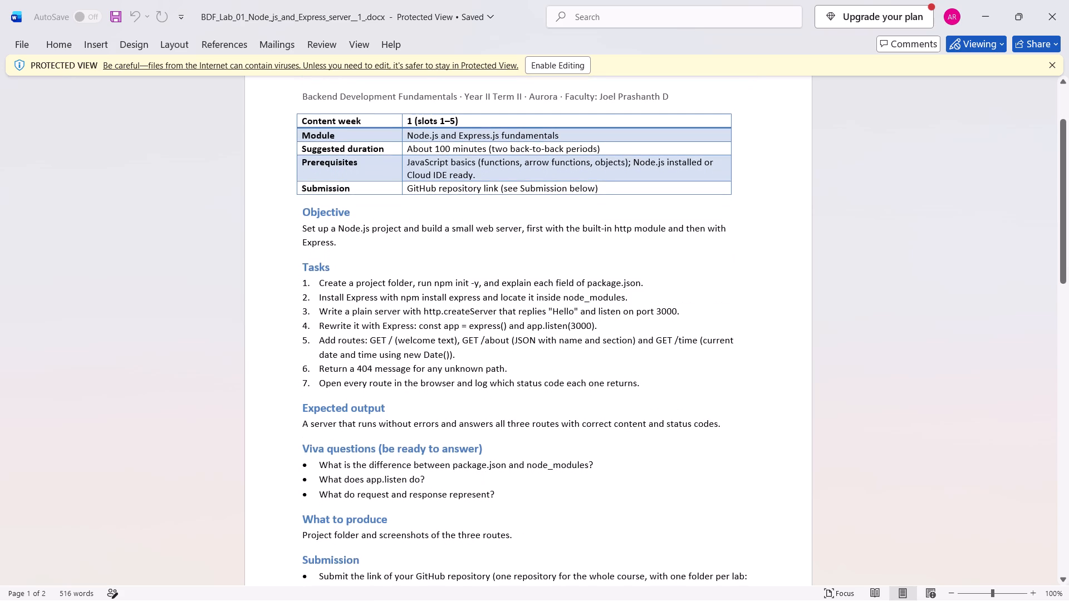
{"action": "scroll", "coordinate": [465, 381], "scroll_direction": "down", "scroll_amount": 3}
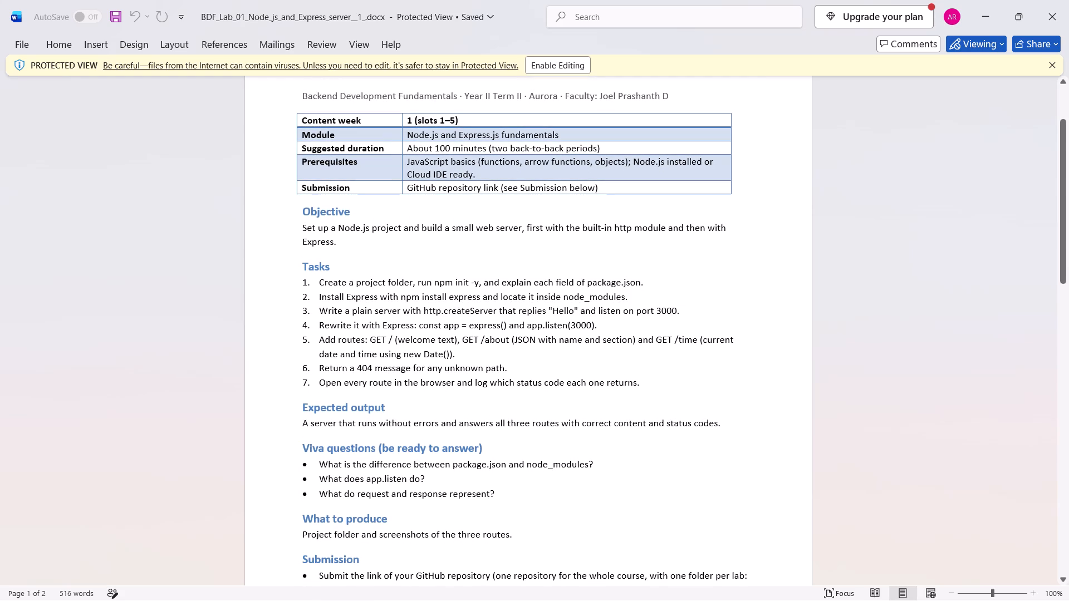
{"action": "scroll", "coordinate": [465, 381], "scroll_direction": "down", "scroll_amount": 1}
{"action": "scroll", "coordinate": [465, 381], "scroll_direction": "up", "scroll_amount": 3}
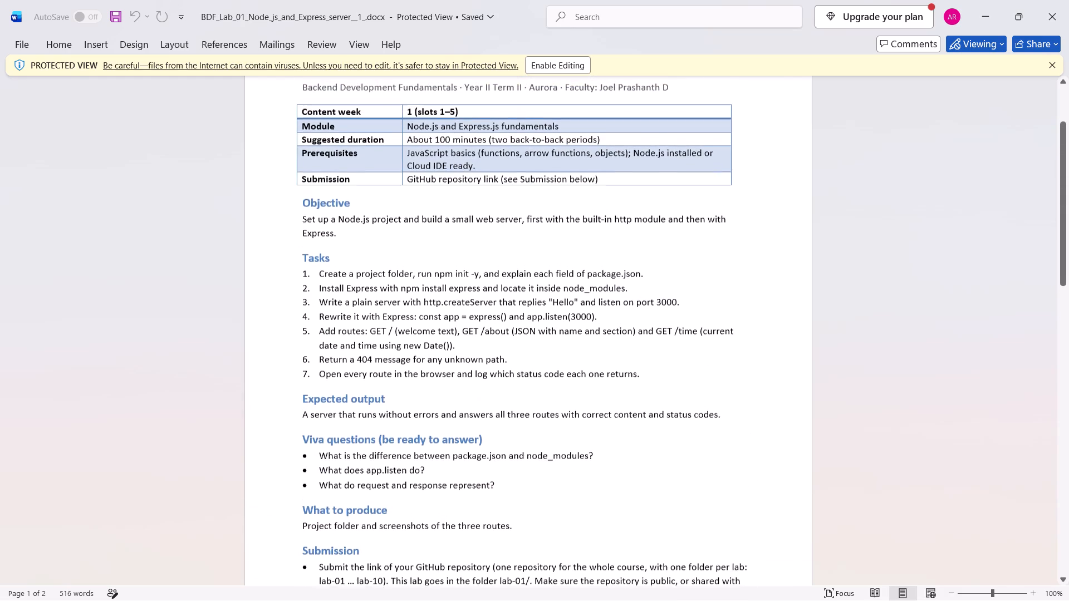
{"action": "scroll", "coordinate": [465, 381], "scroll_direction": "right", "scroll_amount": 2}
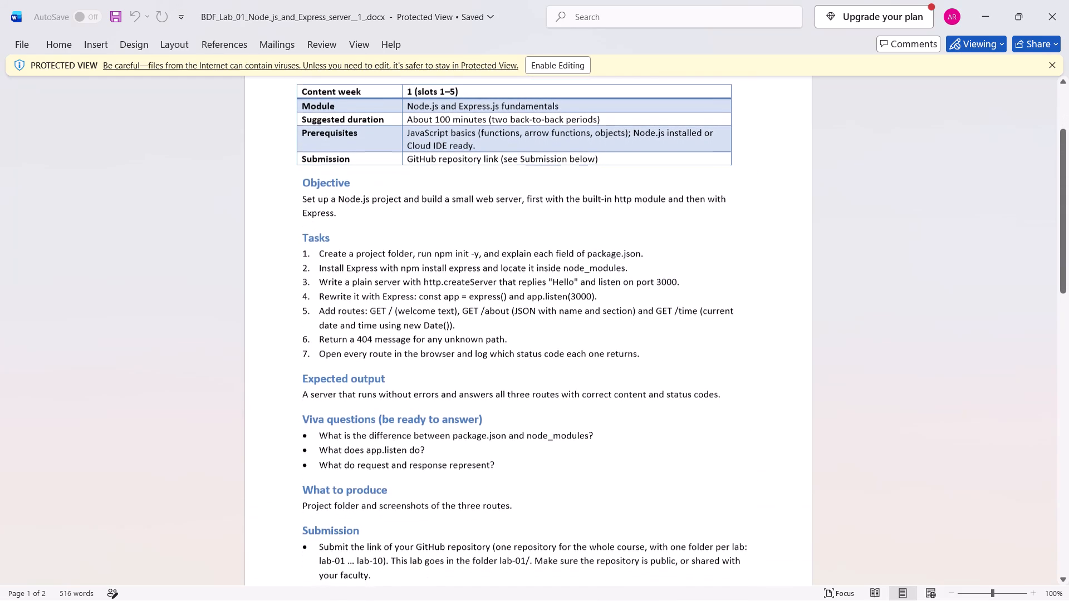
{"action": "scroll", "coordinate": [465, 381], "scroll_direction": "right", "scroll_amount": 1}
Review the submission instructions, README.md outline and rules for all labs, and return to the document's title.
{"action": "scroll", "coordinate": [465, 381], "scroll_direction": "down", "scroll_amount": 4}
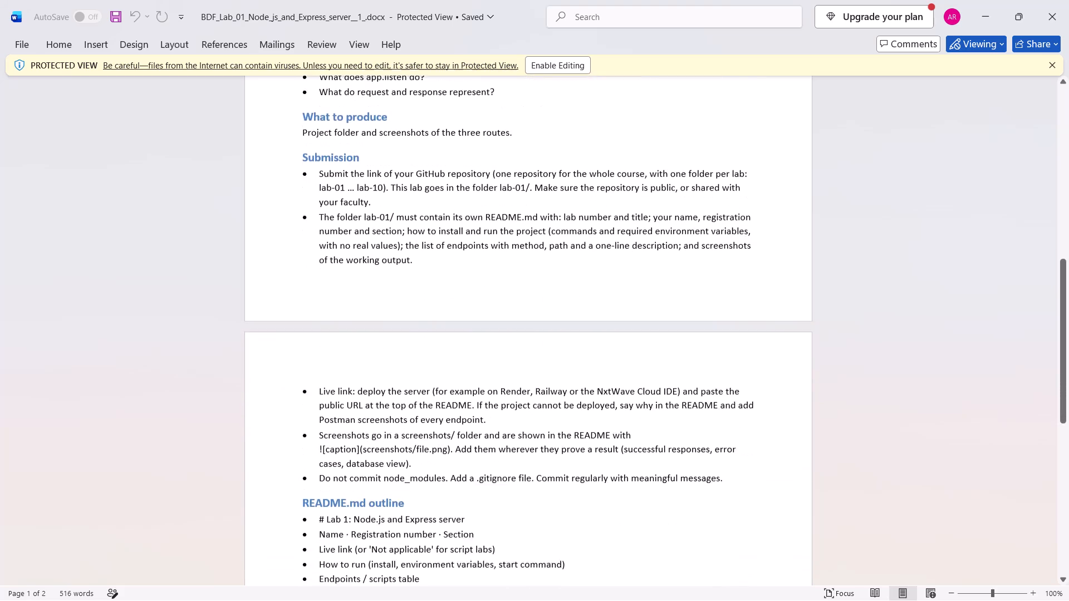
{"action": "scroll", "coordinate": [465, 381], "scroll_direction": "down", "scroll_amount": 1}
{"action": "scroll", "coordinate": [465, 381], "scroll_direction": "up", "scroll_amount": 3}
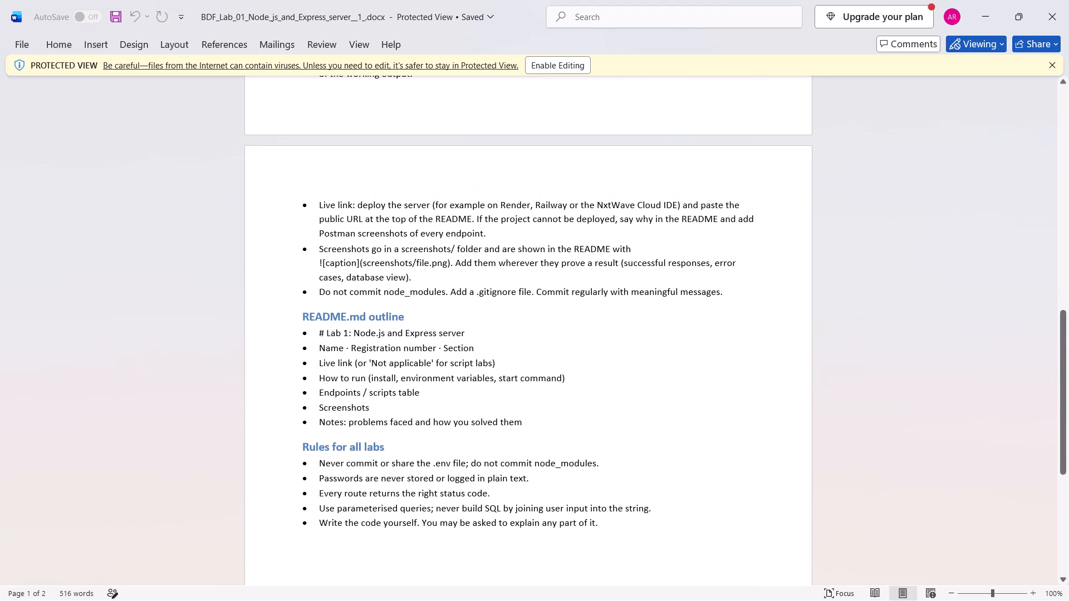
{"action": "scroll", "coordinate": [465, 381], "scroll_direction": "up", "scroll_amount": 3}
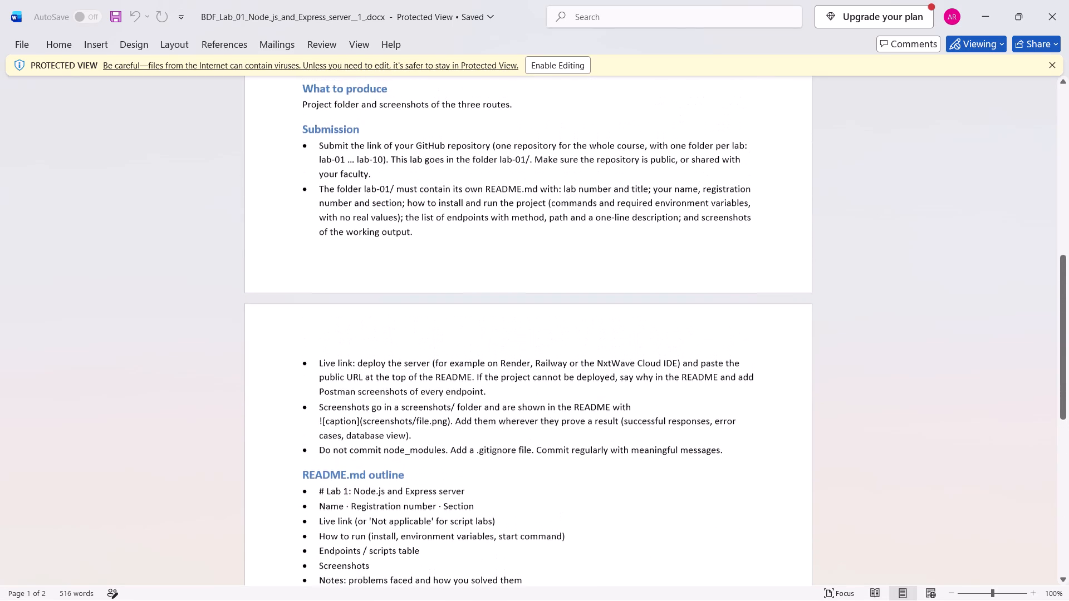
{"action": "scroll", "coordinate": [465, 381], "scroll_direction": "up", "scroll_amount": 5}
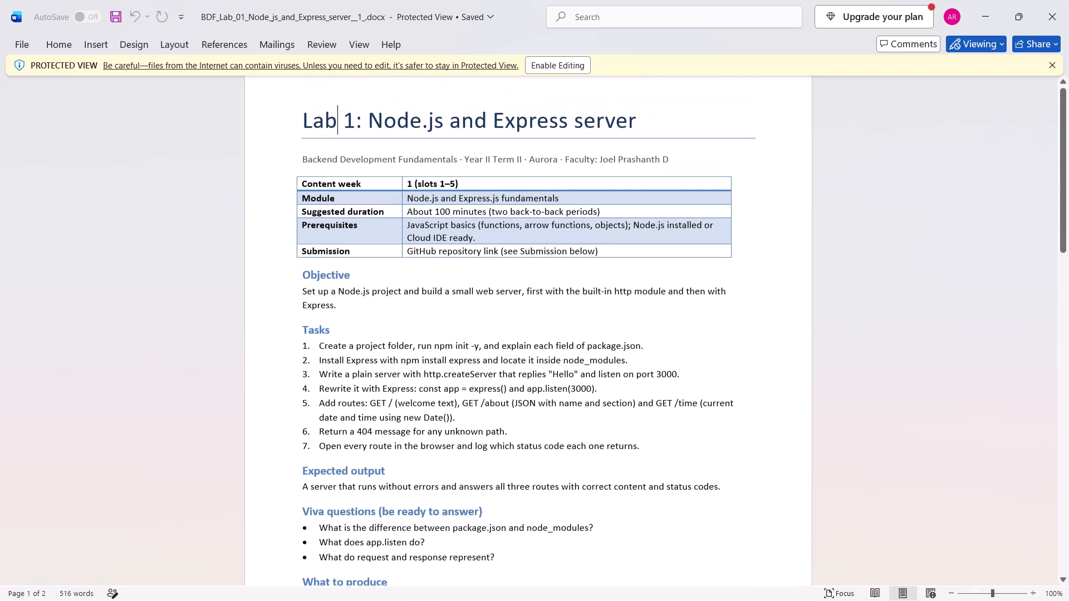
{"action": "scroll", "coordinate": [465, 381], "scroll_direction": "up", "scroll_amount": 1}
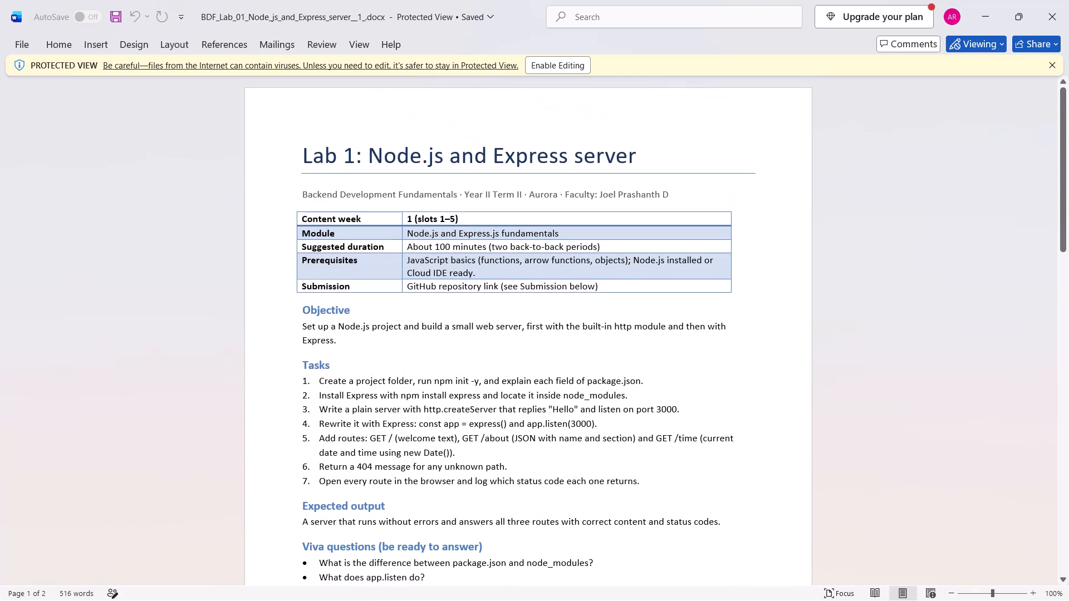
{"action": "scroll", "coordinate": [465, 381], "scroll_direction": "up", "scroll_amount": 4}
Check the lab tasks, the What to produce section and the GitHub repository submission requirements once more.
{"action": "scroll", "coordinate": [465, 381], "scroll_direction": "up", "scroll_amount": 1}
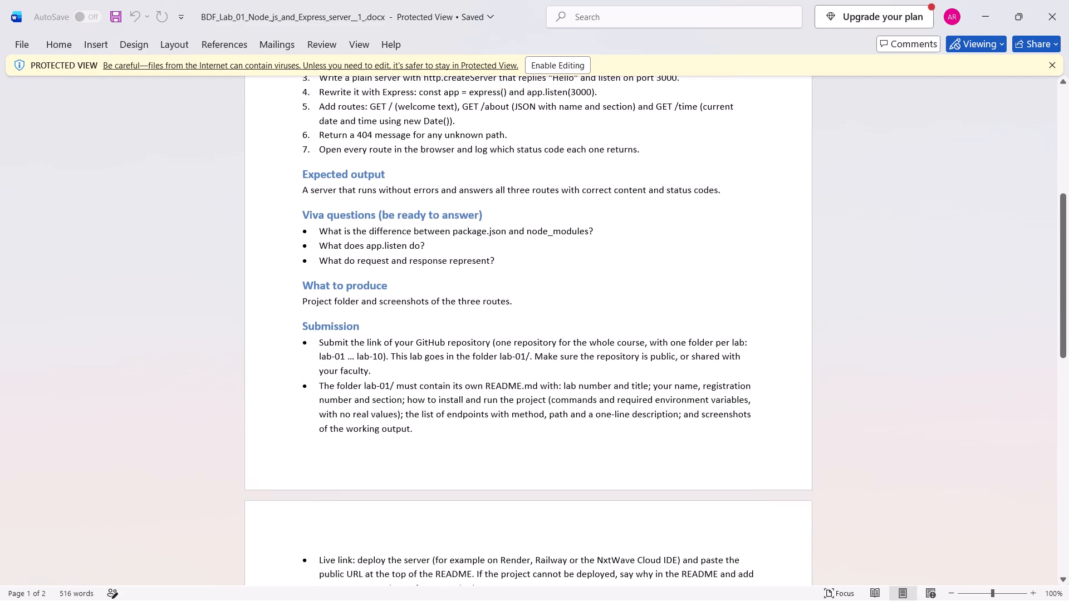
{"action": "scroll", "coordinate": [465, 381], "scroll_direction": "up", "scroll_amount": 1}
{"action": "scroll", "coordinate": [465, 381], "scroll_direction": "right", "scroll_amount": 1}
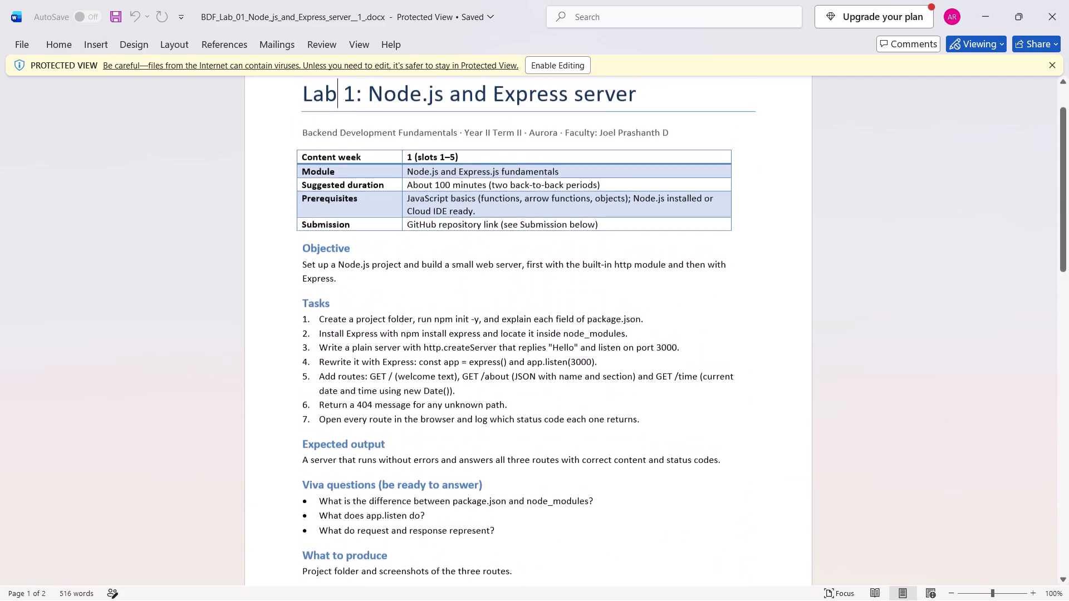
{"action": "scroll", "coordinate": [465, 381], "scroll_direction": "right", "scroll_amount": 2}
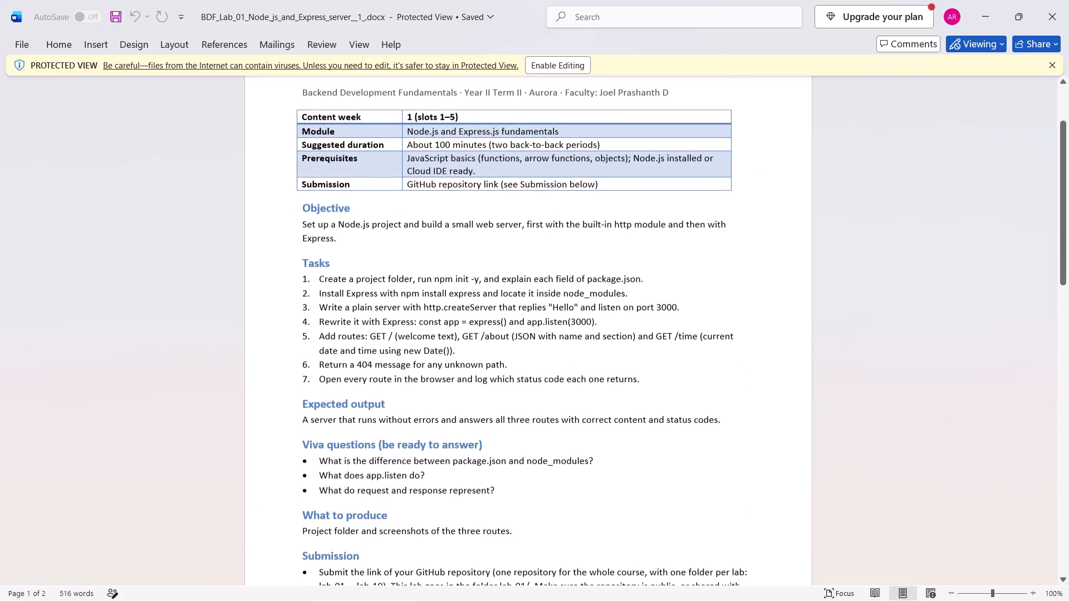
{"action": "scroll", "coordinate": [465, 381], "scroll_direction": "right", "scroll_amount": 3}
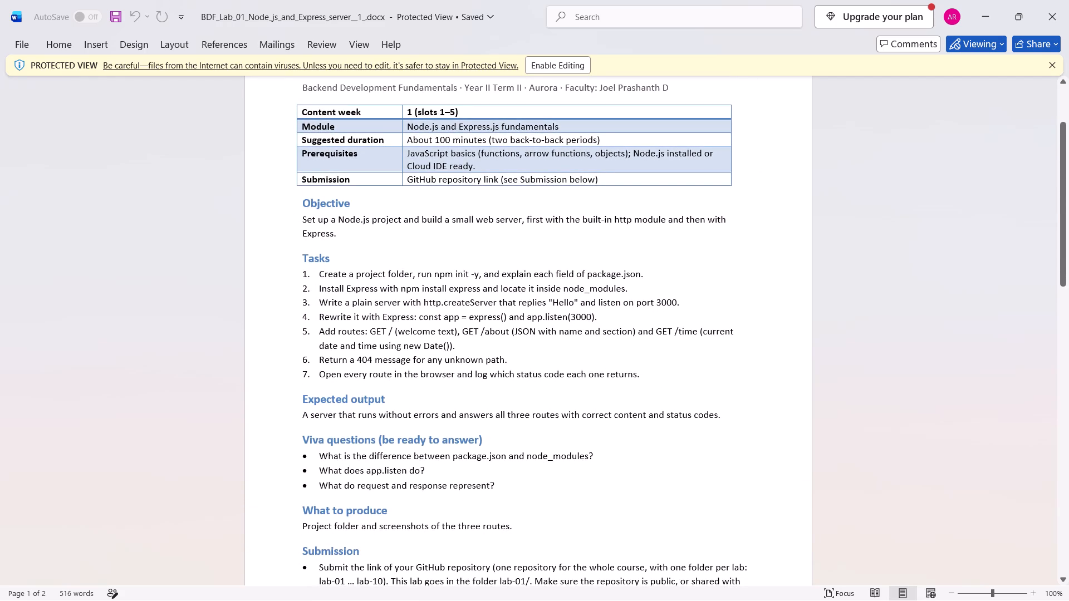
{"action": "scroll", "coordinate": [465, 381], "scroll_direction": "right", "scroll_amount": 2}
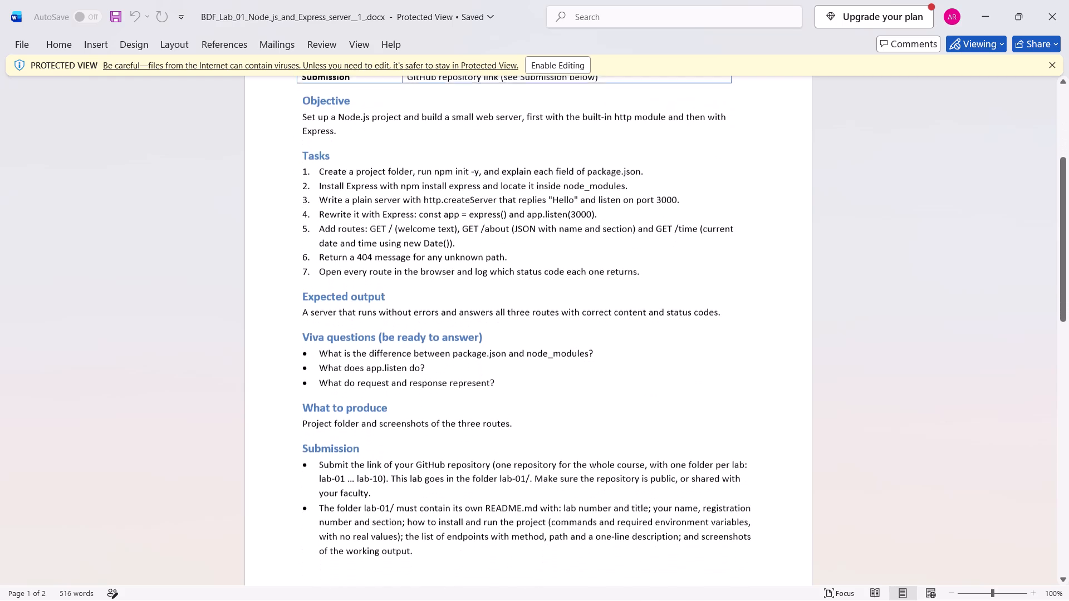
{"action": "scroll", "coordinate": [465, 381], "scroll_direction": "right", "scroll_amount": 2}
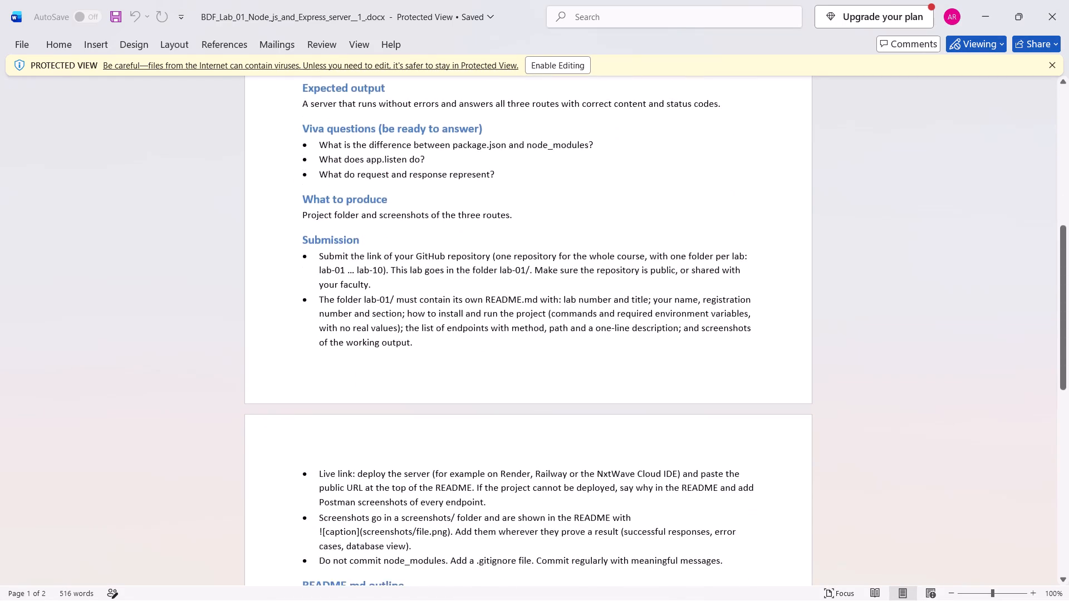
{"action": "scroll", "coordinate": [465, 381], "scroll_direction": "up", "scroll_amount": 3}
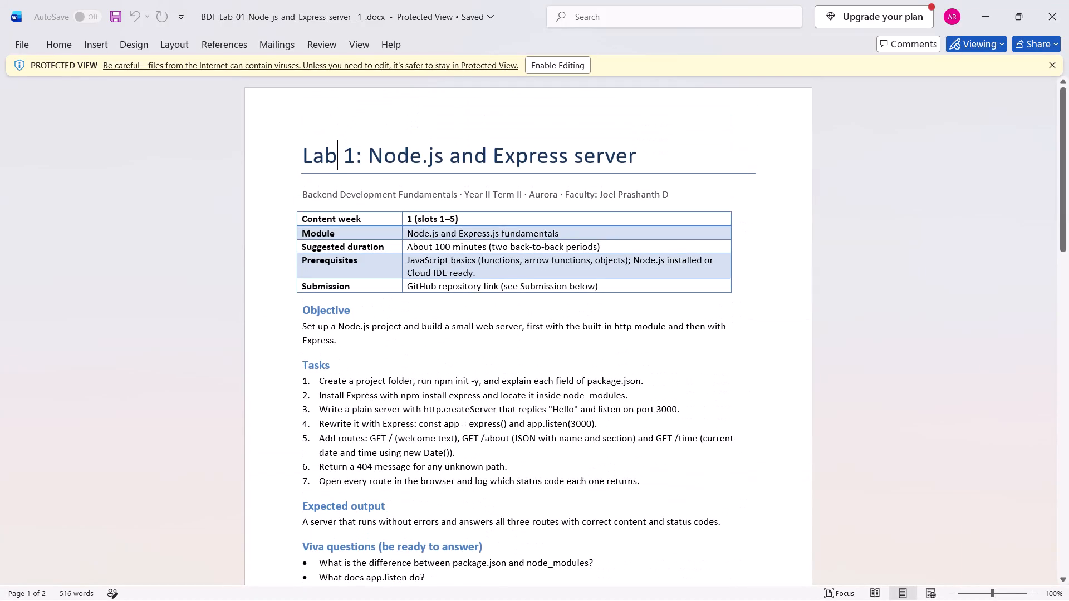
{"action": "scroll", "coordinate": [465, 381], "scroll_direction": "down", "scroll_amount": 1}
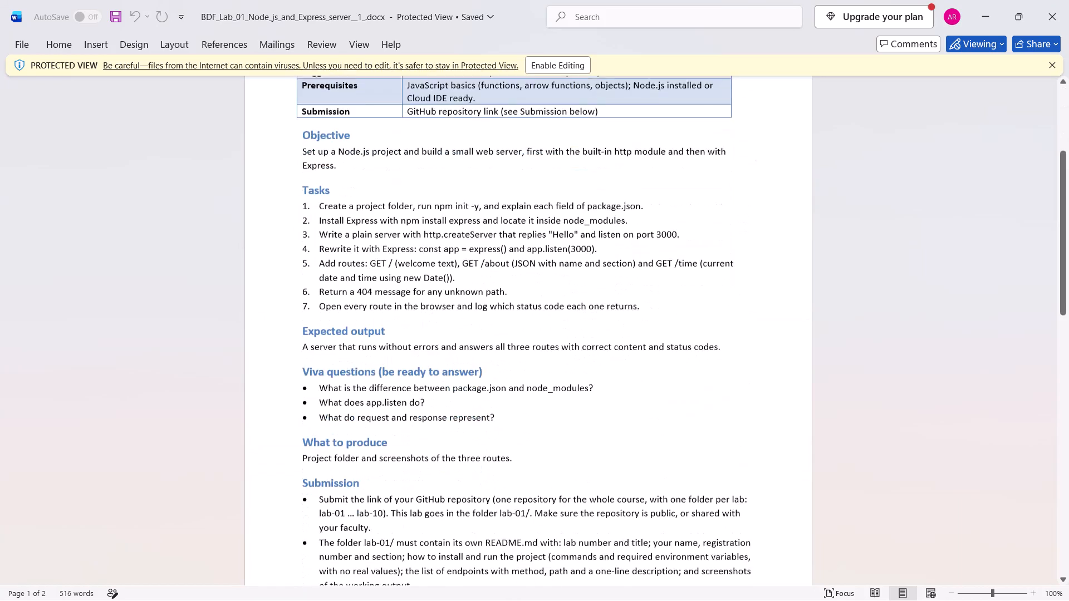